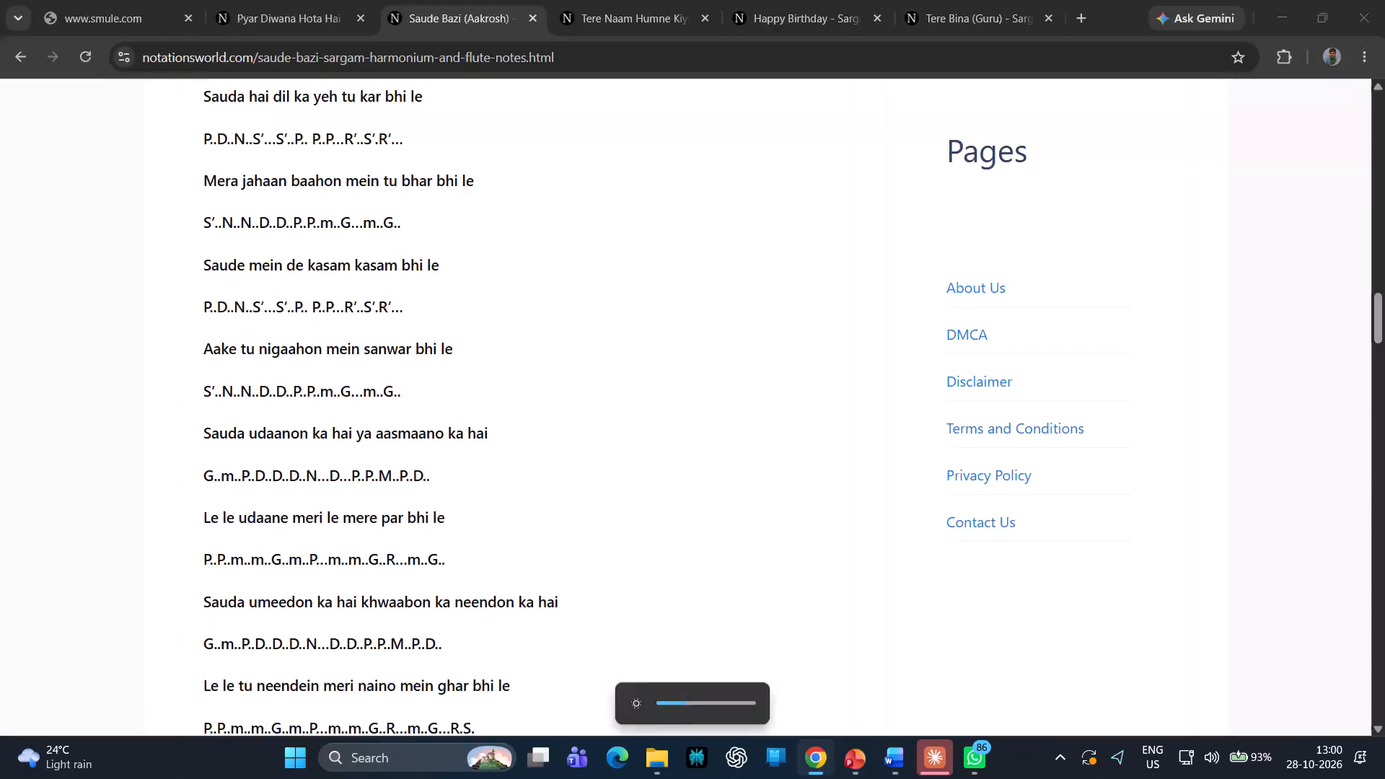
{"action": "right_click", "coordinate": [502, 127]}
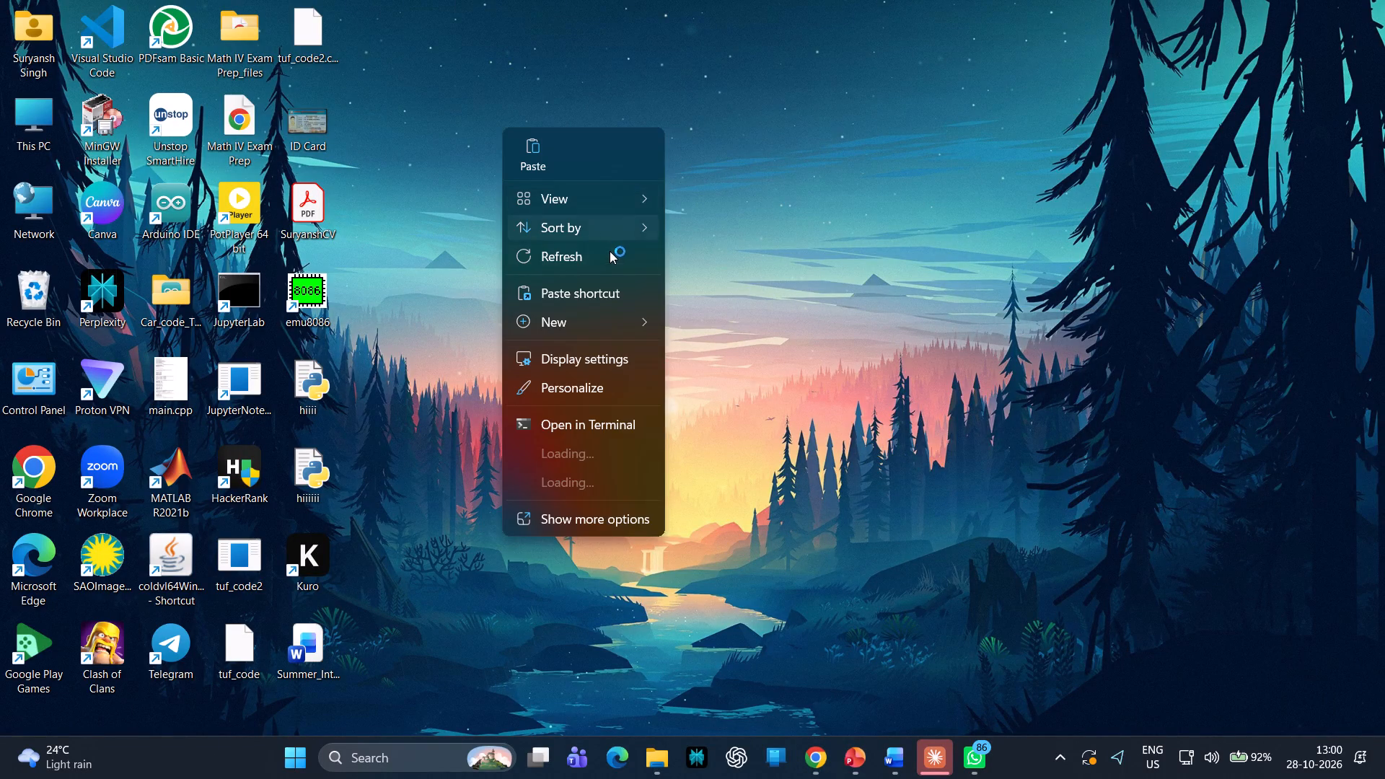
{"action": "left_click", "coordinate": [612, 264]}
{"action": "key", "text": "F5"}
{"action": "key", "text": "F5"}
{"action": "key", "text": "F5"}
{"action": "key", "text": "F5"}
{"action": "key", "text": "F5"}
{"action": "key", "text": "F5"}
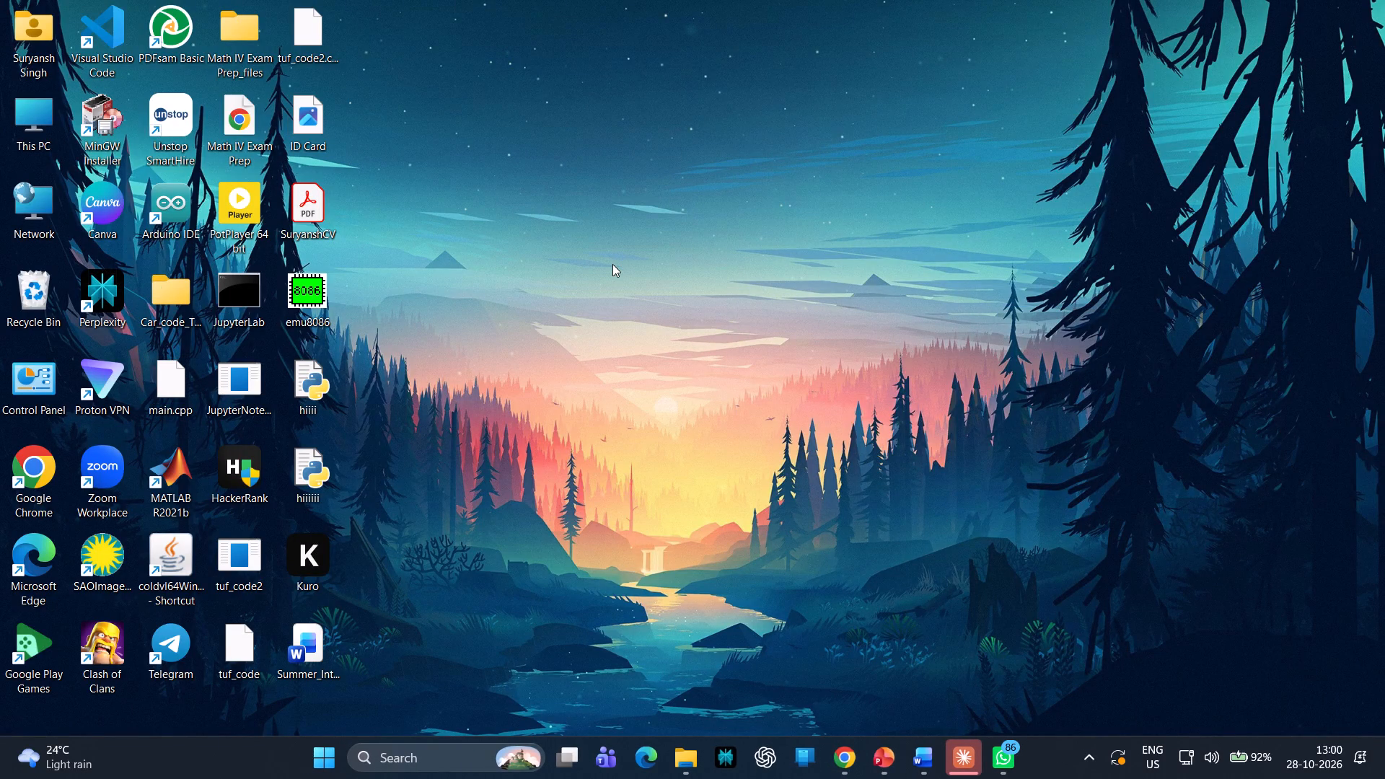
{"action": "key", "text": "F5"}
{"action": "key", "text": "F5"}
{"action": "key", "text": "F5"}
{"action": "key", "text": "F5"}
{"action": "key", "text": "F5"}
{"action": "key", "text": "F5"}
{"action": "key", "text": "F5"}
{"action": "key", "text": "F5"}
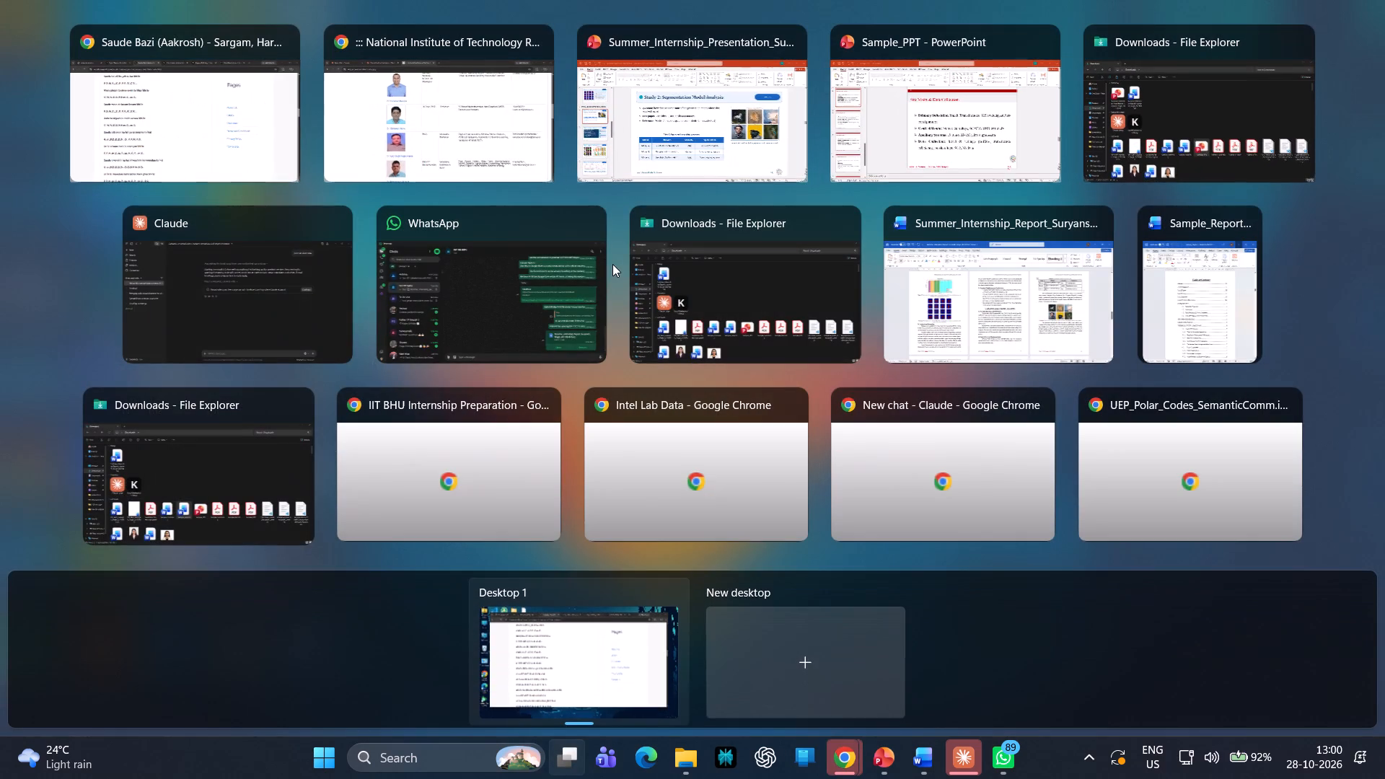
Close two of the three open Downloads folder windows, keeping the one listed beside the Sample_PPT presentation.
{"action": "left_click", "coordinate": [848, 211]}
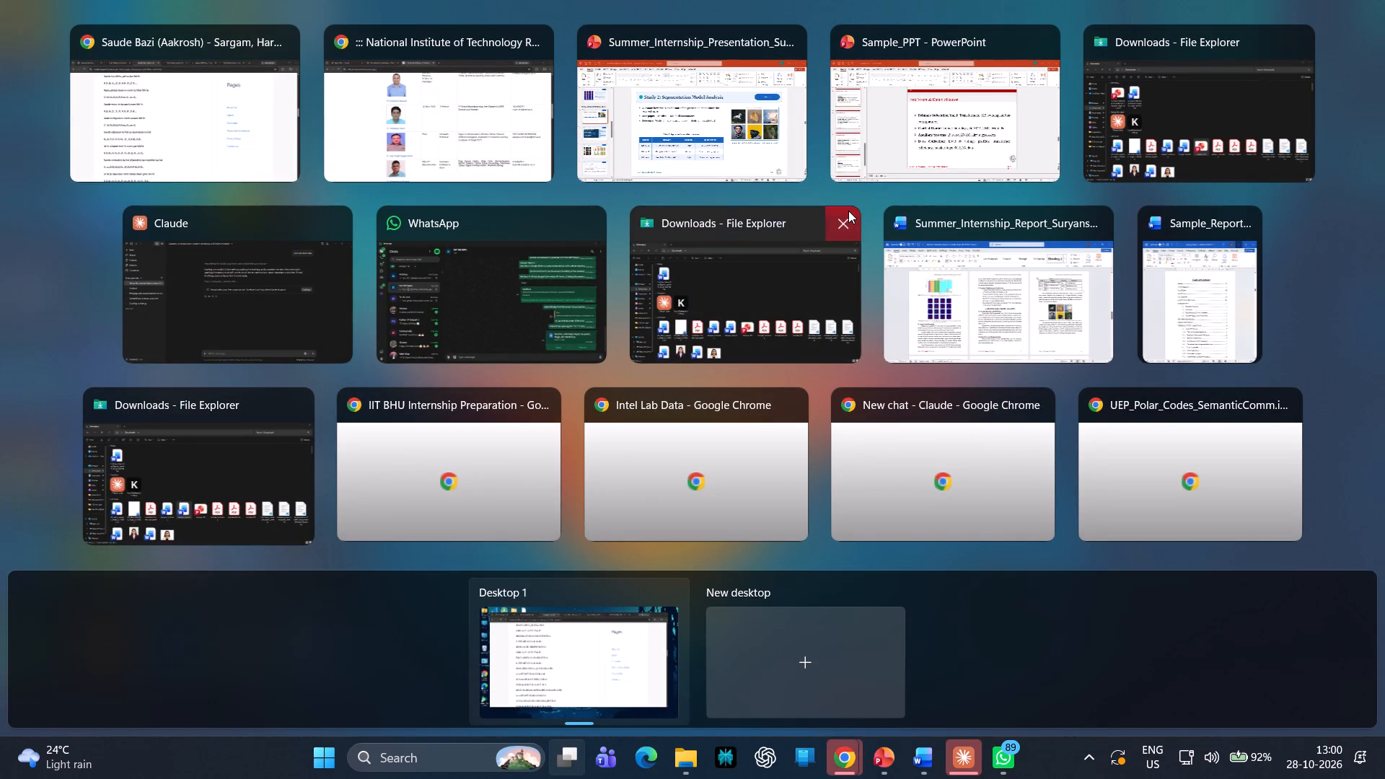
{"action": "left_click", "coordinate": [305, 397]}
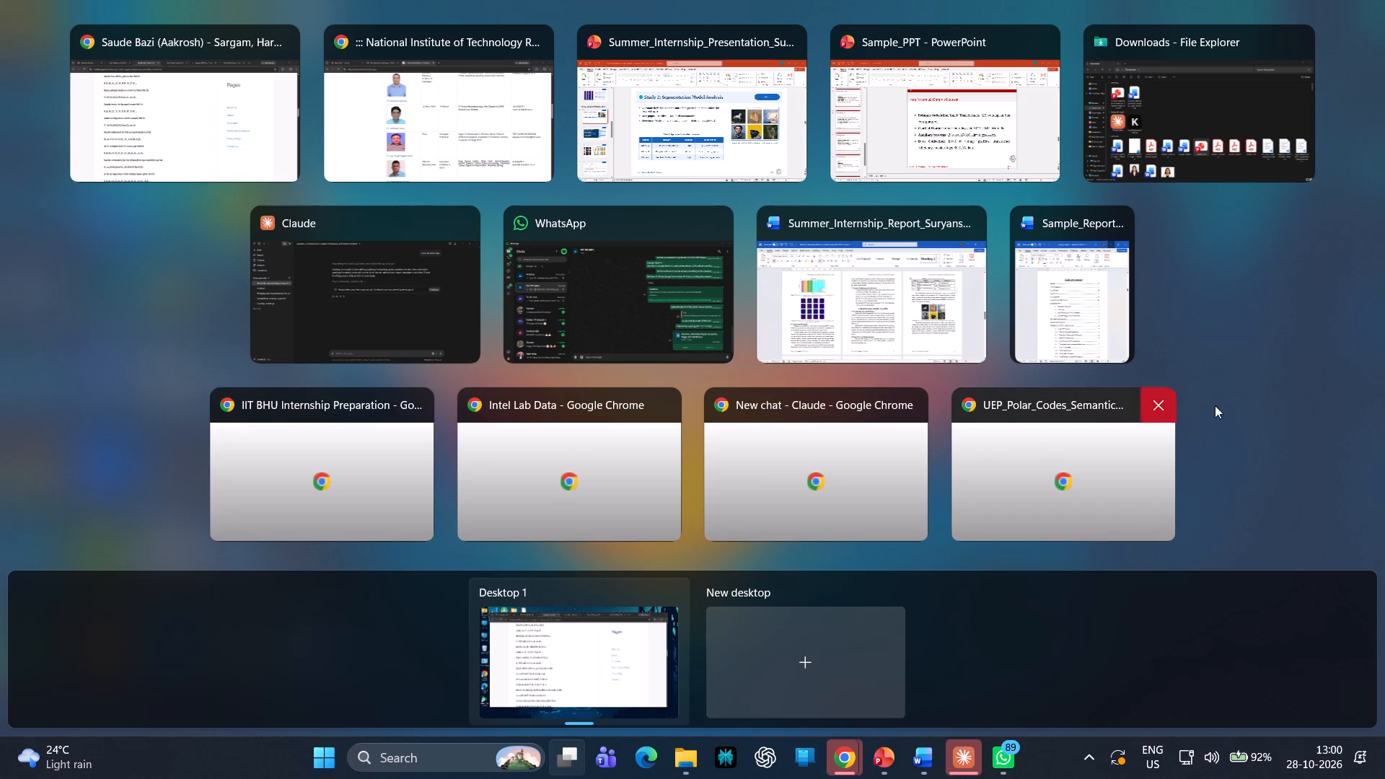
Leave the overview of open windows for the desktop and refresh the desktop.
{"action": "right_click", "coordinate": [1166, 349]}
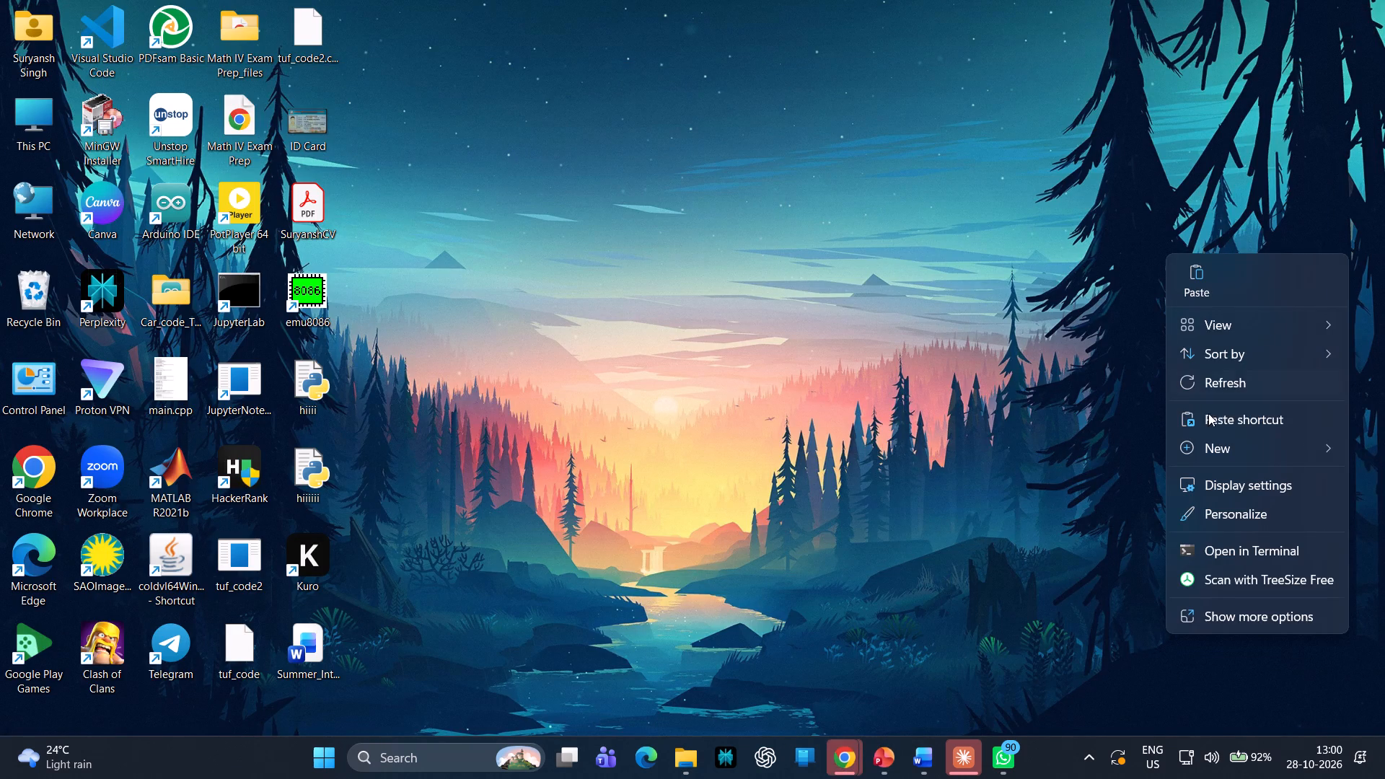
{"action": "left_click_drag", "start_coordinate": [1234, 367], "coordinate": [1234, 376]}
{"action": "left_click", "coordinate": [1234, 376]}
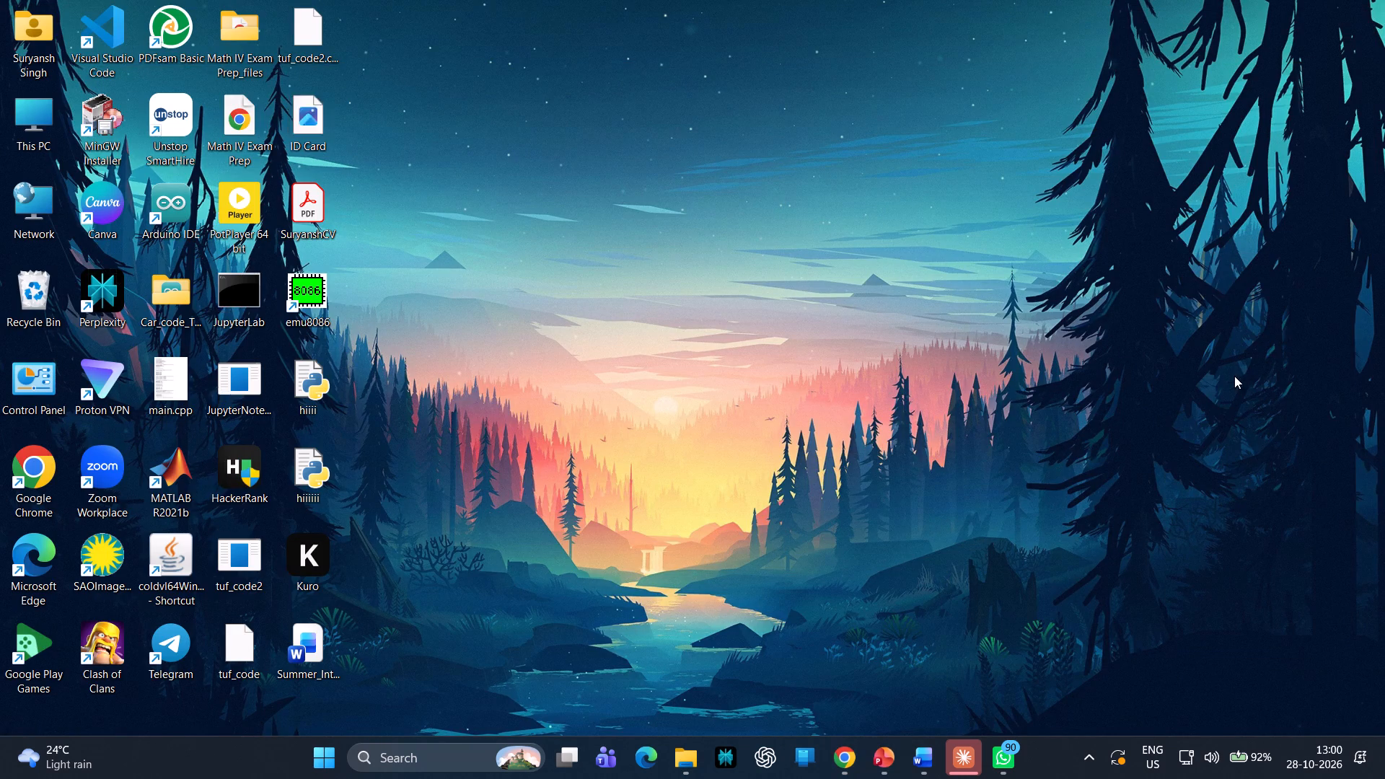
{"action": "right_click", "coordinate": [768, 221]}
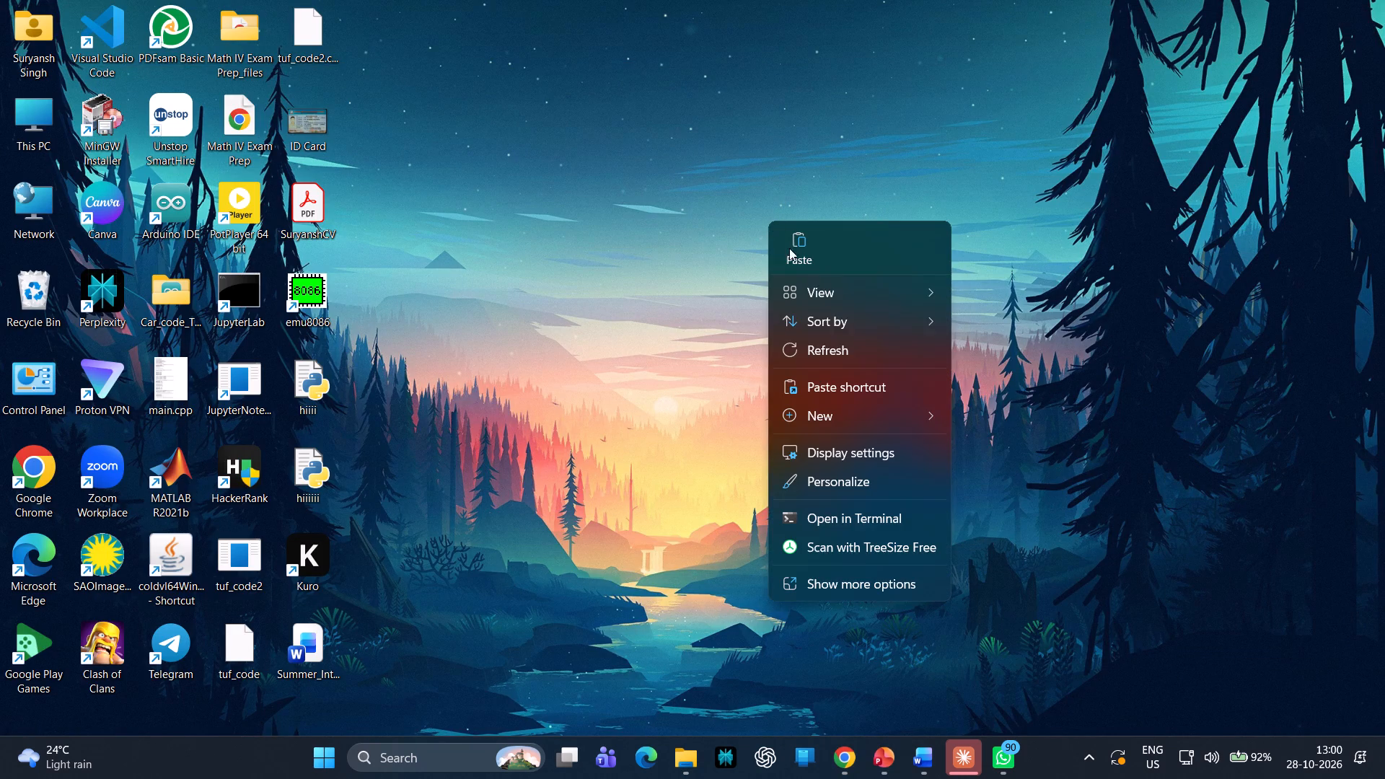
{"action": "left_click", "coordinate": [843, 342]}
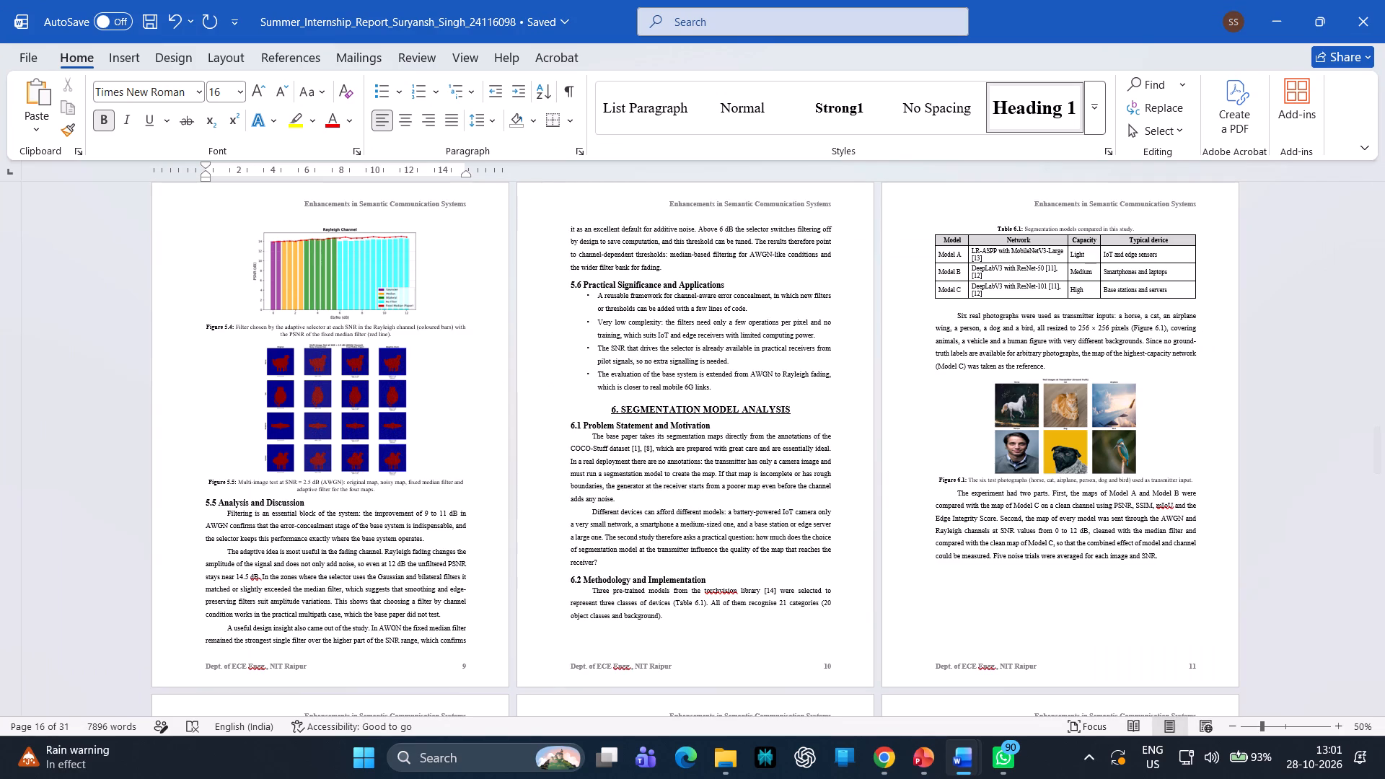
{"action": "scroll", "coordinate": [574, 361], "scroll_direction": "up", "scroll_amount": 1}
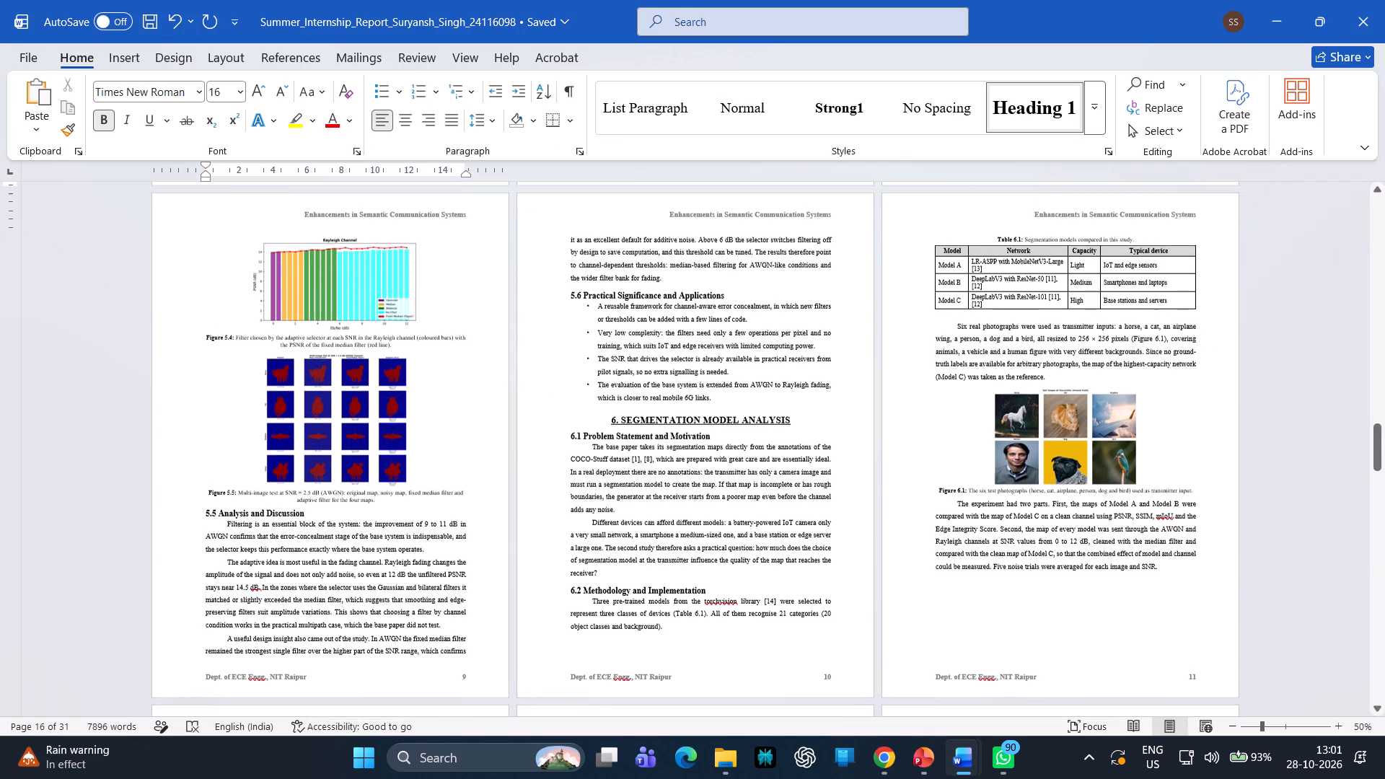
{"action": "scroll", "coordinate": [574, 361], "scroll_direction": "up", "scroll_amount": 6}
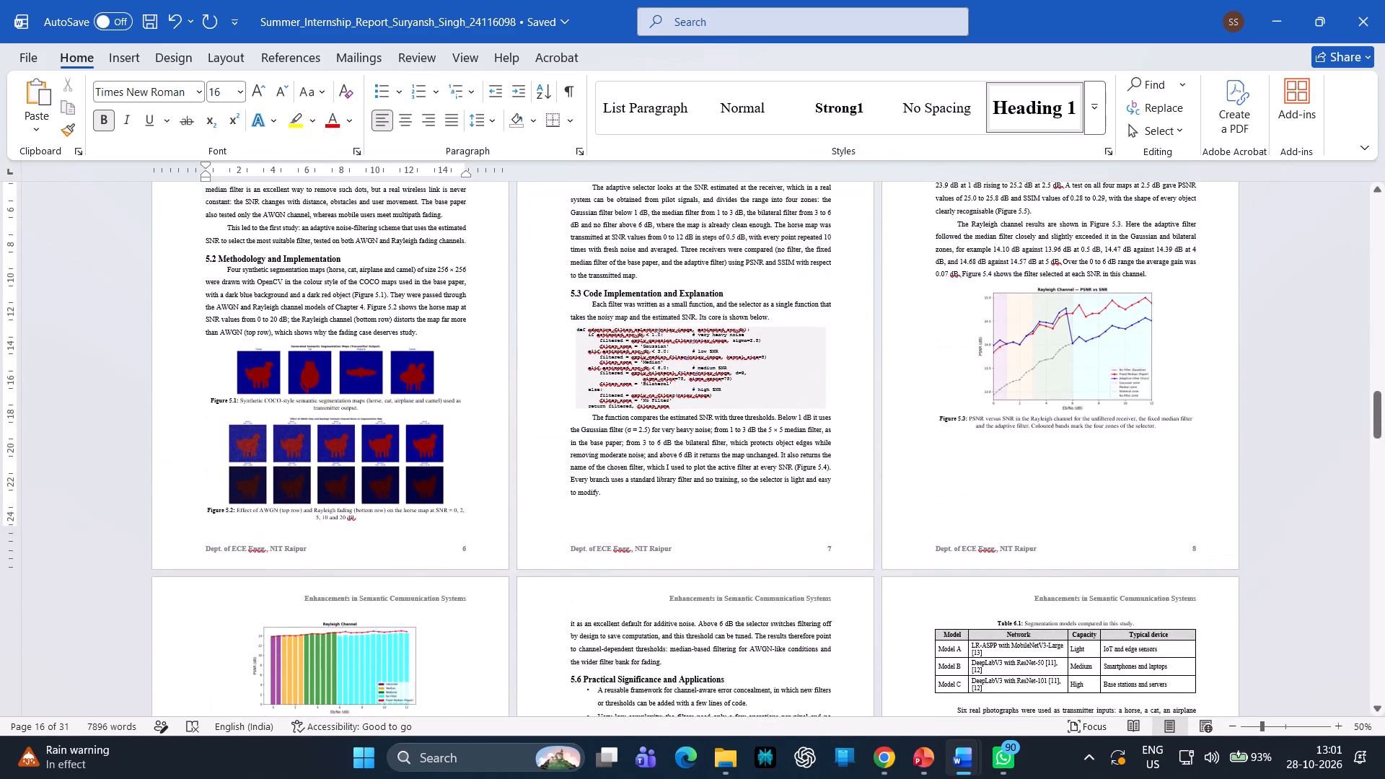
{"action": "scroll", "coordinate": [574, 361], "scroll_direction": "up", "scroll_amount": 1}
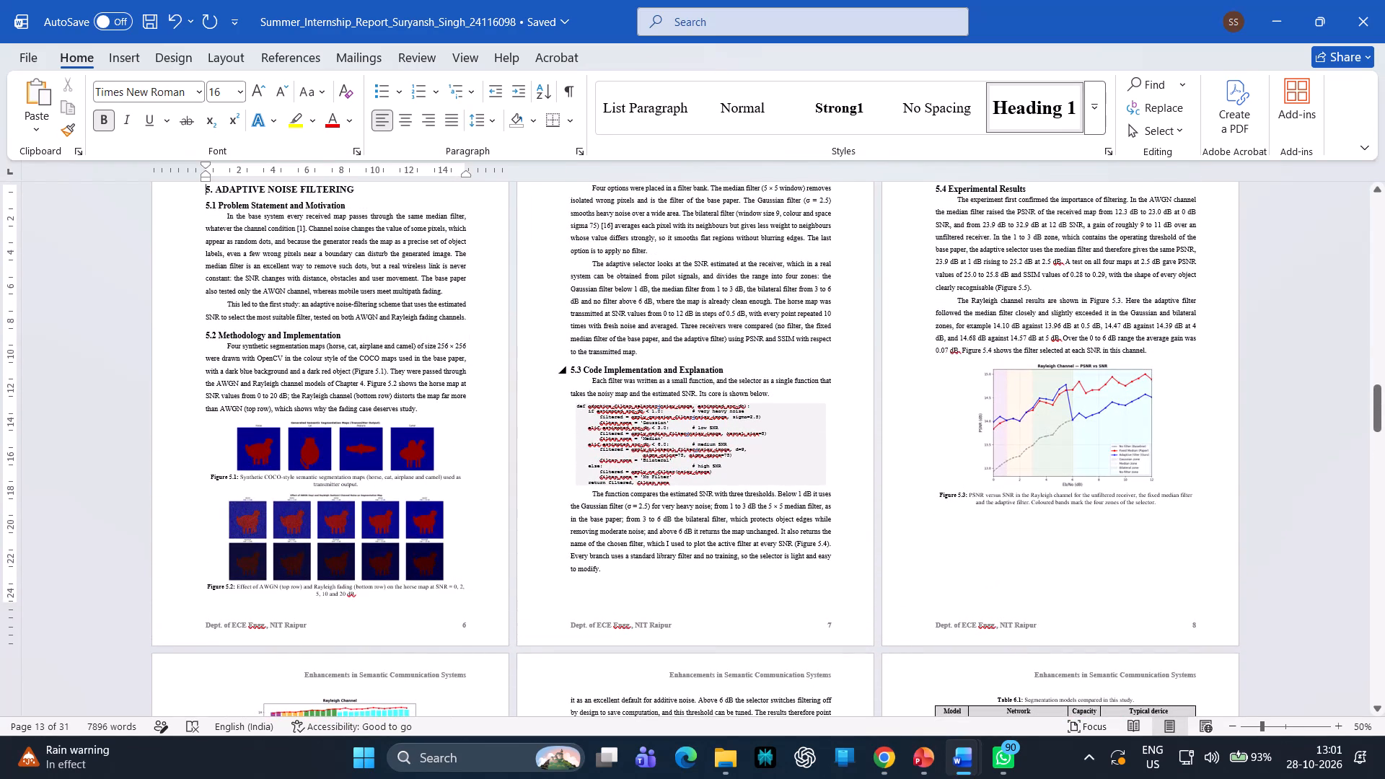
{"action": "scroll", "coordinate": [574, 361], "scroll_direction": "up", "scroll_amount": 6}
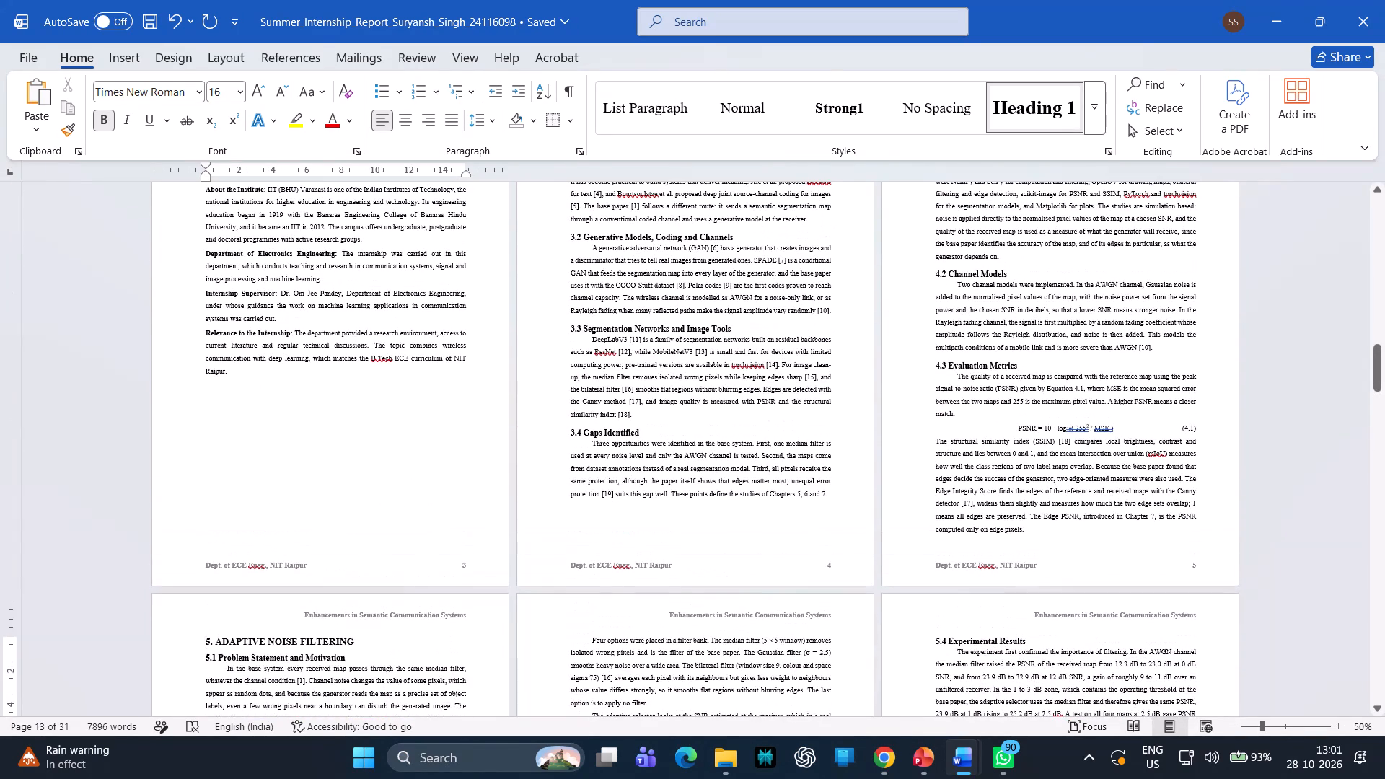
{"action": "scroll", "coordinate": [574, 361], "scroll_direction": "up", "scroll_amount": 1}
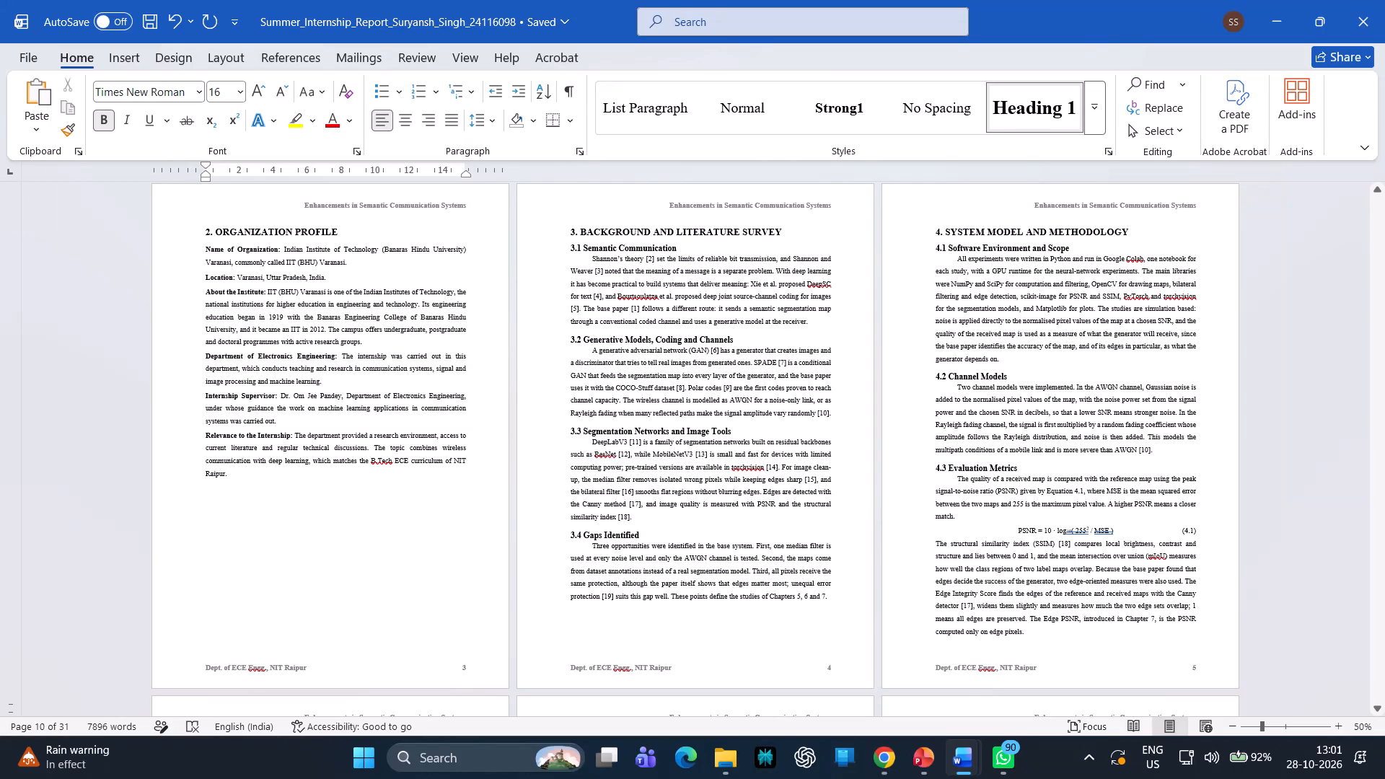
{"action": "scroll", "coordinate": [863, 546], "scroll_direction": "down", "scroll_amount": 5}
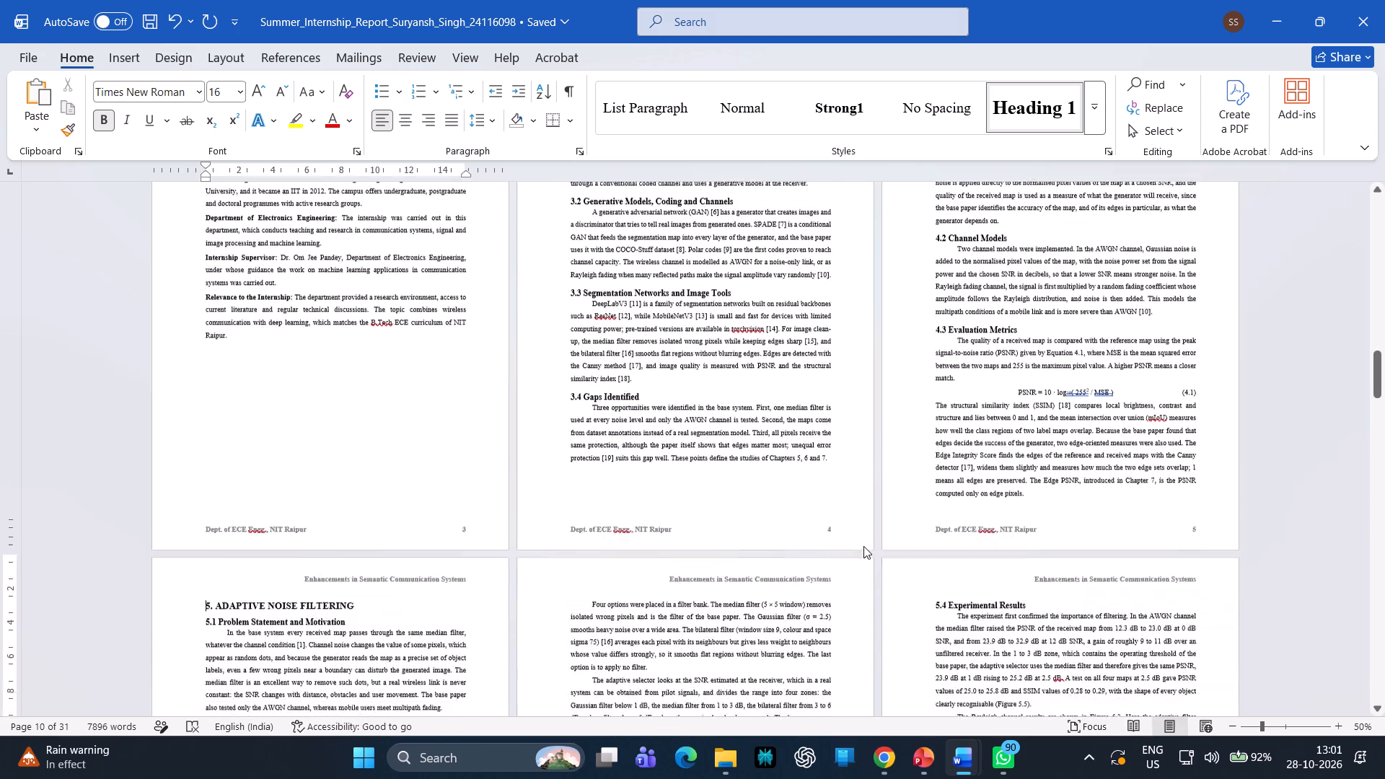
{"action": "scroll", "coordinate": [863, 546], "scroll_direction": "down", "scroll_amount": 3}
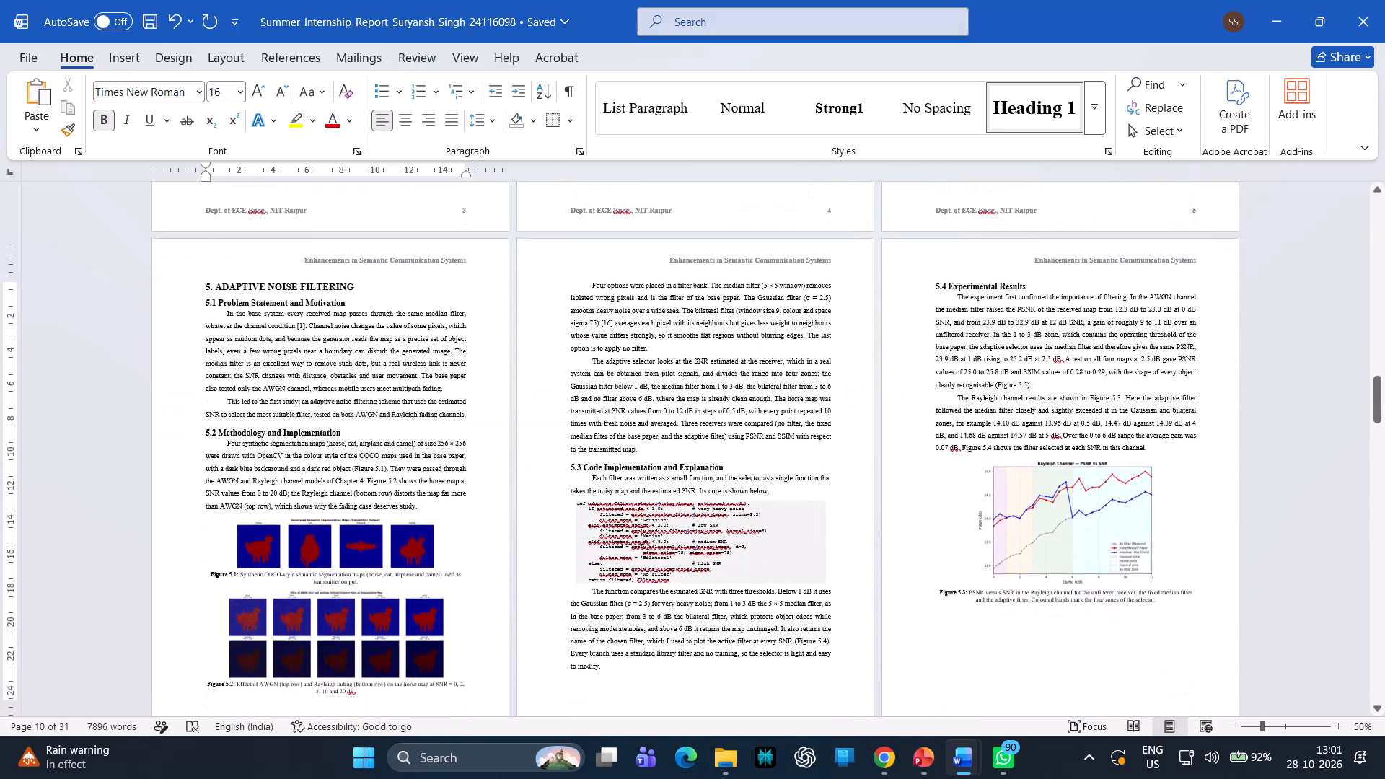
{"action": "scroll", "coordinate": [863, 546], "scroll_direction": "down", "scroll_amount": 1}
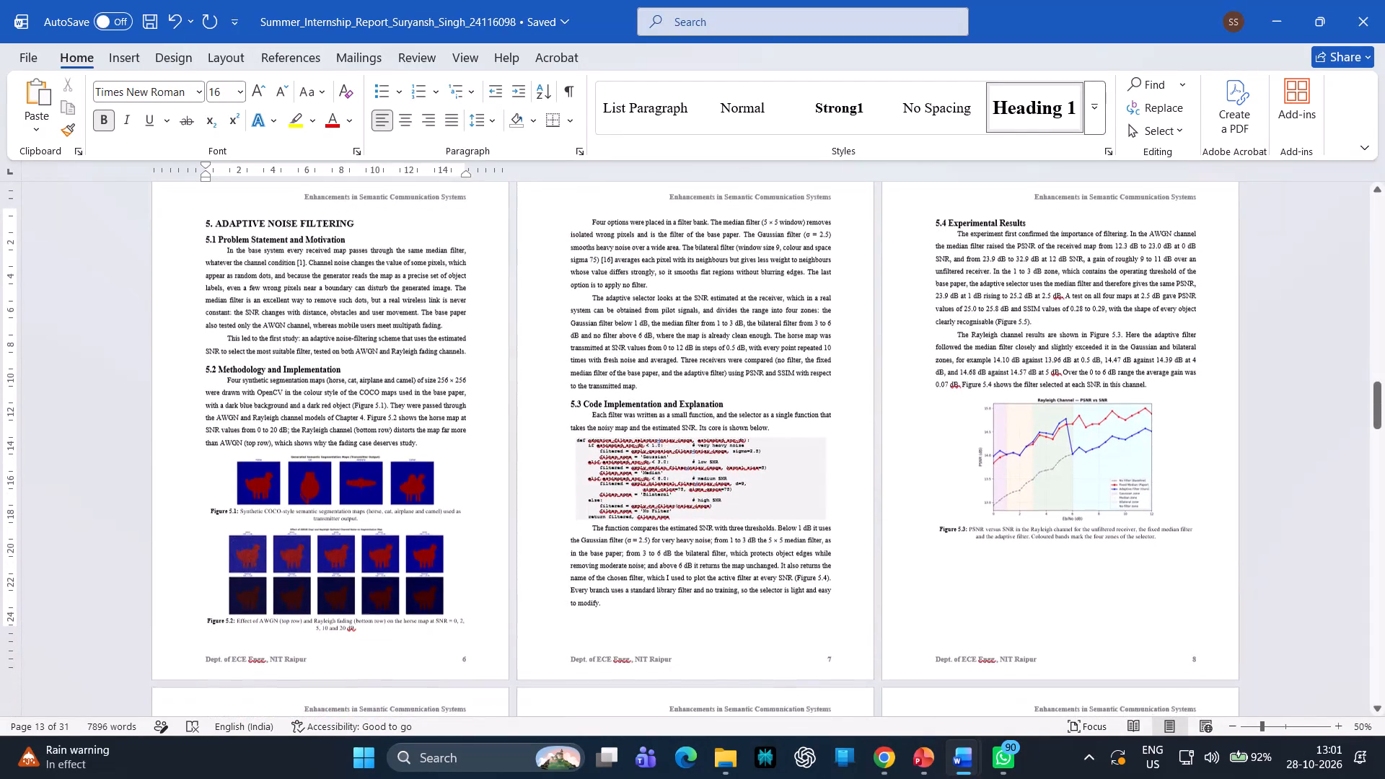
{"action": "scroll", "coordinate": [863, 546], "scroll_direction": "down", "scroll_amount": 1}
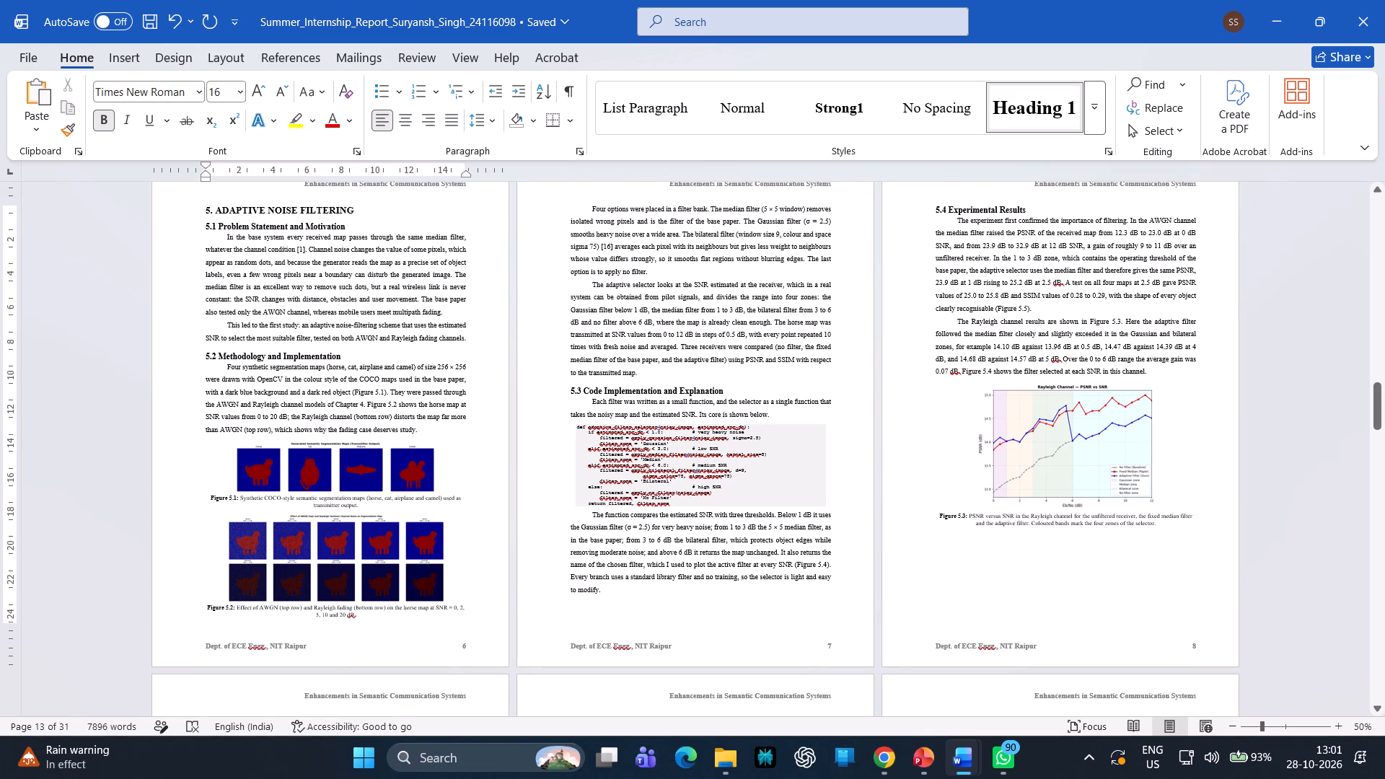
Enlarge the view to 70% and examine chapter 5 and the start of chapter 6 for inconsistent heading formatting.
{"action": "scroll", "coordinate": [738, 467], "scroll_direction": "up", "scroll_amount": 2, "text": "ctrl"}
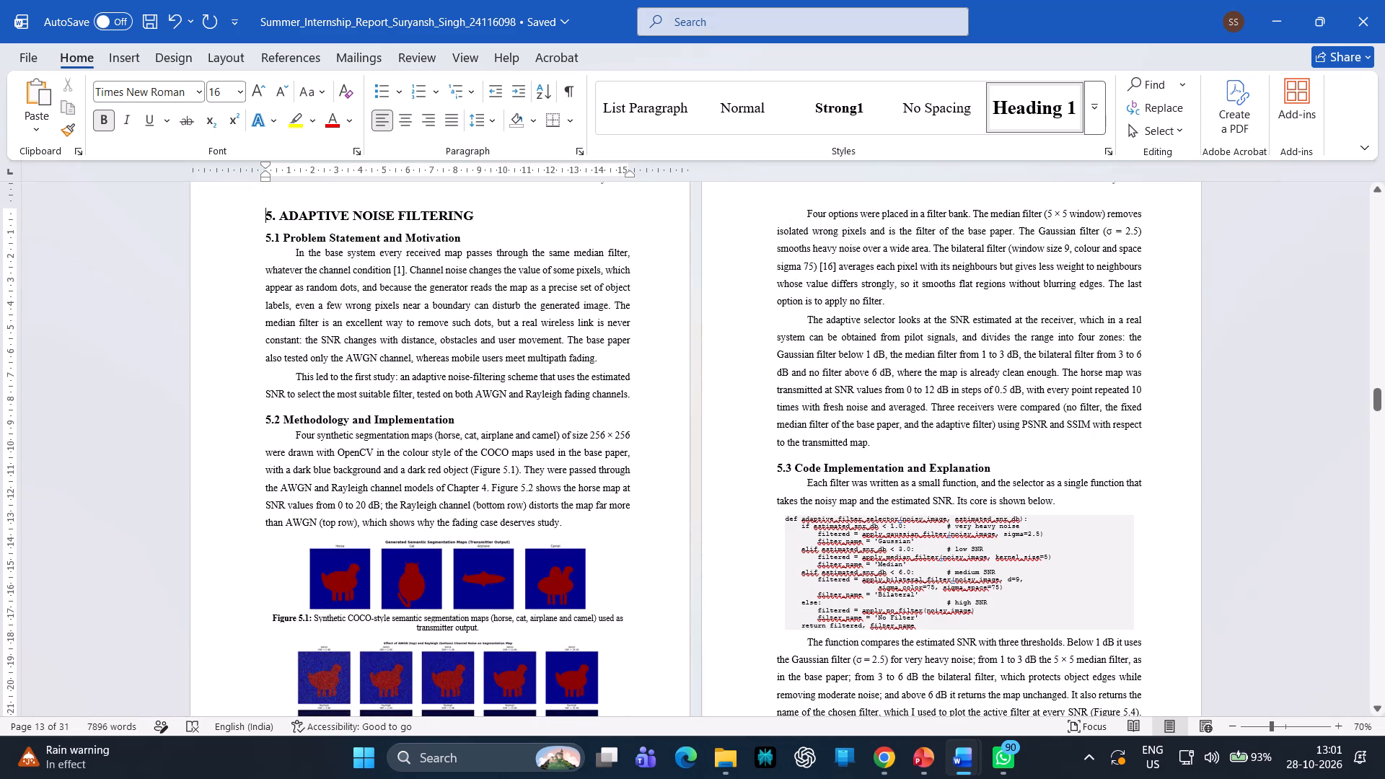
{"action": "scroll", "coordinate": [738, 467], "scroll_direction": "down", "scroll_amount": 2}
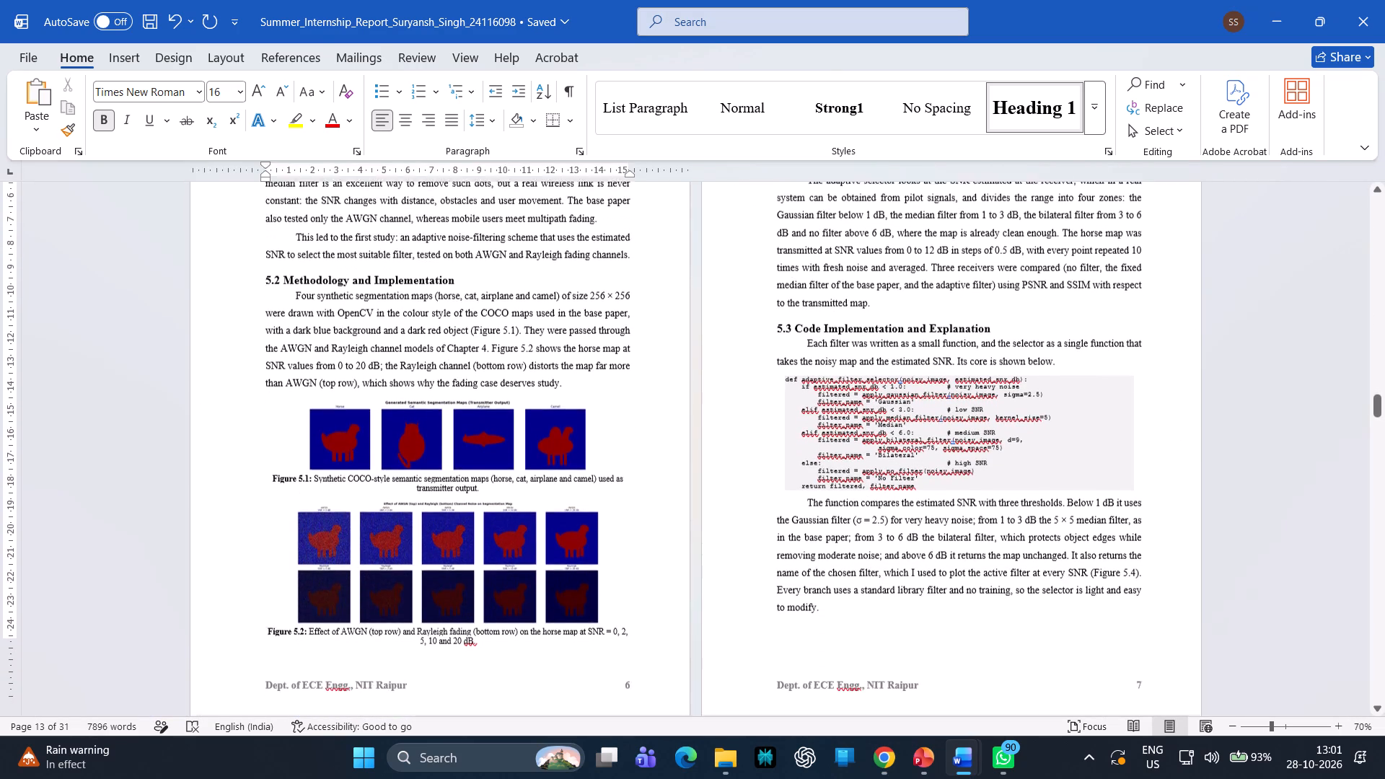
{"action": "scroll", "coordinate": [738, 467], "scroll_direction": "down", "scroll_amount": 3}
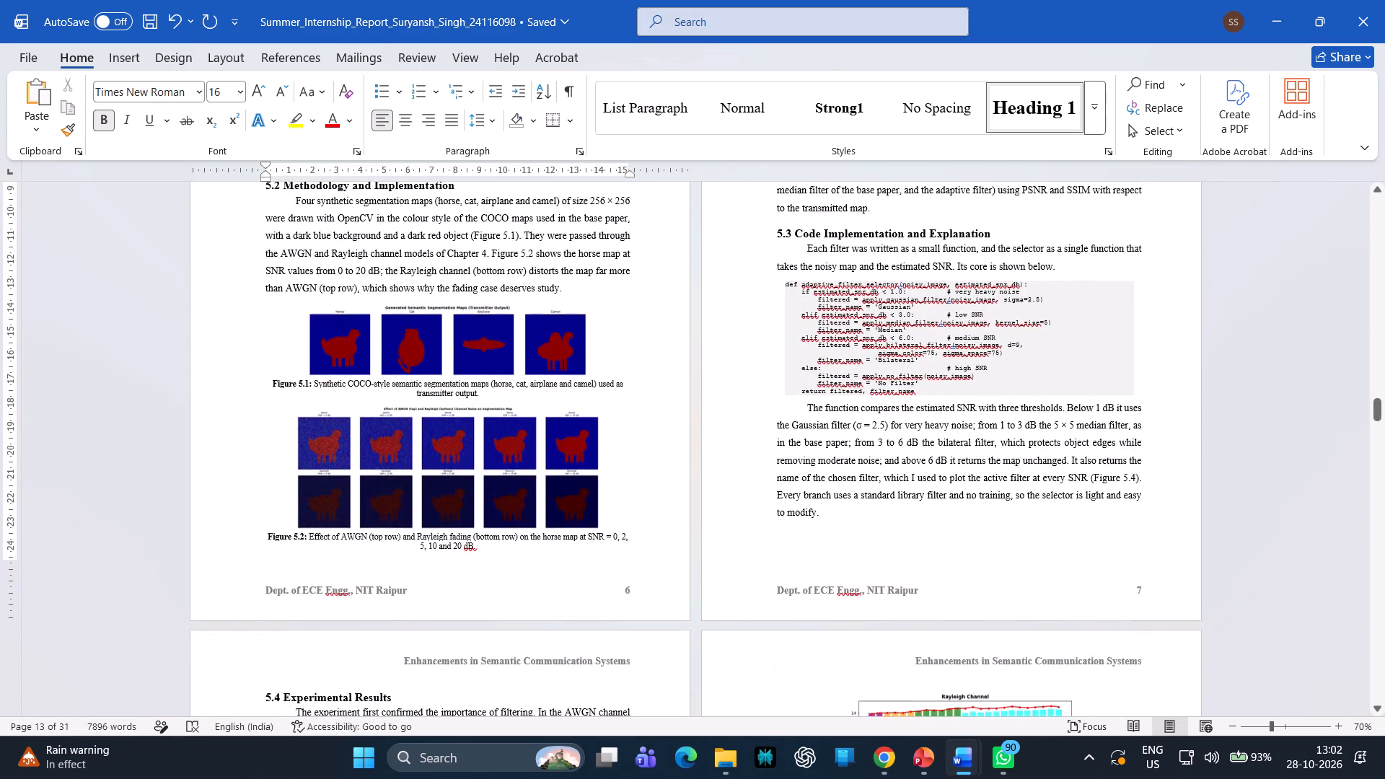
{"action": "scroll", "coordinate": [738, 467], "scroll_direction": "down", "scroll_amount": 6}
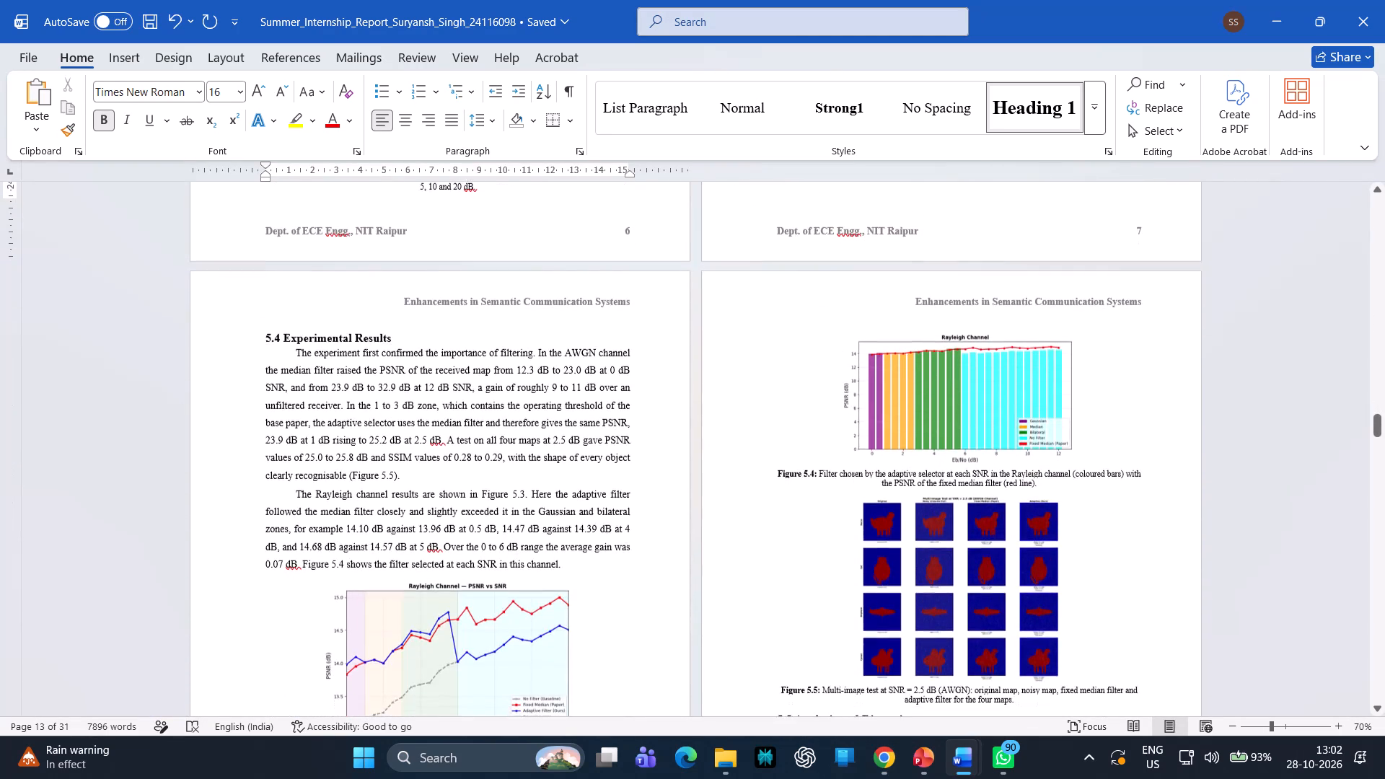
{"action": "scroll", "coordinate": [738, 467], "scroll_direction": "down", "scroll_amount": 1}
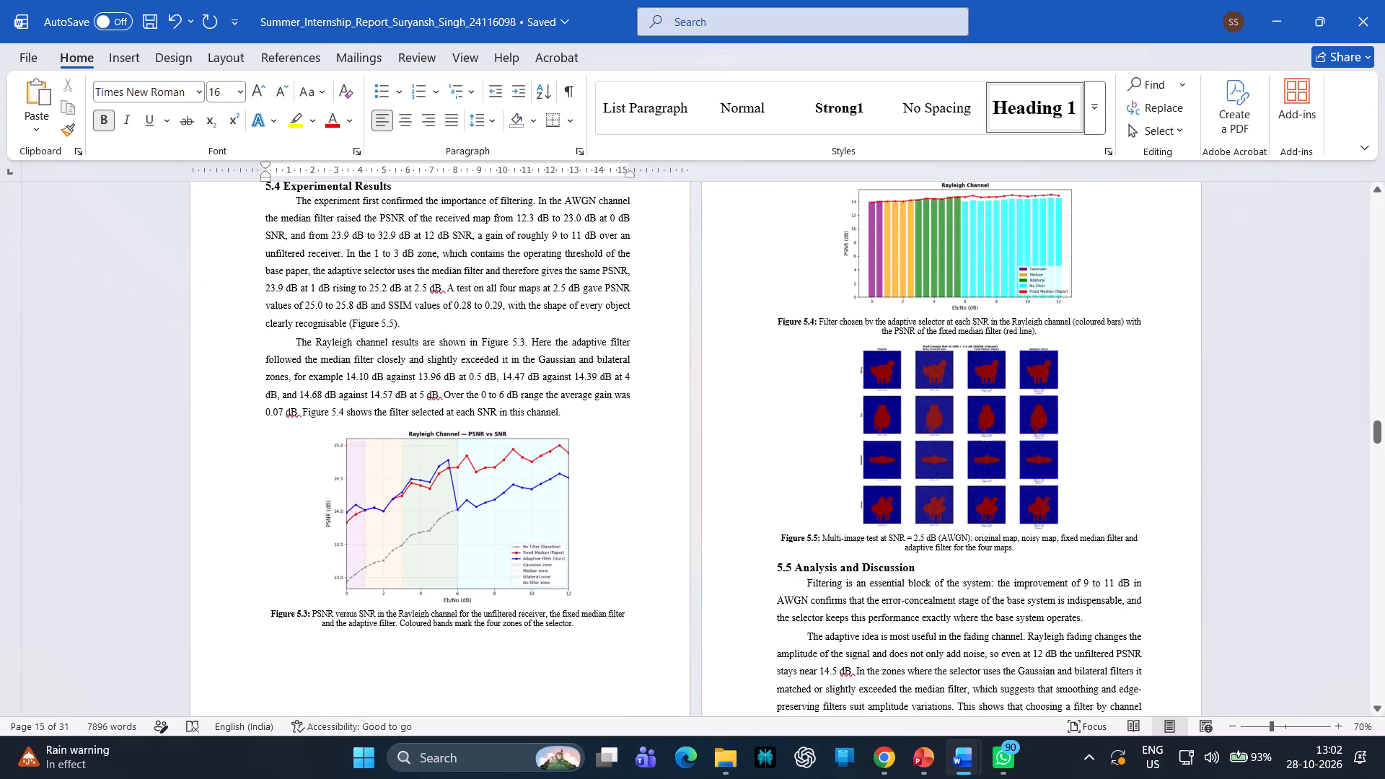
{"action": "scroll", "coordinate": [738, 467], "scroll_direction": "down", "scroll_amount": 5}
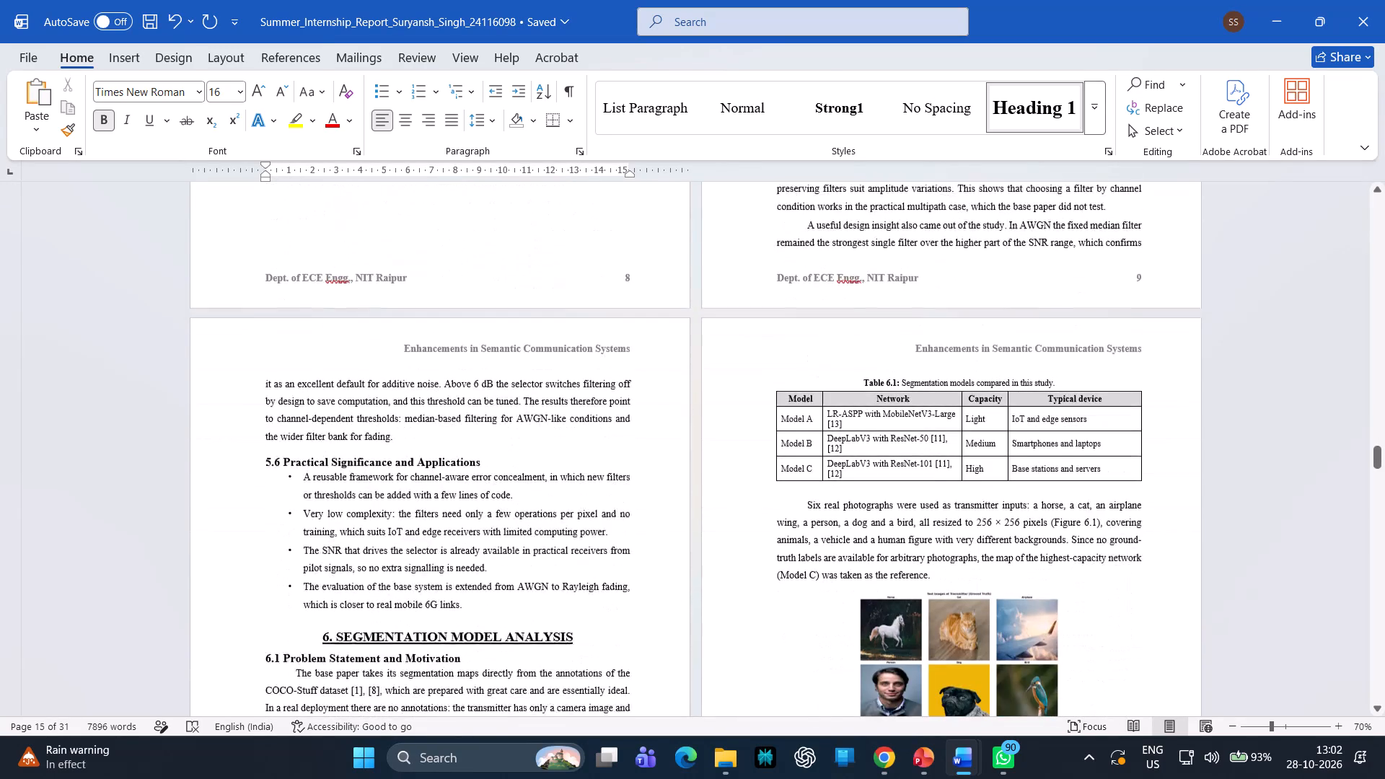
{"action": "scroll", "coordinate": [738, 467], "scroll_direction": "down", "scroll_amount": 3}
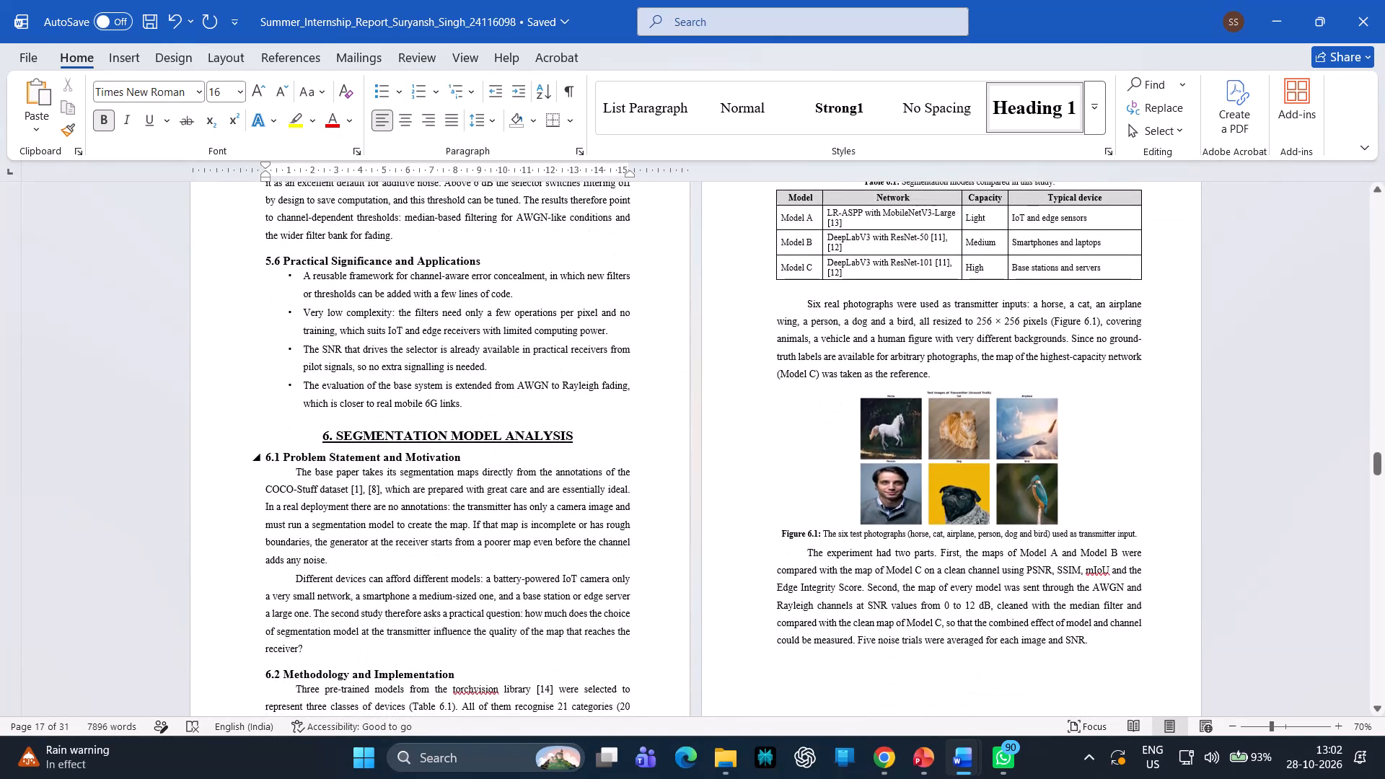
Remove the underline from the heading "6. SEGMENTATION MODEL ANALYSIS" and align it left.
{"action": "left_click_drag", "start_coordinate": [579, 436], "coordinate": [322, 436]}
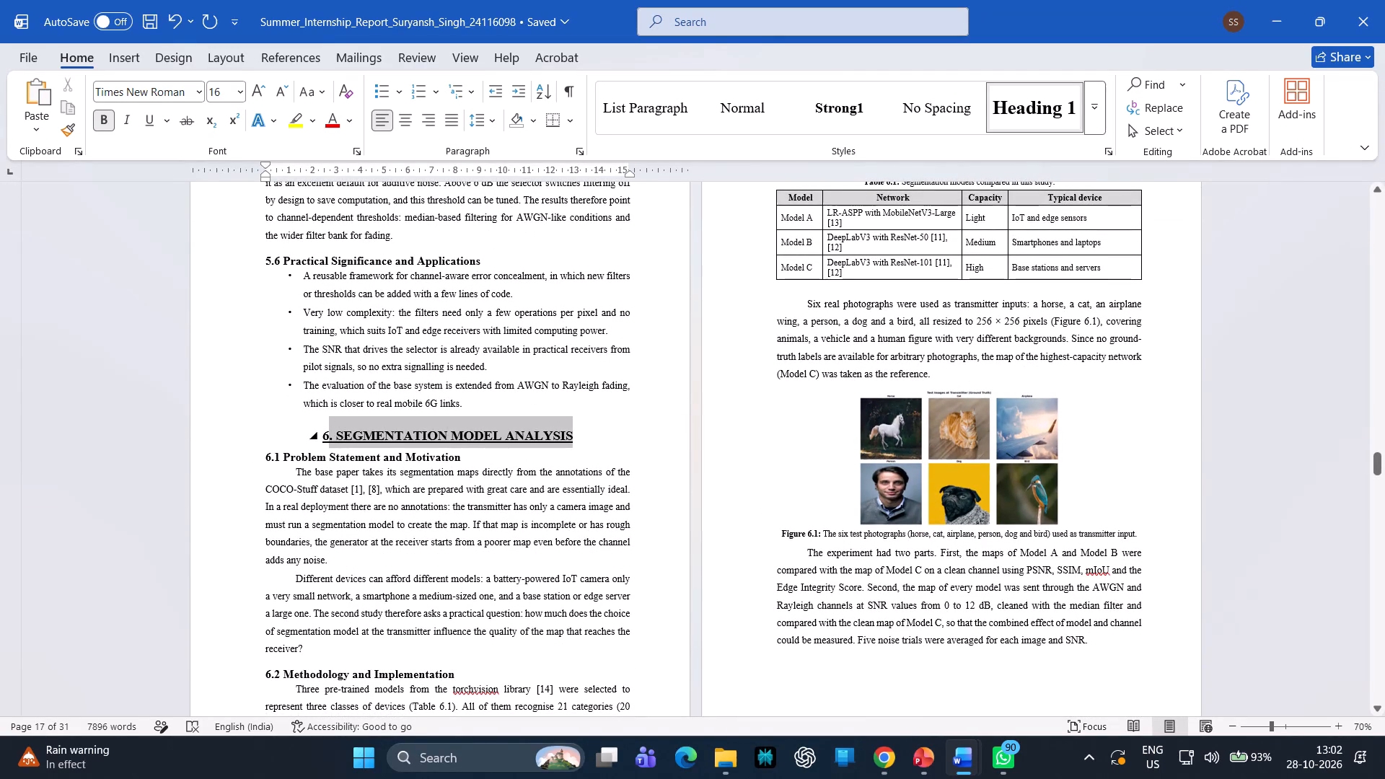
{"action": "left_click_drag", "start_coordinate": [322, 436], "coordinate": [315, 436]}
{"action": "left_click", "coordinate": [372, 402]}
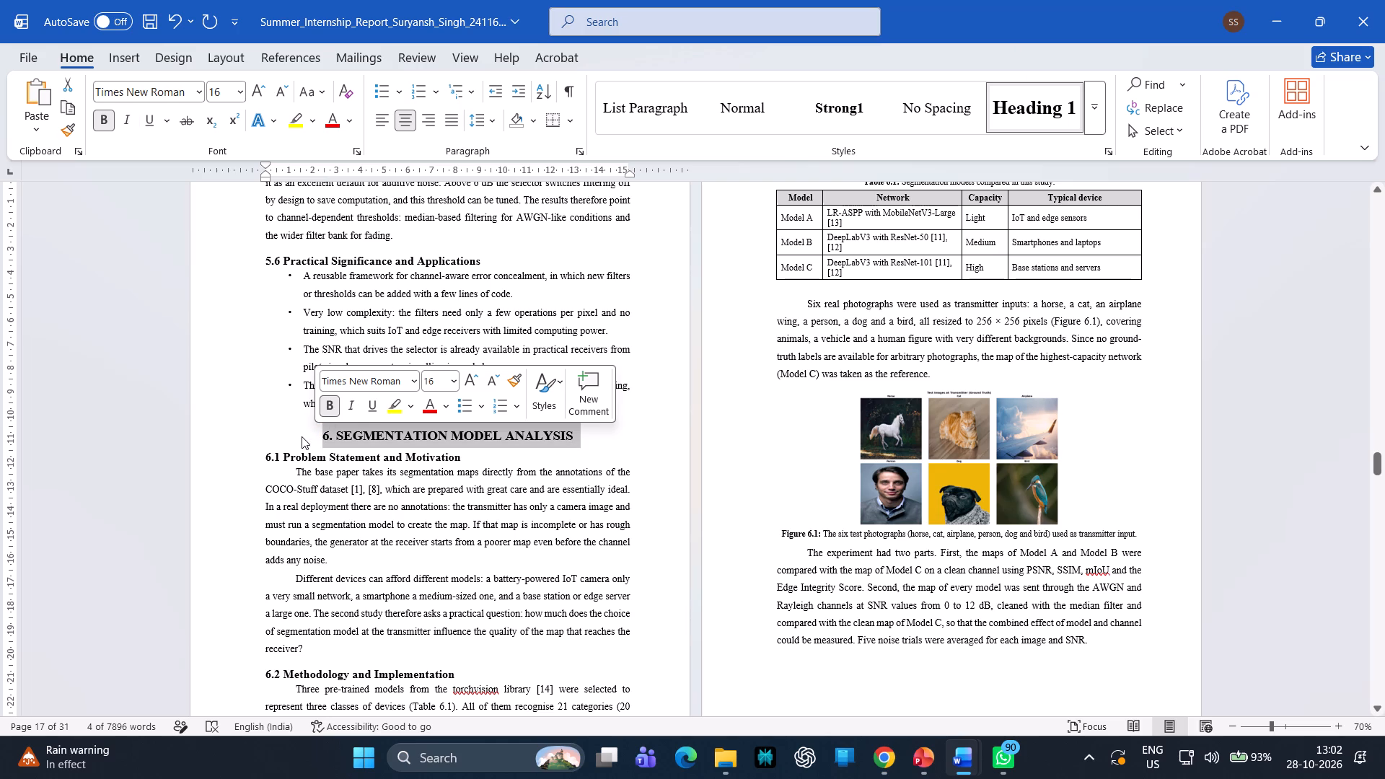
{"action": "key", "text": "Left"}
{"action": "key", "text": "BackSpace"}
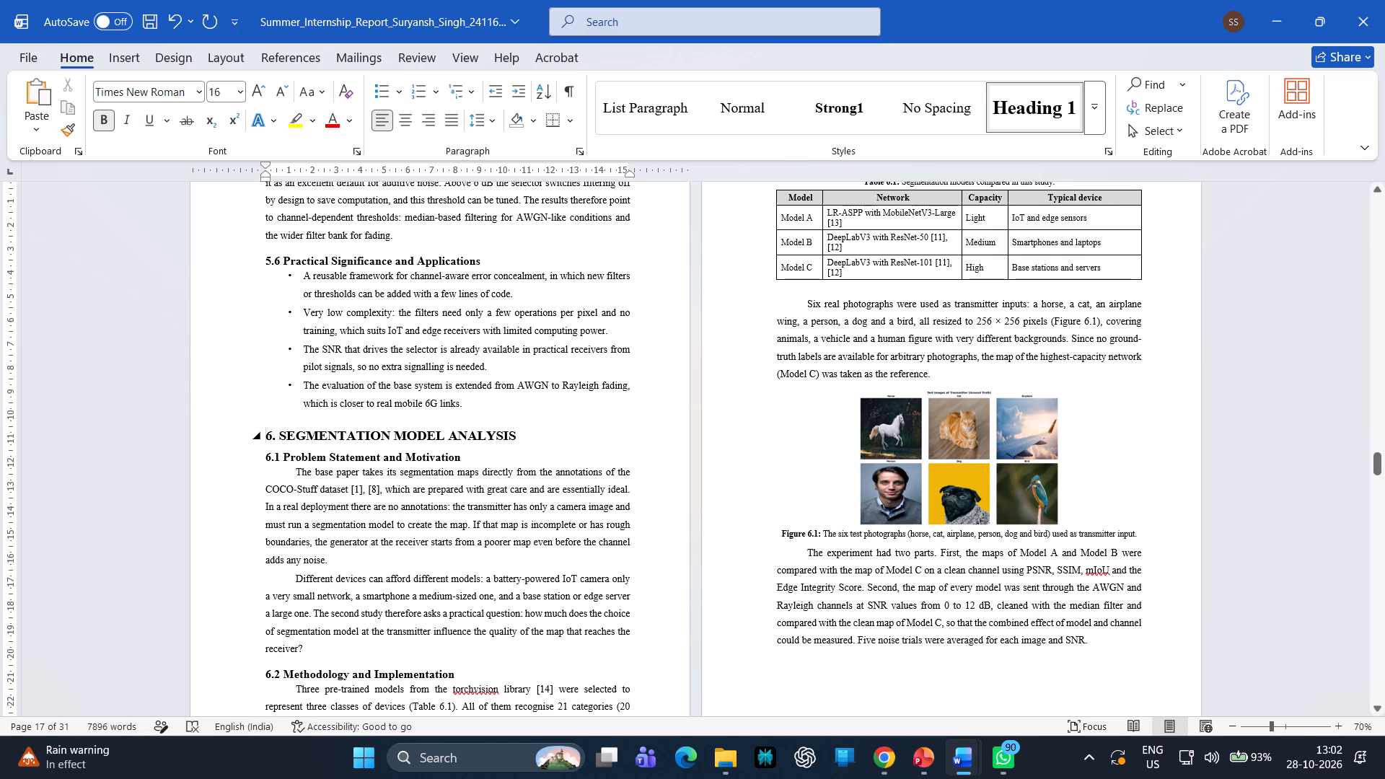
Copy the full heading "6. SEGMENTATION MODEL ANALYSIS".
{"action": "left_click_drag", "start_coordinate": [517, 437], "coordinate": [431, 437]}
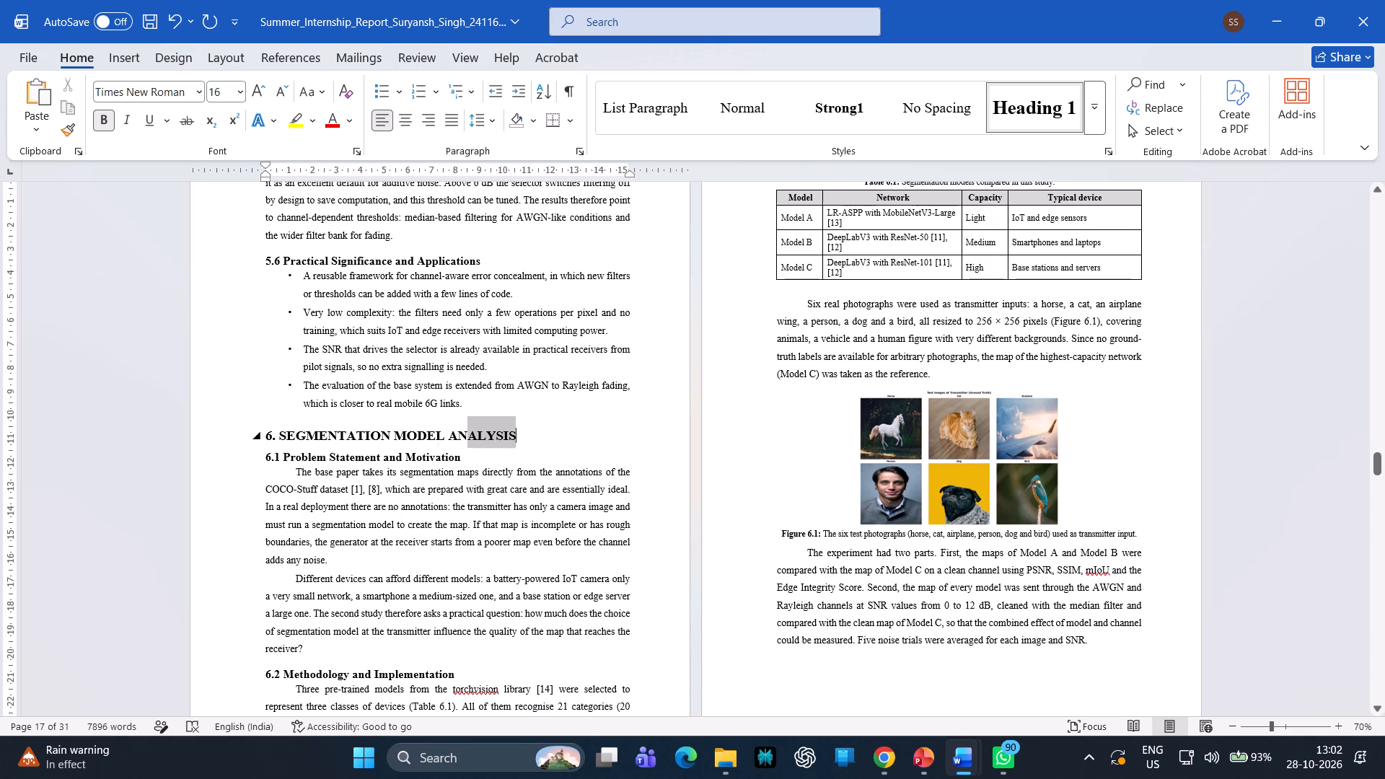
{"action": "left_click_drag", "start_coordinate": [431, 437], "coordinate": [264, 440]}
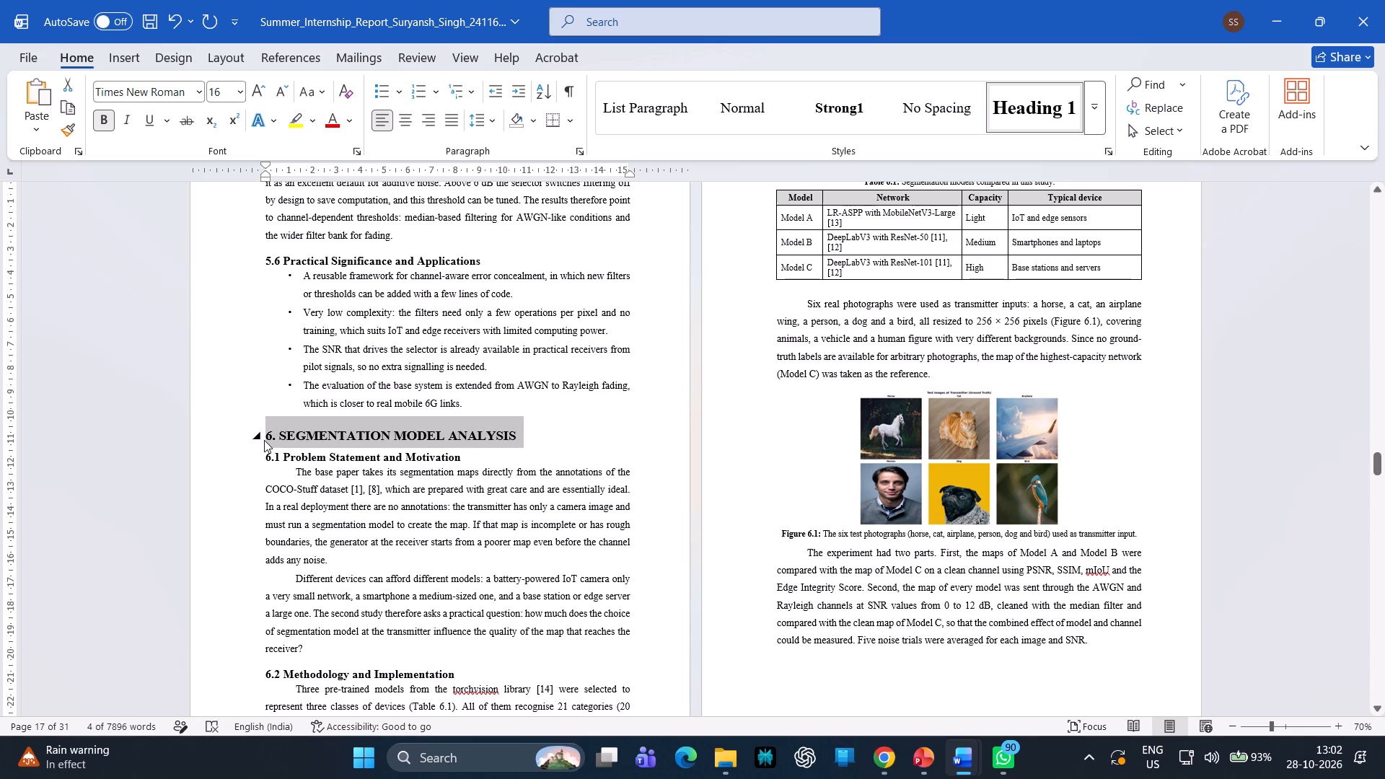
{"action": "key", "text": "ctrl+c"}
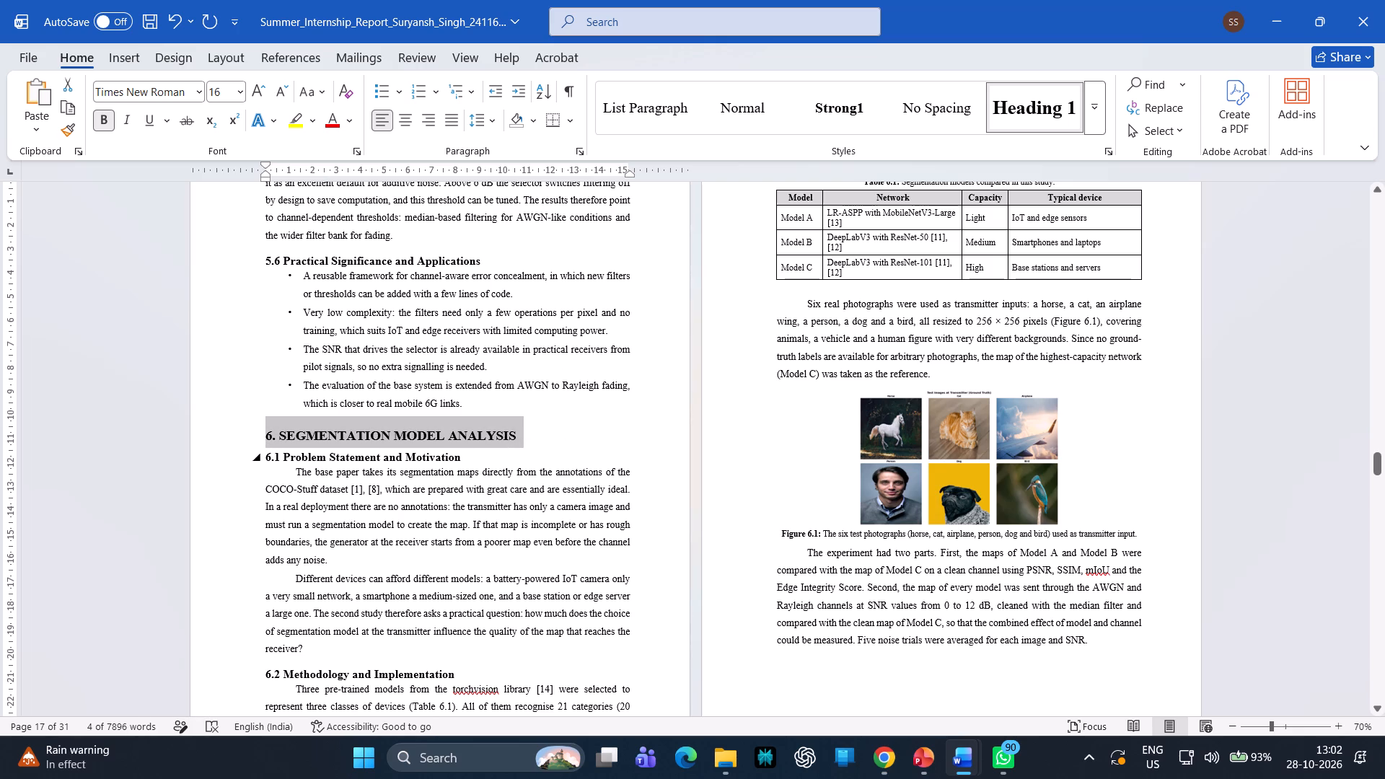
Insert twelve blank lines between the chapter 6 heading and "6.1 Problem Statement and Motivation".
{"action": "left_click", "coordinate": [265, 457]}
{"action": "key", "text": "Return"}
{"action": "key", "text": "Return"}
{"action": "key", "text": "Return"}
{"action": "key", "text": "Return"}
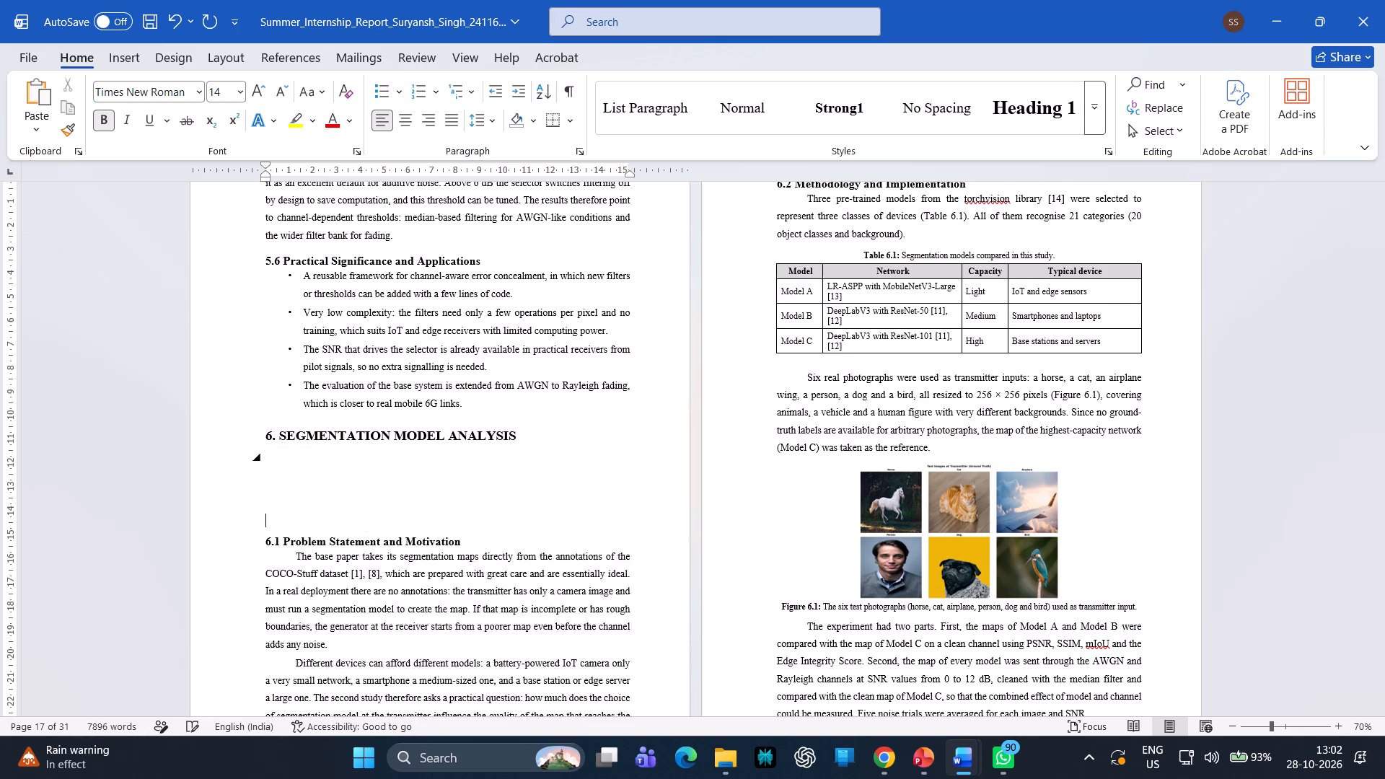
{"action": "key", "text": "Return"}
{"action": "key", "text": "Return"}
{"action": "key", "text": "Return"}
{"action": "key", "text": "Return"}
{"action": "key", "text": "Return"}
{"action": "key", "text": "Return"}
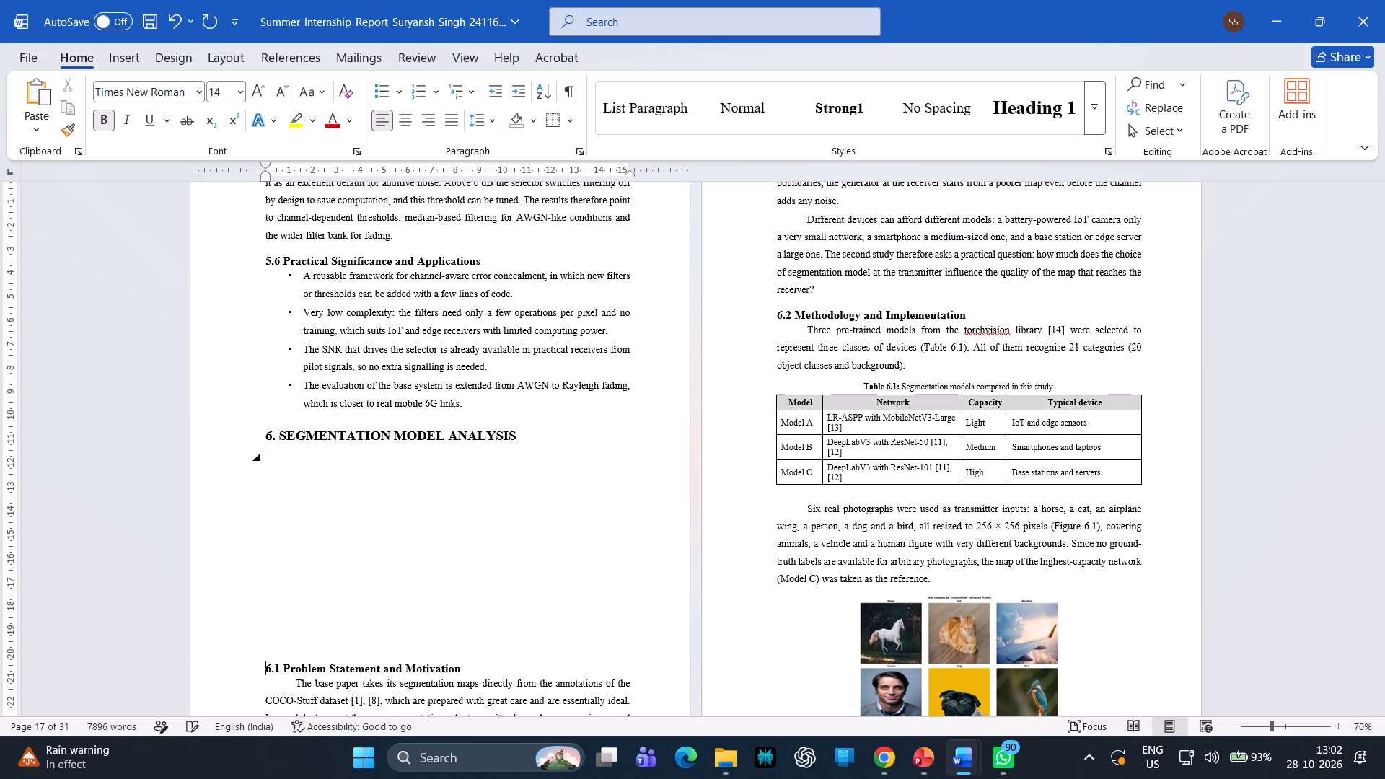
{"action": "scroll", "coordinate": [265, 457], "scroll_direction": "up", "scroll_amount": 1}
{"action": "key", "text": "Return"}
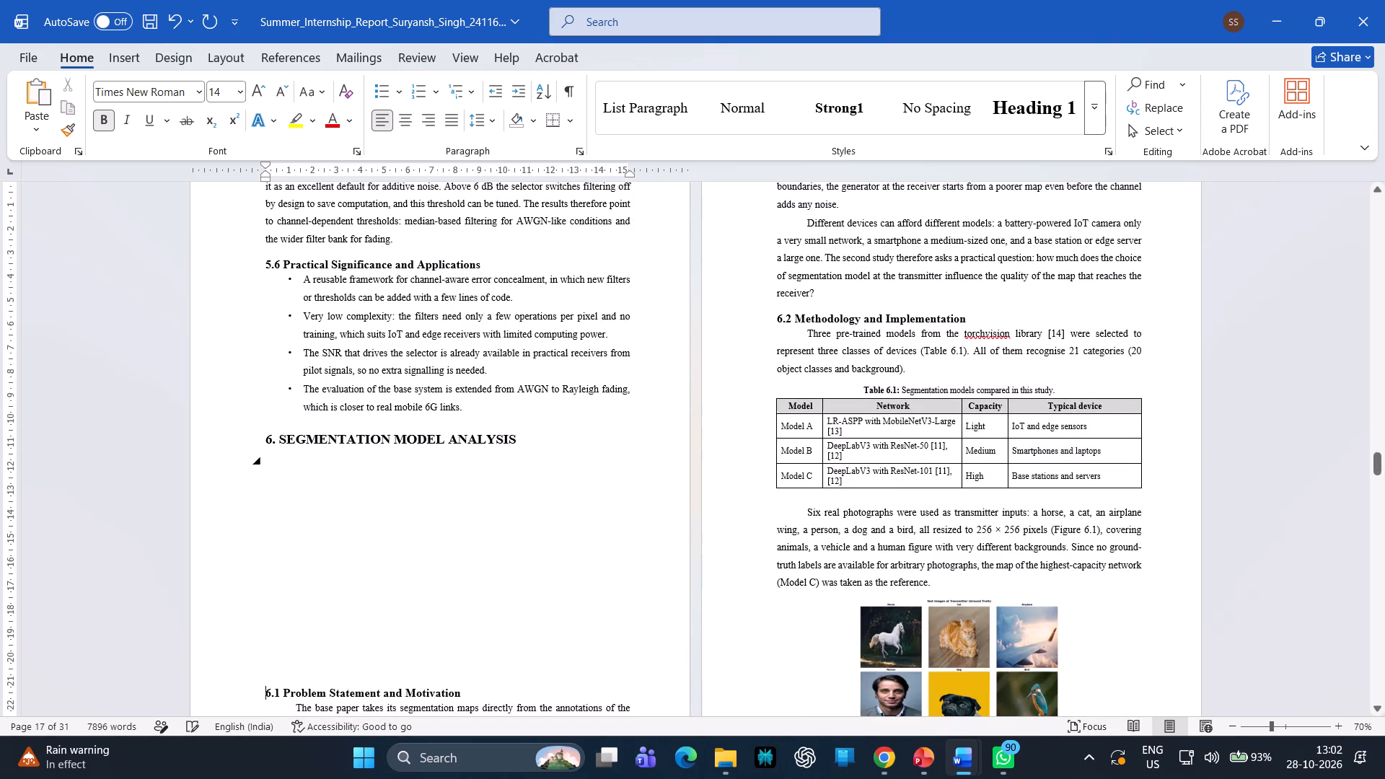
{"action": "key", "text": "Return"}
{"action": "scroll", "coordinate": [265, 457], "scroll_direction": "down", "scroll_amount": 1}
{"action": "key", "text": "Return"}
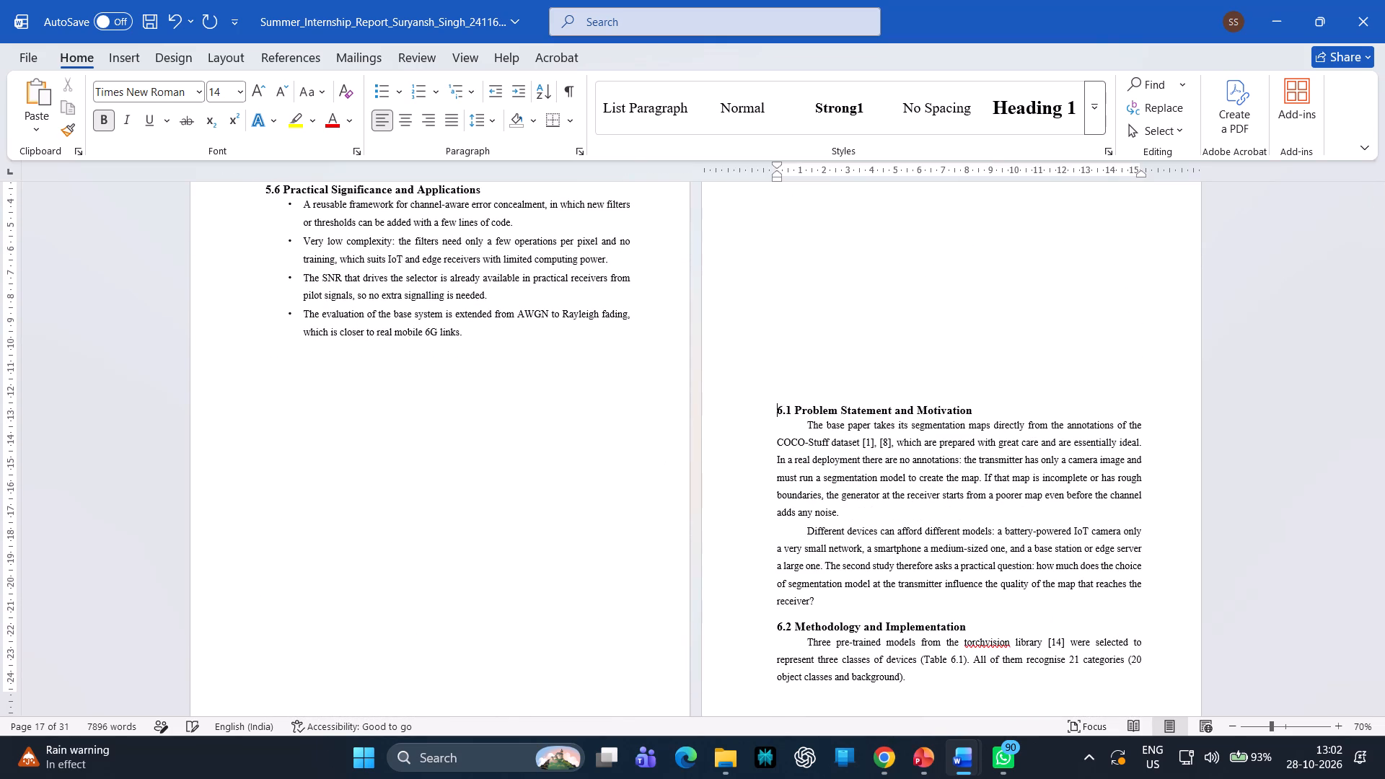
{"action": "key", "text": "BackSpace"}
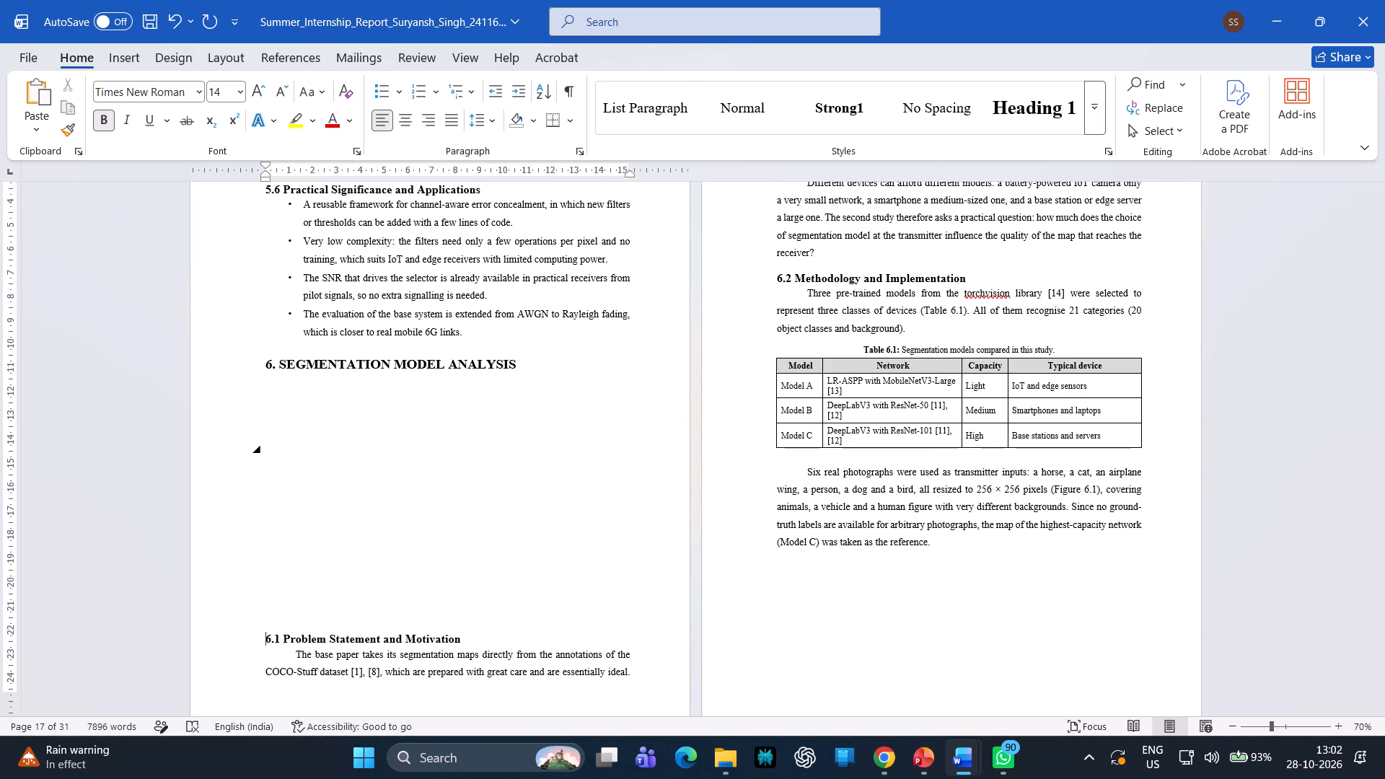
Insert a line break between the heading "6.1 Problem Statement and Motivation" and its first paragraph.
{"action": "key", "text": "Down"}
{"action": "key", "text": "Return"}
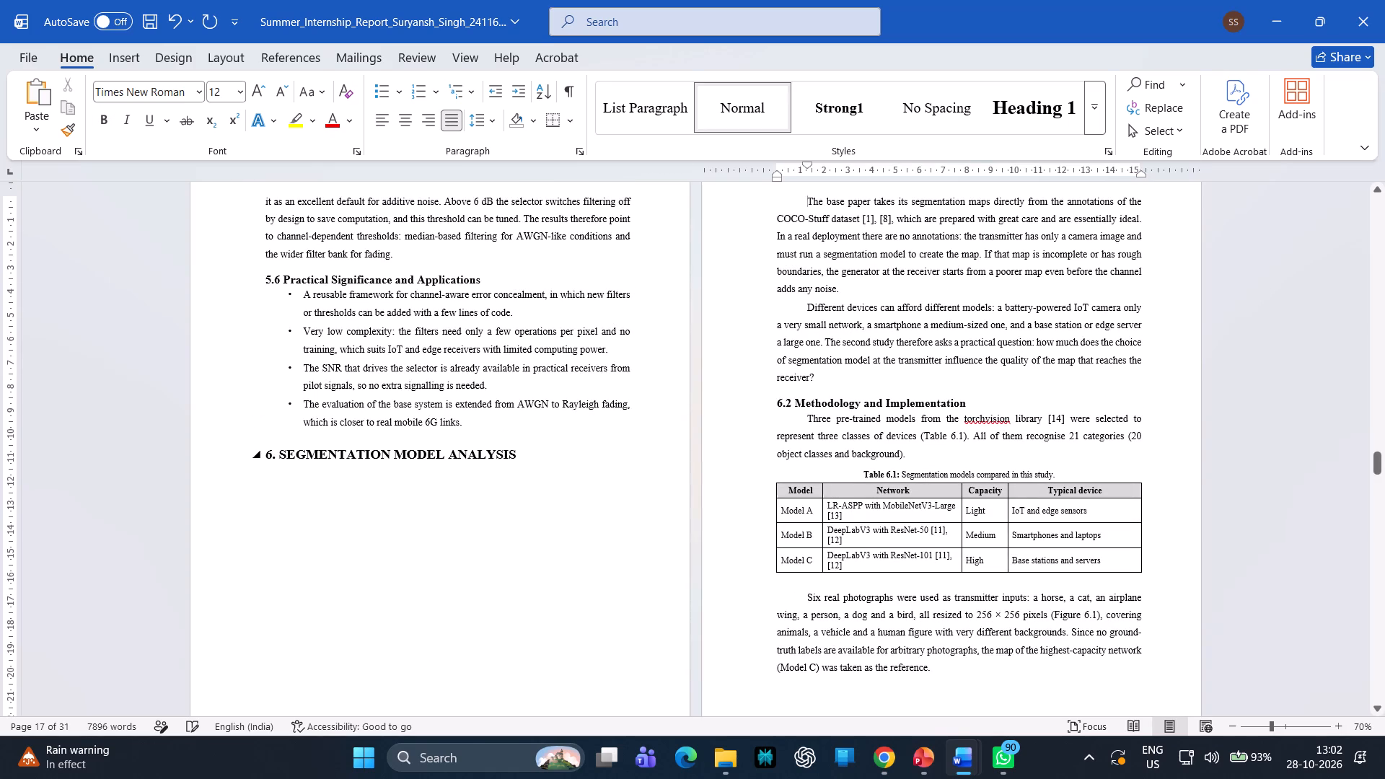
{"action": "scroll", "coordinate": [265, 457], "scroll_direction": "down", "scroll_amount": 1}
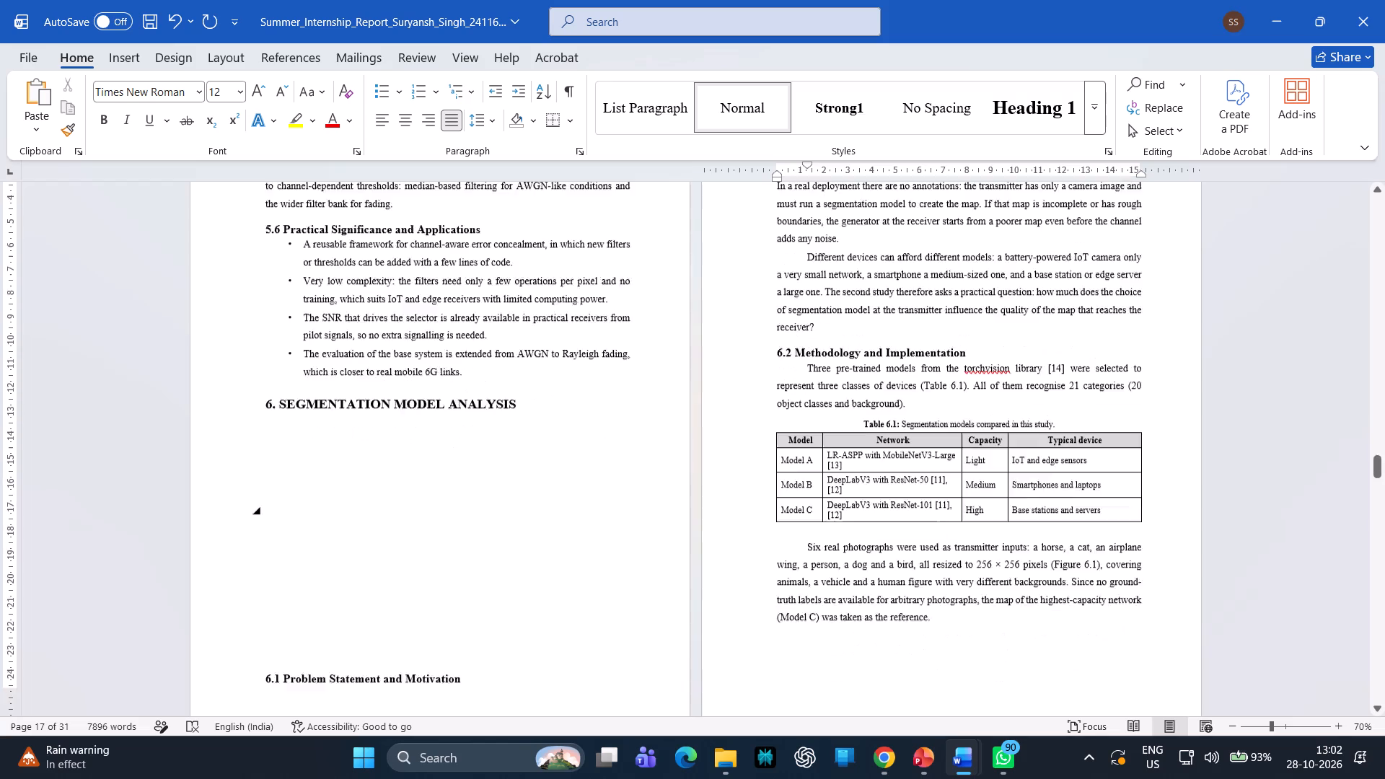
Paste the copied heading "6. SEGMENTATION MODEL ANALYSIS" above the paragraph beginning "The base paper takes its segmentation maps" on page 11.
{"action": "scroll", "coordinate": [265, 457], "scroll_direction": "down", "scroll_amount": 2}
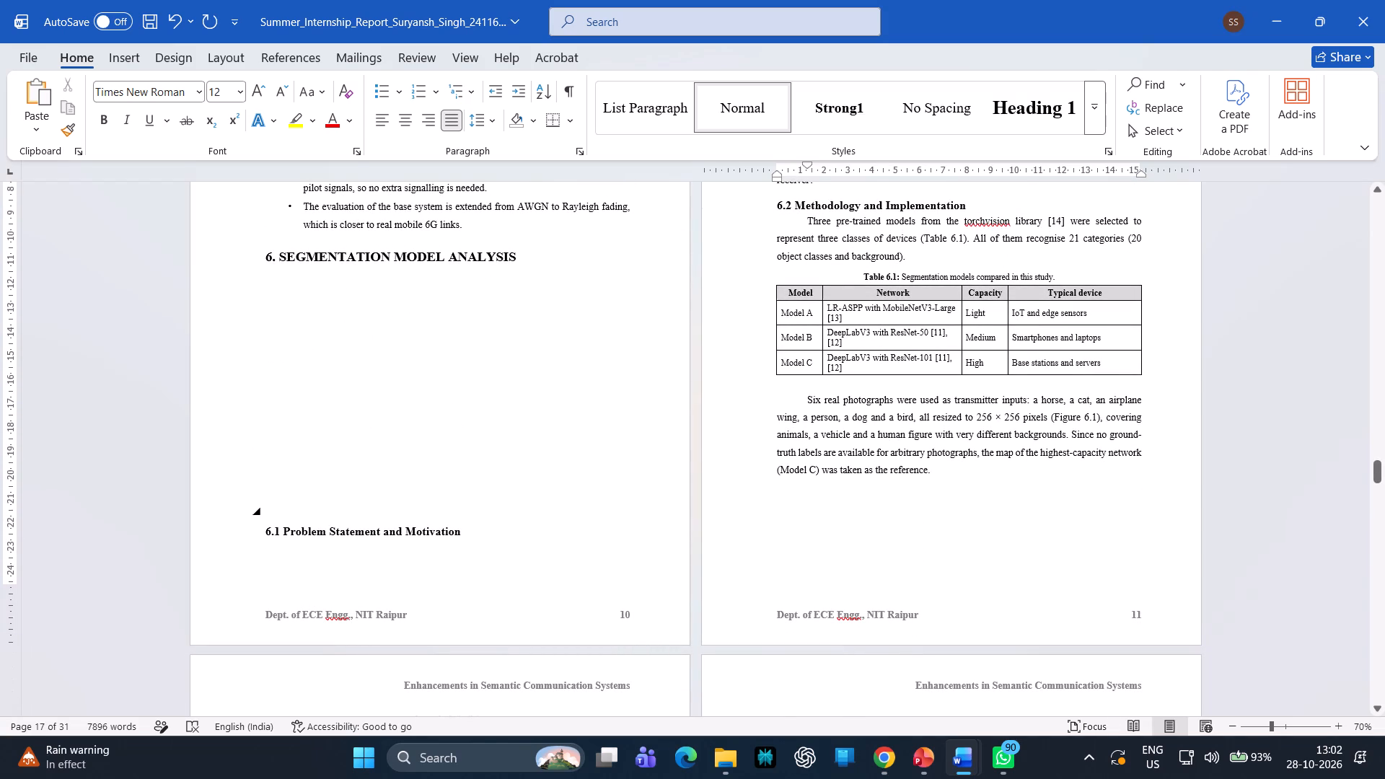
{"action": "scroll", "coordinate": [502, 513], "scroll_direction": "up", "scroll_amount": 4}
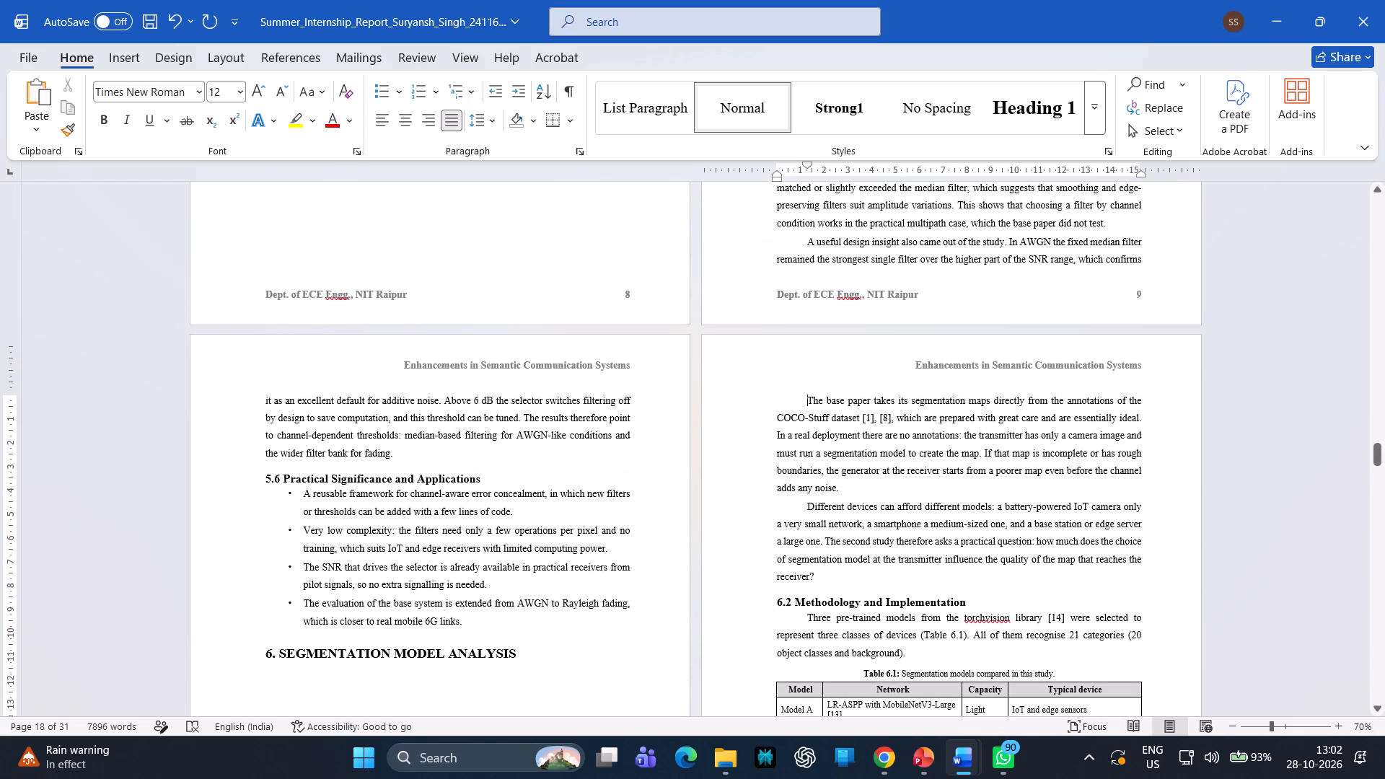
{"action": "left_click", "coordinate": [796, 386]}
{"action": "key", "text": "ctrl+v"}
Copy the full heading "6.1 Problem Statement and Motivation" from the bottom of page 10.
{"action": "scroll", "coordinate": [796, 386], "scroll_direction": "down", "scroll_amount": 1}
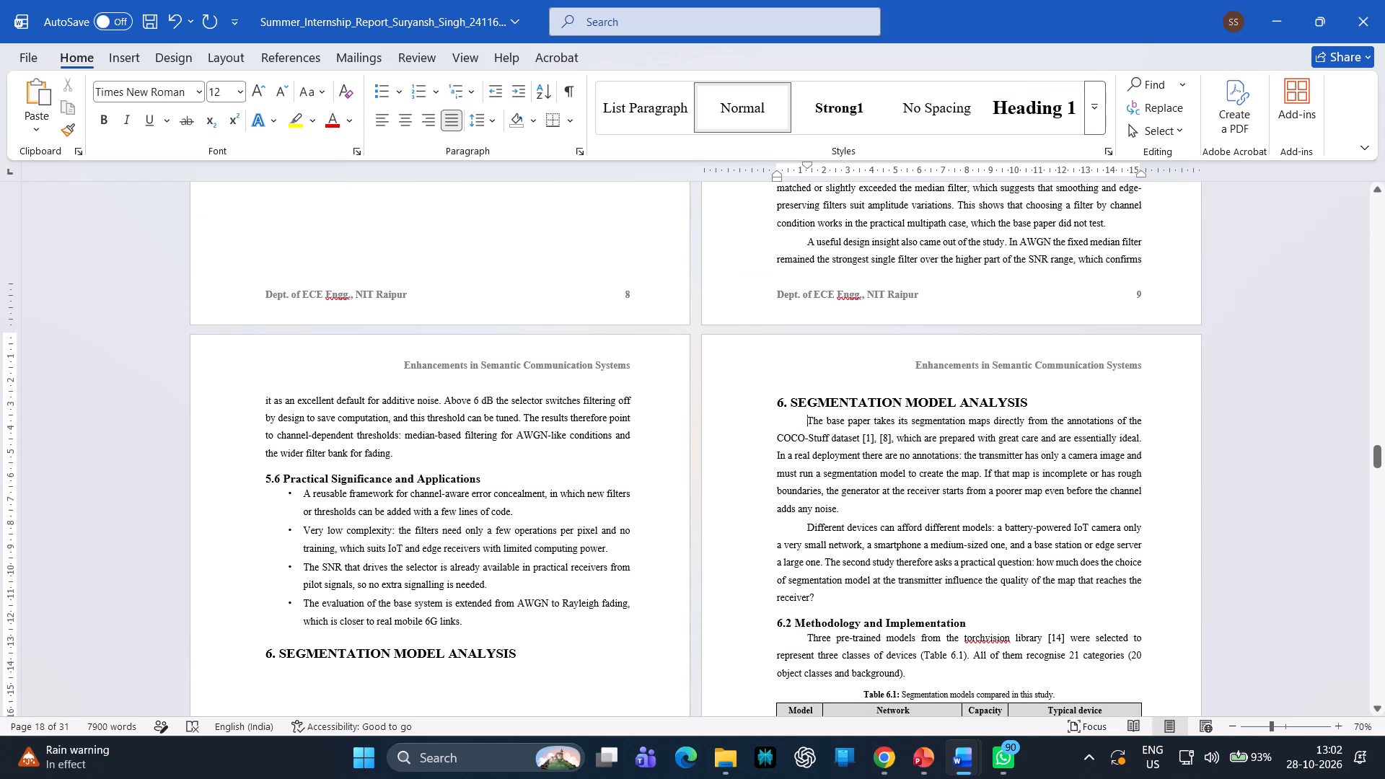
{"action": "scroll", "coordinate": [796, 386], "scroll_direction": "down", "scroll_amount": 3}
{"action": "left_click_drag", "start_coordinate": [469, 451], "coordinate": [325, 438]}
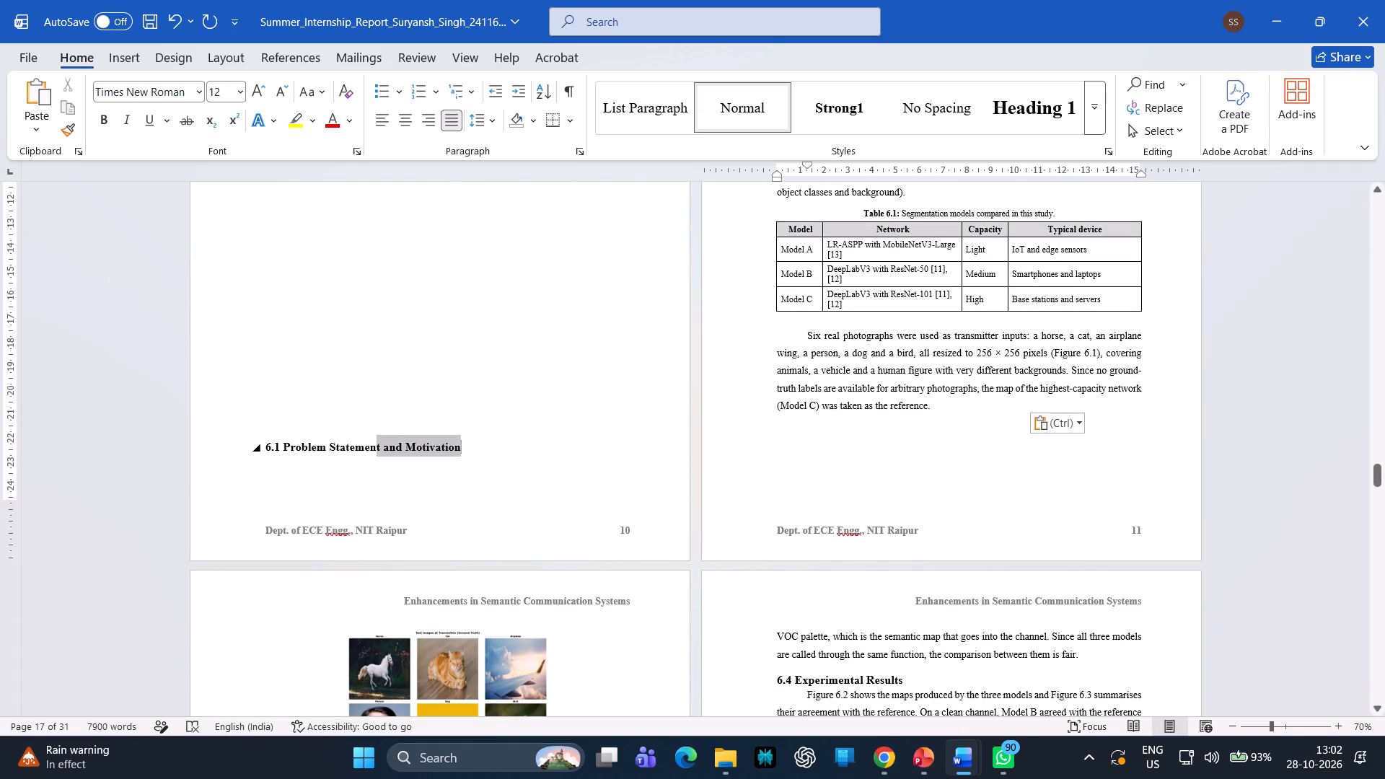
{"action": "left_click_drag", "start_coordinate": [325, 438], "coordinate": [263, 442]}
{"action": "key", "text": "ctrl+c"}
Paste the copied 6.1 heading between the chapter 6 heading and its first paragraph on page 11.
{"action": "scroll", "coordinate": [588, 317], "scroll_direction": "up", "scroll_amount": 4}
{"action": "left_click", "coordinate": [1042, 461]}
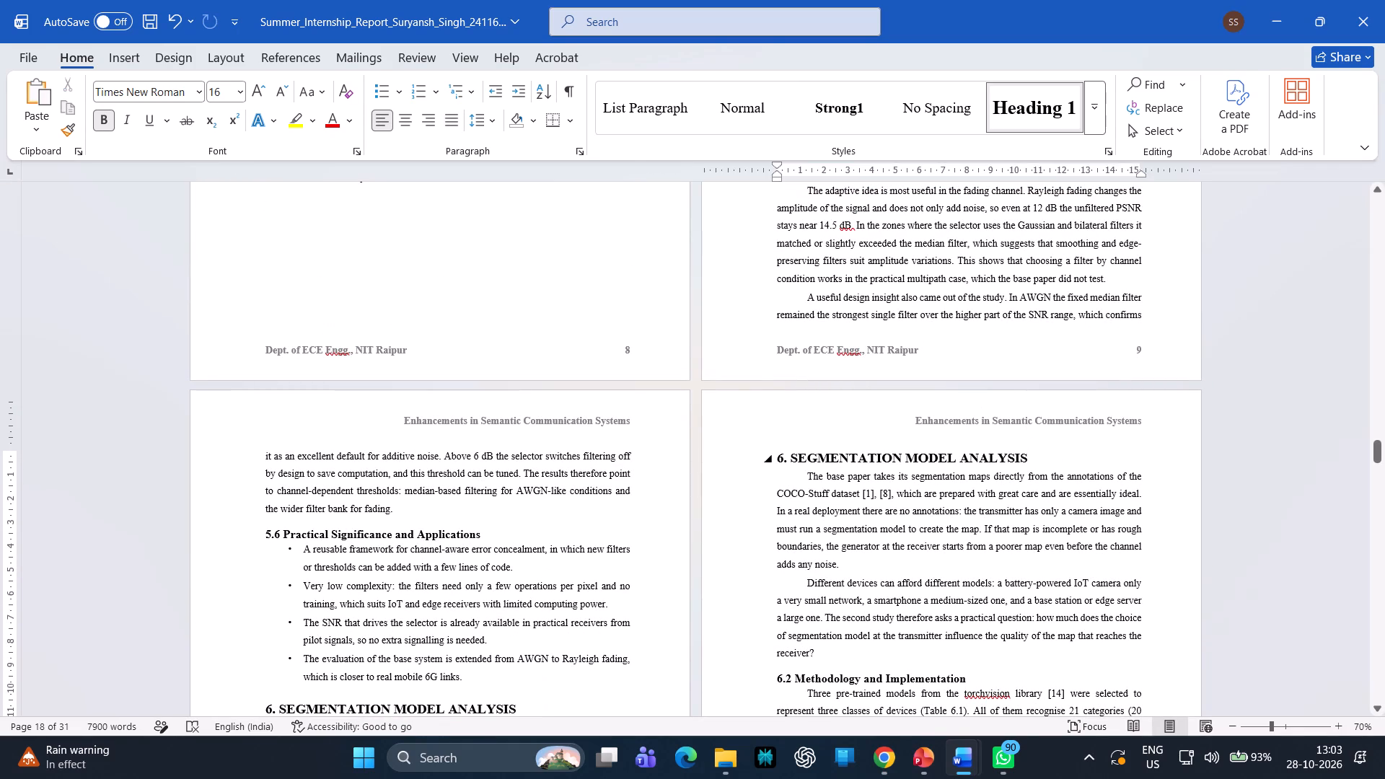
{"action": "key", "text": "Down"}
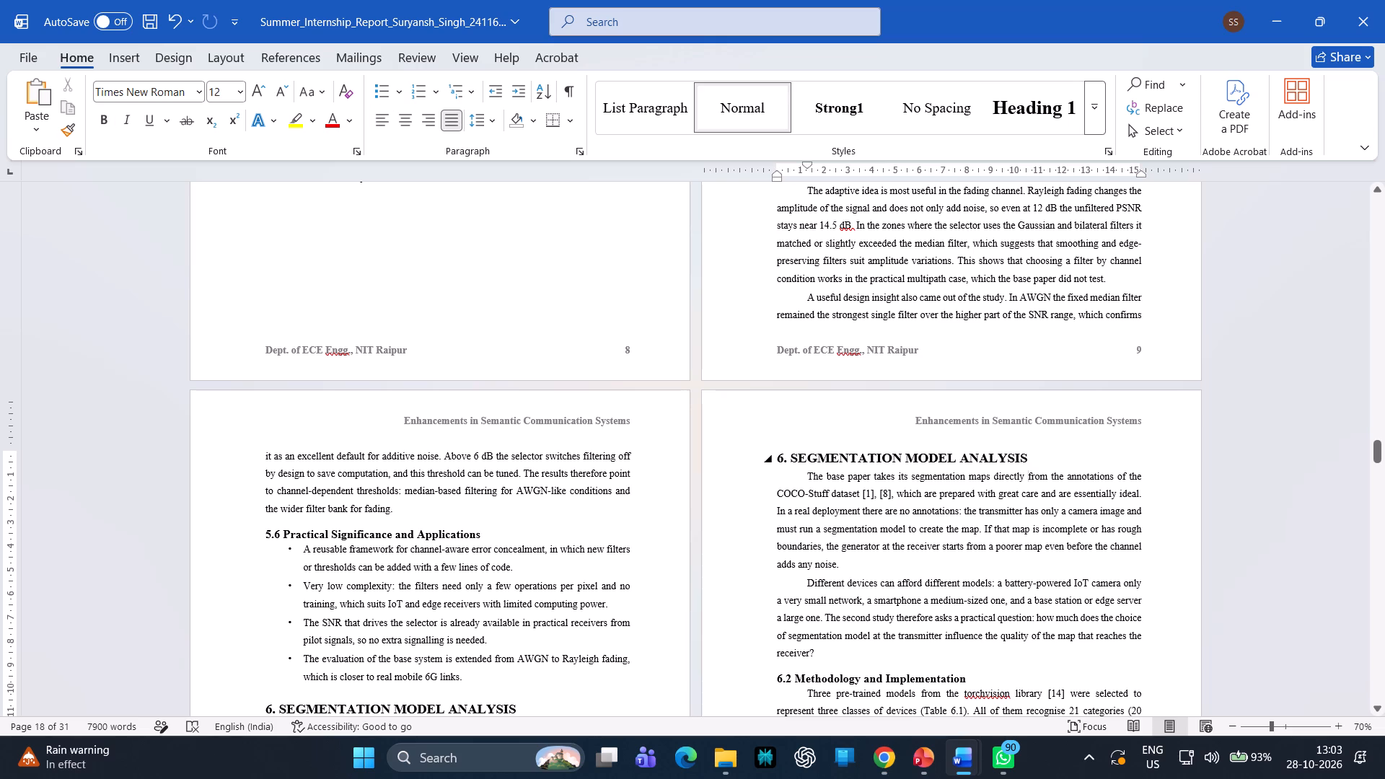
{"action": "key", "text": "ctrl+Left"}
{"action": "key", "text": "ctrl+Left"}
{"action": "key", "text": "ctrl+Left"}
{"action": "key", "text": "ctrl+Left"}
{"action": "key", "text": "ctrl+Left"}
{"action": "key", "text": "ctrl+Left"}
{"action": "key", "text": "ctrl+Left"}
{"action": "key", "text": "ctrl+Left"}
{"action": "key", "text": "ctrl+v"}
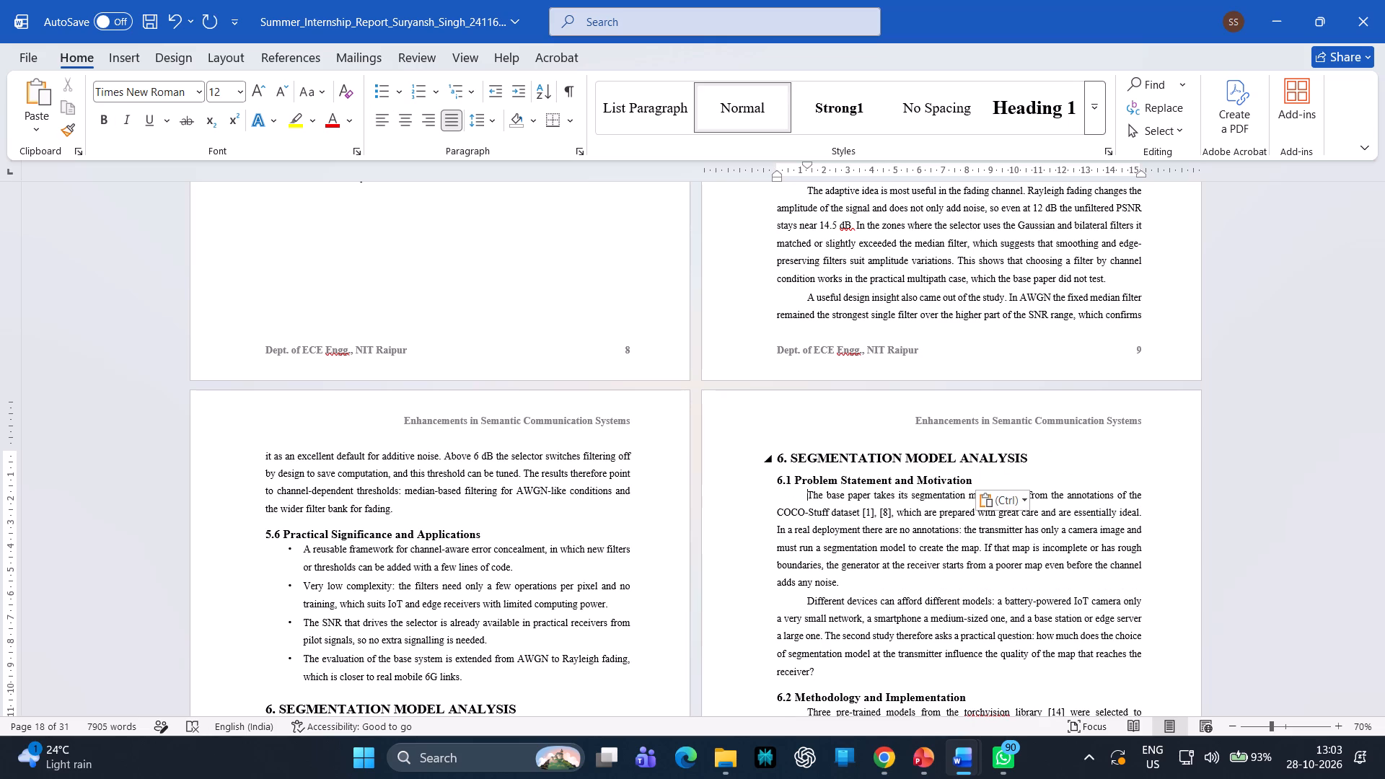
Delete the duplicate heading "6. SEGMENTATION MODEL ANALYSIS" below section 5.6 on page 10.
{"action": "scroll", "coordinate": [1042, 461], "scroll_direction": "down", "scroll_amount": 4}
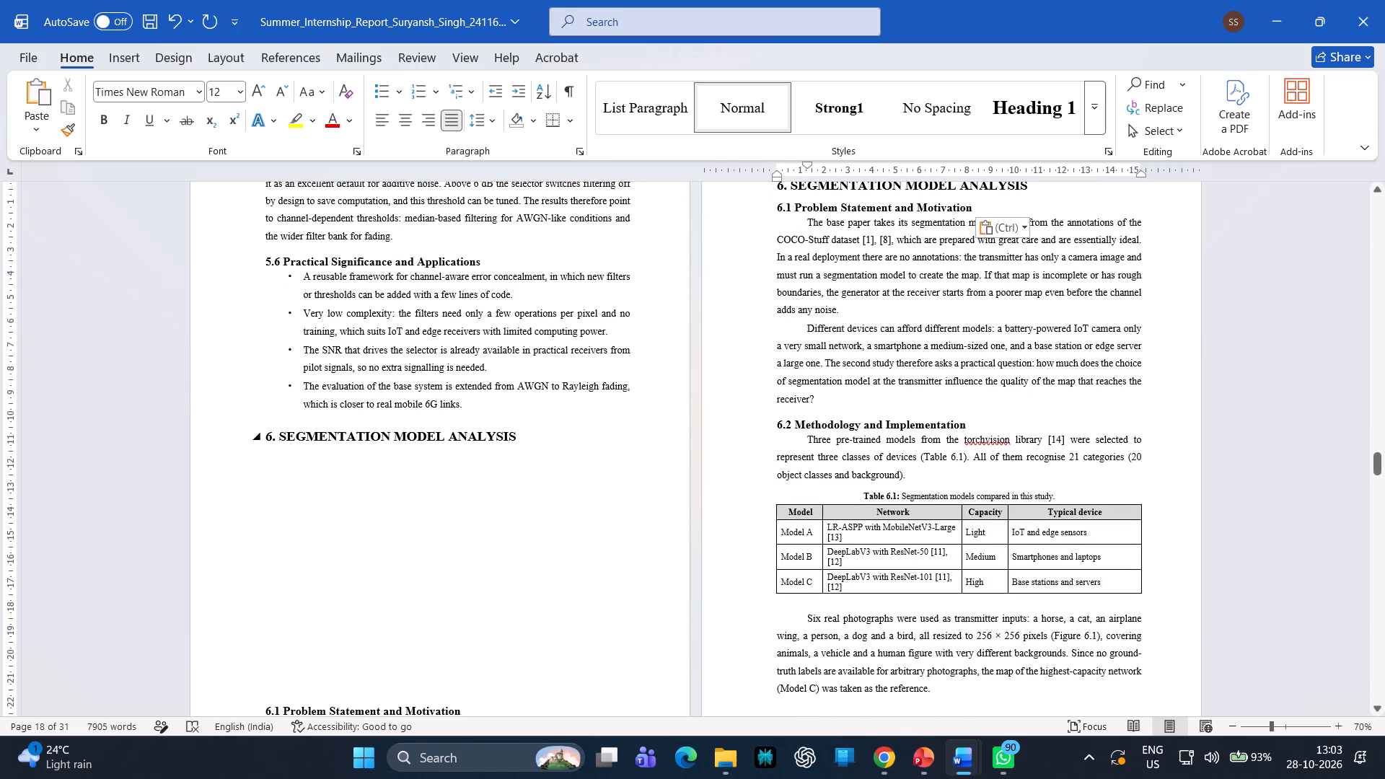
{"action": "left_click_drag", "start_coordinate": [532, 434], "coordinate": [252, 441]}
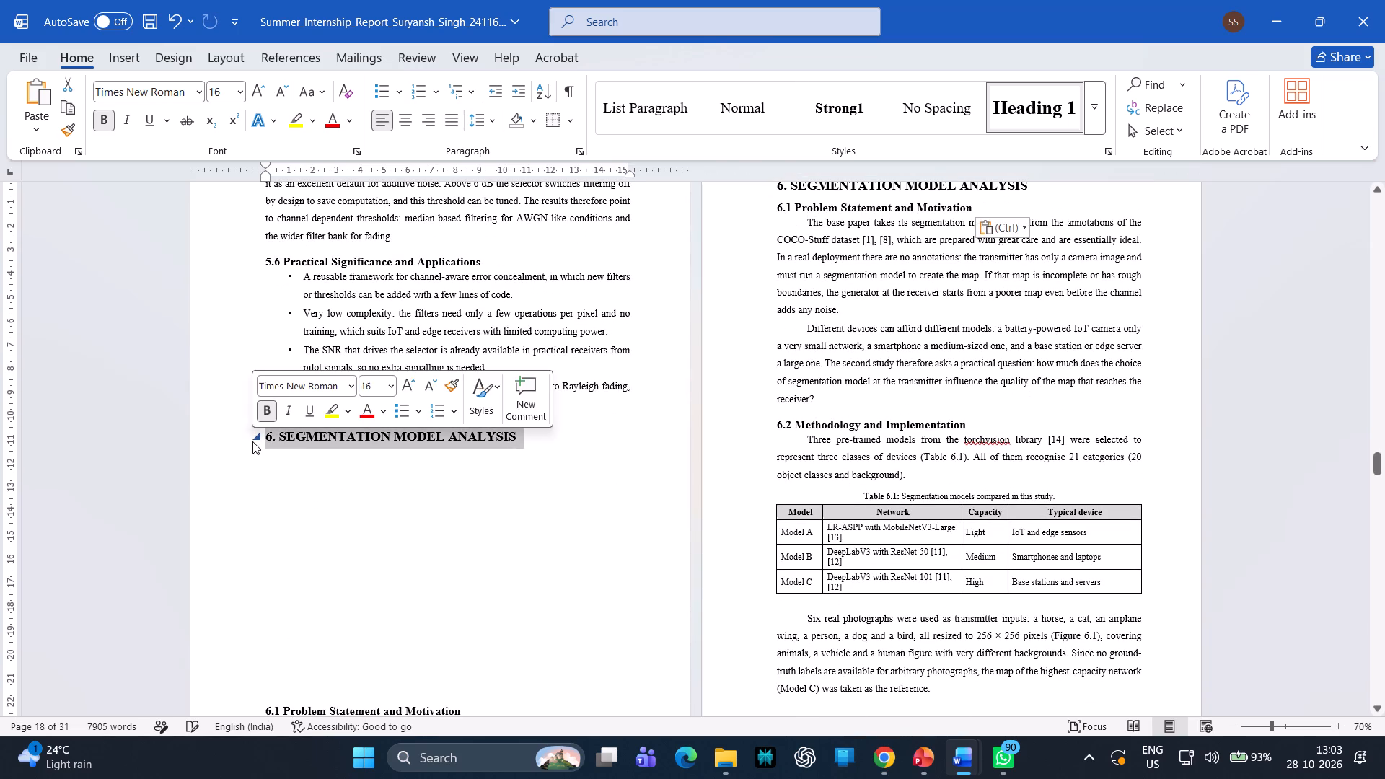
{"action": "key", "text": "BackSpace"}
Add a line after the duplicate heading "6.1 Problem Statement and Motivation" on page 10 and delete the heading's text.
{"action": "scroll", "coordinate": [252, 441], "scroll_direction": "down", "scroll_amount": 1}
{"action": "scroll", "coordinate": [505, 526], "scroll_direction": "up", "scroll_amount": 2}
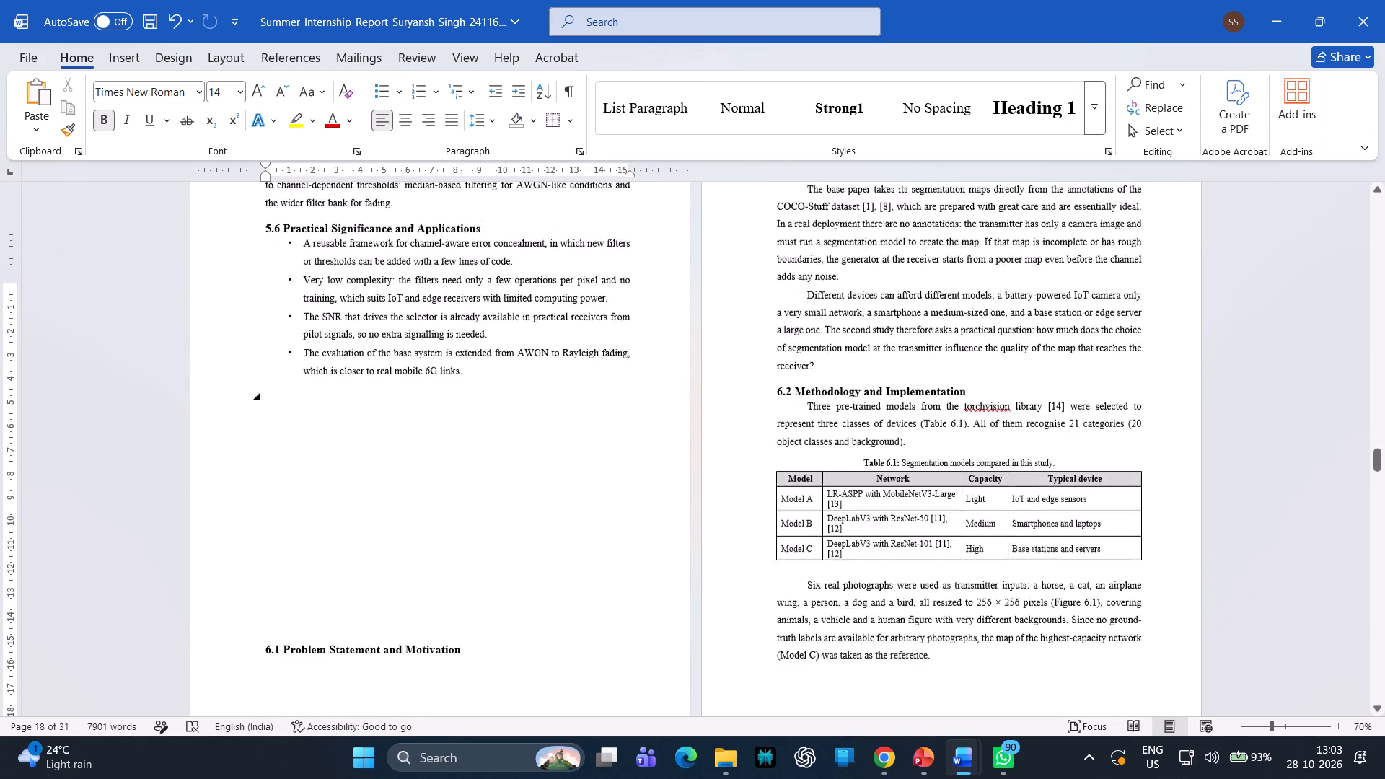
{"action": "scroll", "coordinate": [505, 526], "scroll_direction": "up", "scroll_amount": 1}
{"action": "scroll", "coordinate": [505, 526], "scroll_direction": "down", "scroll_amount": 1}
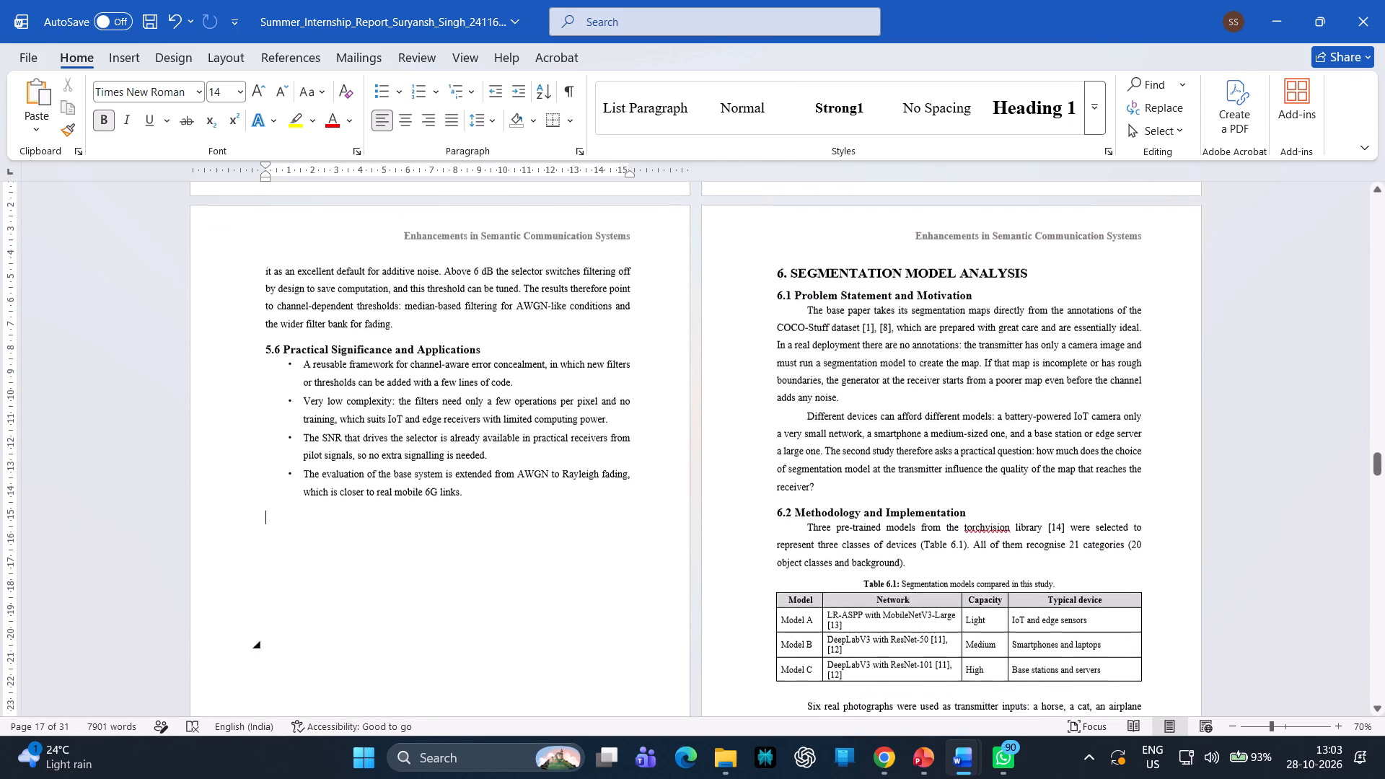
{"action": "scroll", "coordinate": [505, 526], "scroll_direction": "down", "scroll_amount": 1}
{"action": "left_click", "coordinate": [479, 656]}
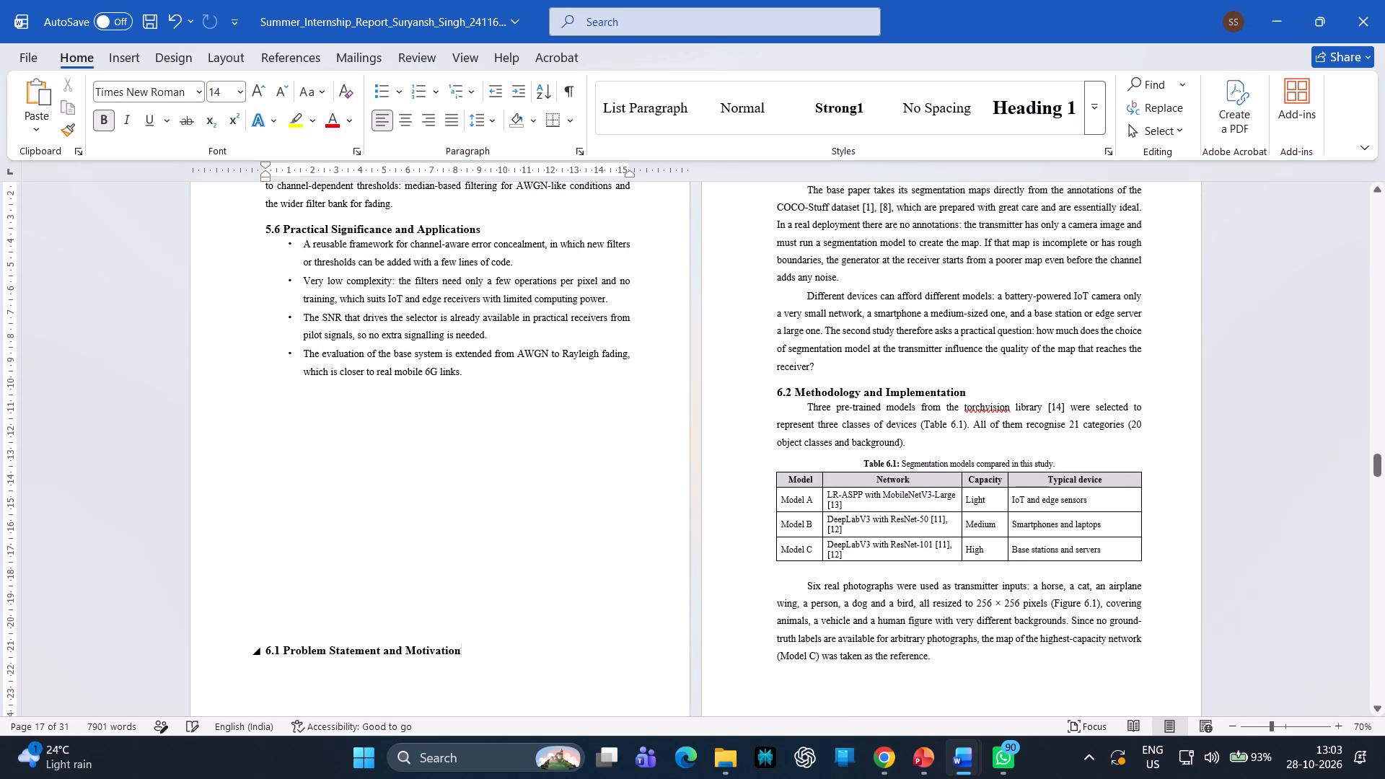
{"action": "key", "text": "Return"}
{"action": "left_click_drag", "start_coordinate": [467, 649], "coordinate": [261, 646]}
{"action": "key", "text": "BackSpace"}
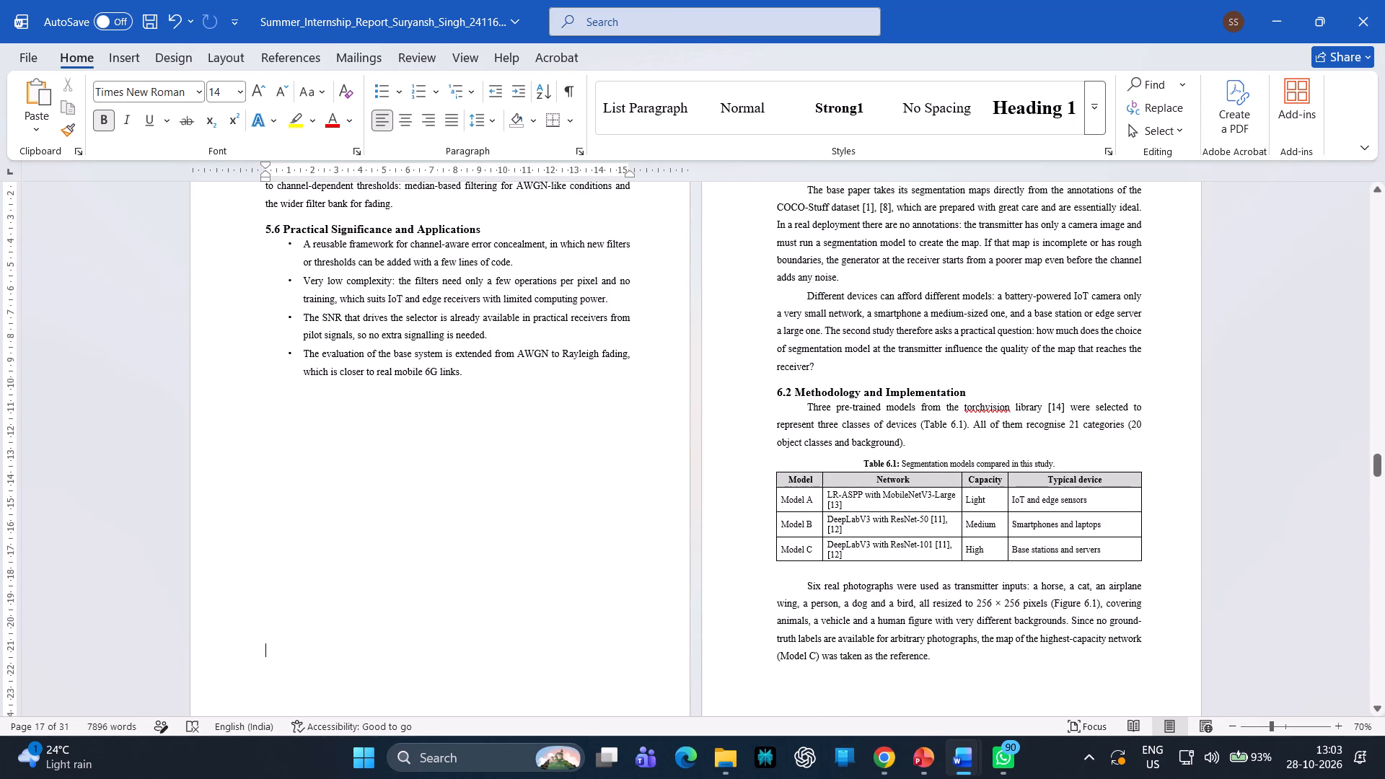
Review the headings and page layout of chapters 3 to 5 against the start of chapter 6.
{"action": "scroll", "coordinate": [623, 330], "scroll_direction": "up", "scroll_amount": 6}
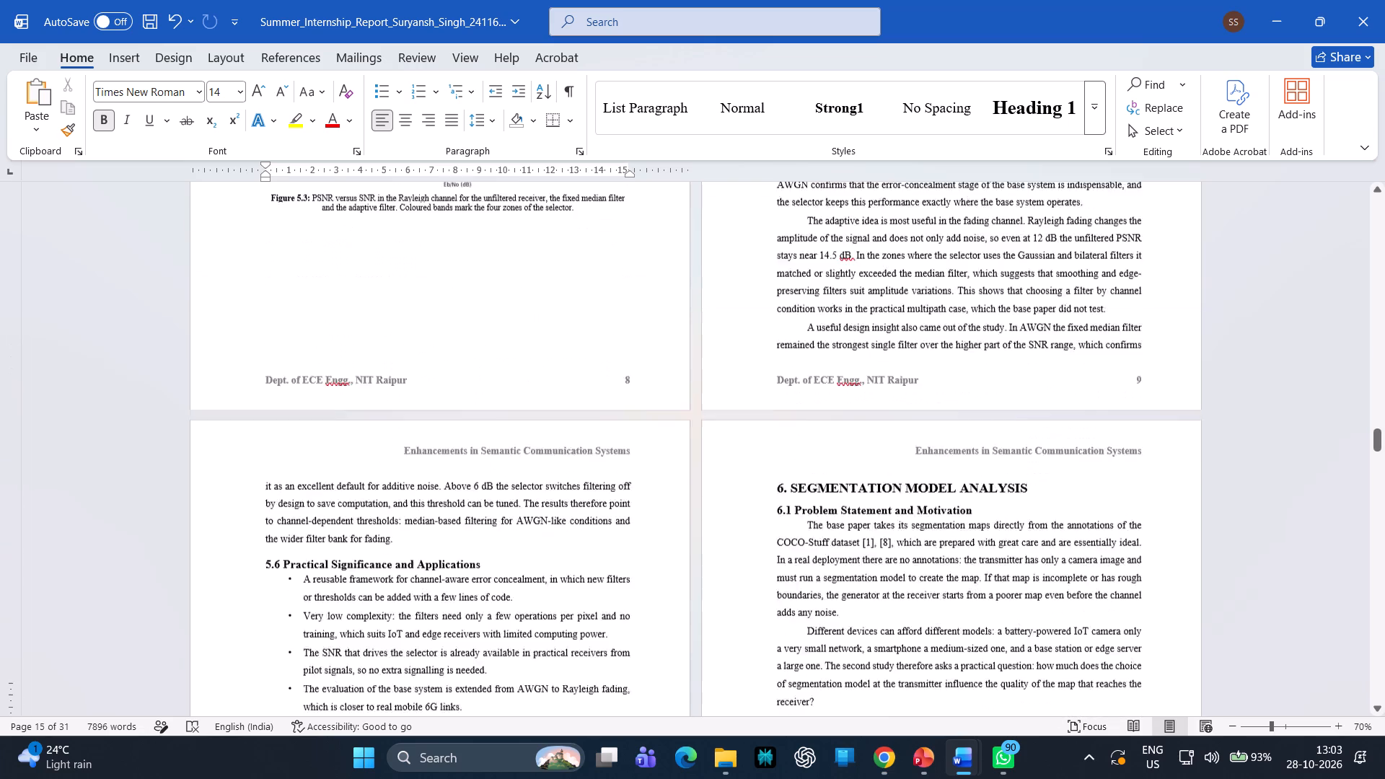
{"action": "scroll", "coordinate": [623, 330], "scroll_direction": "up", "scroll_amount": 8}
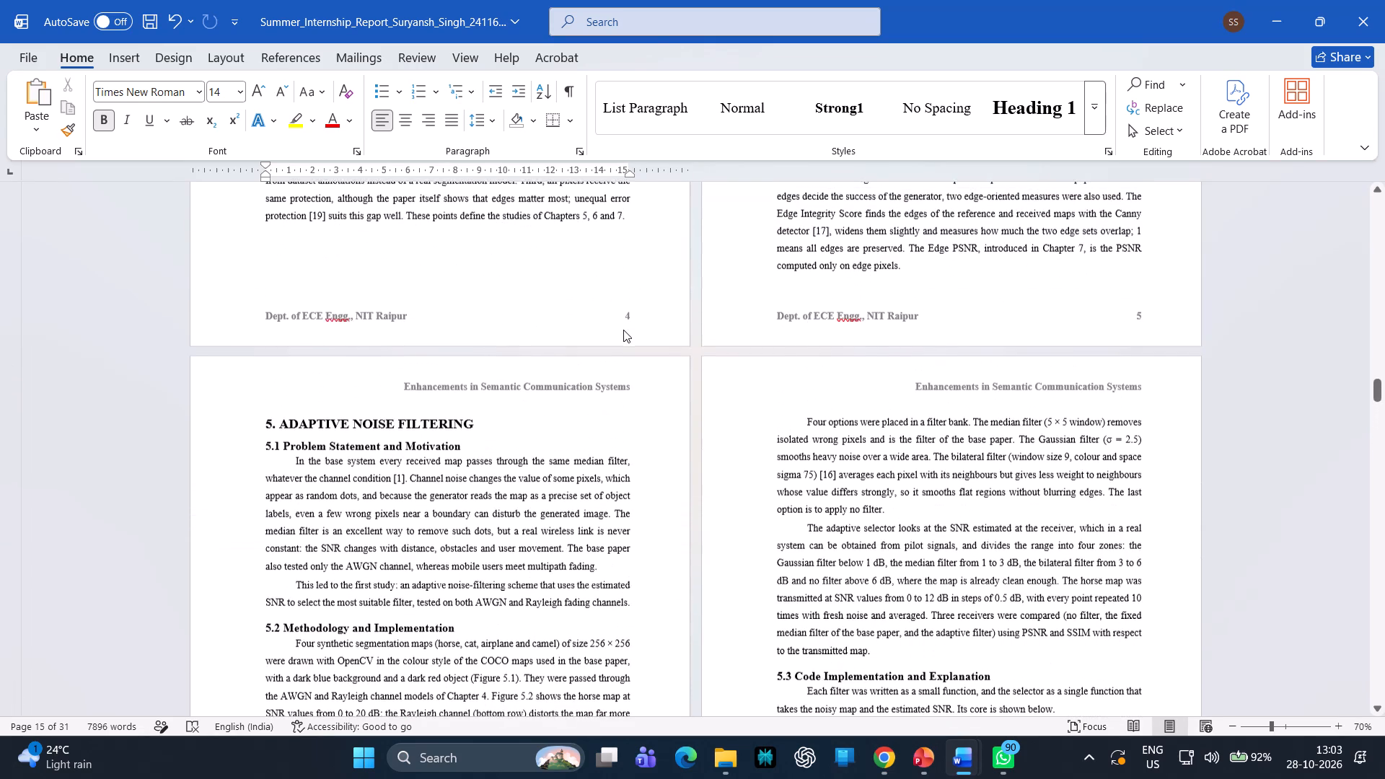
{"action": "scroll", "coordinate": [623, 330], "scroll_direction": "up", "scroll_amount": 5}
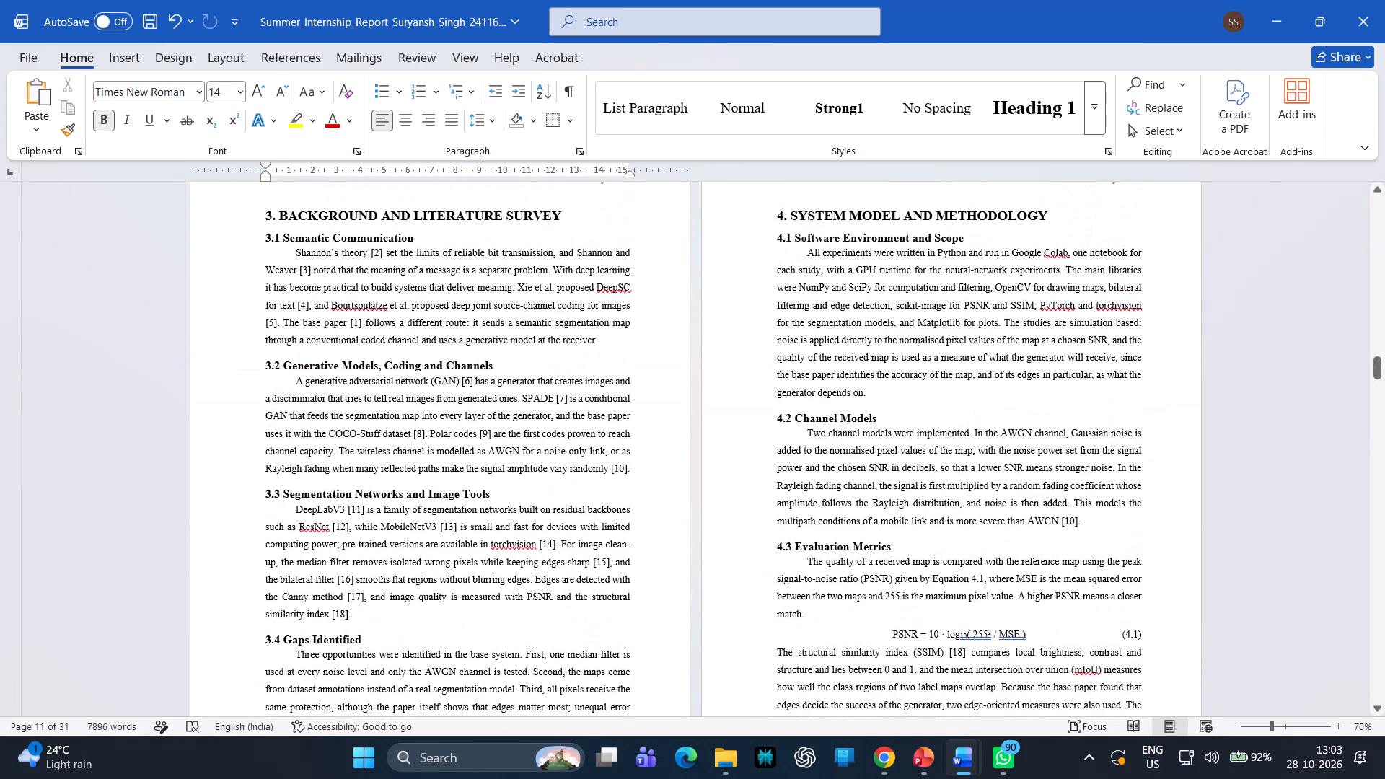
{"action": "scroll", "coordinate": [623, 330], "scroll_direction": "down", "scroll_amount": 7}
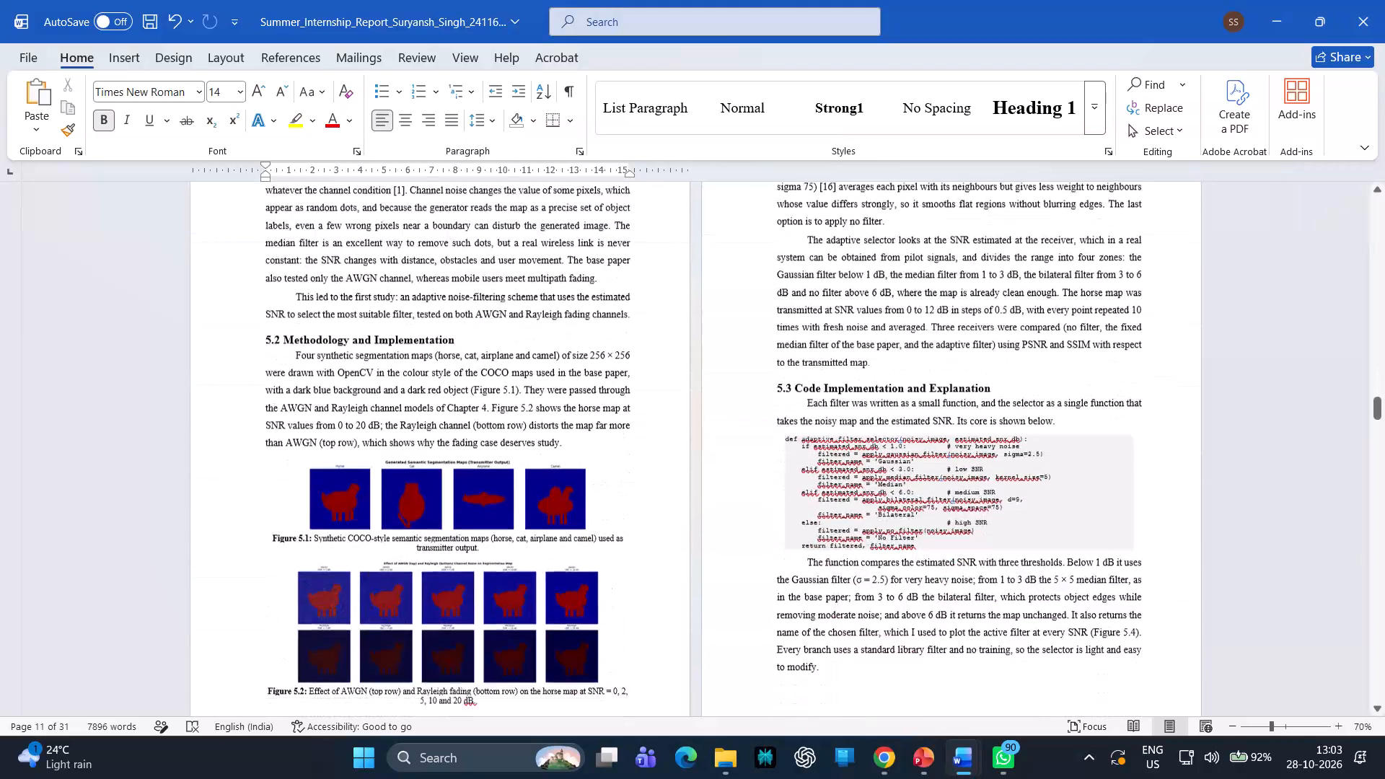
{"action": "scroll", "coordinate": [623, 330], "scroll_direction": "down", "scroll_amount": 4}
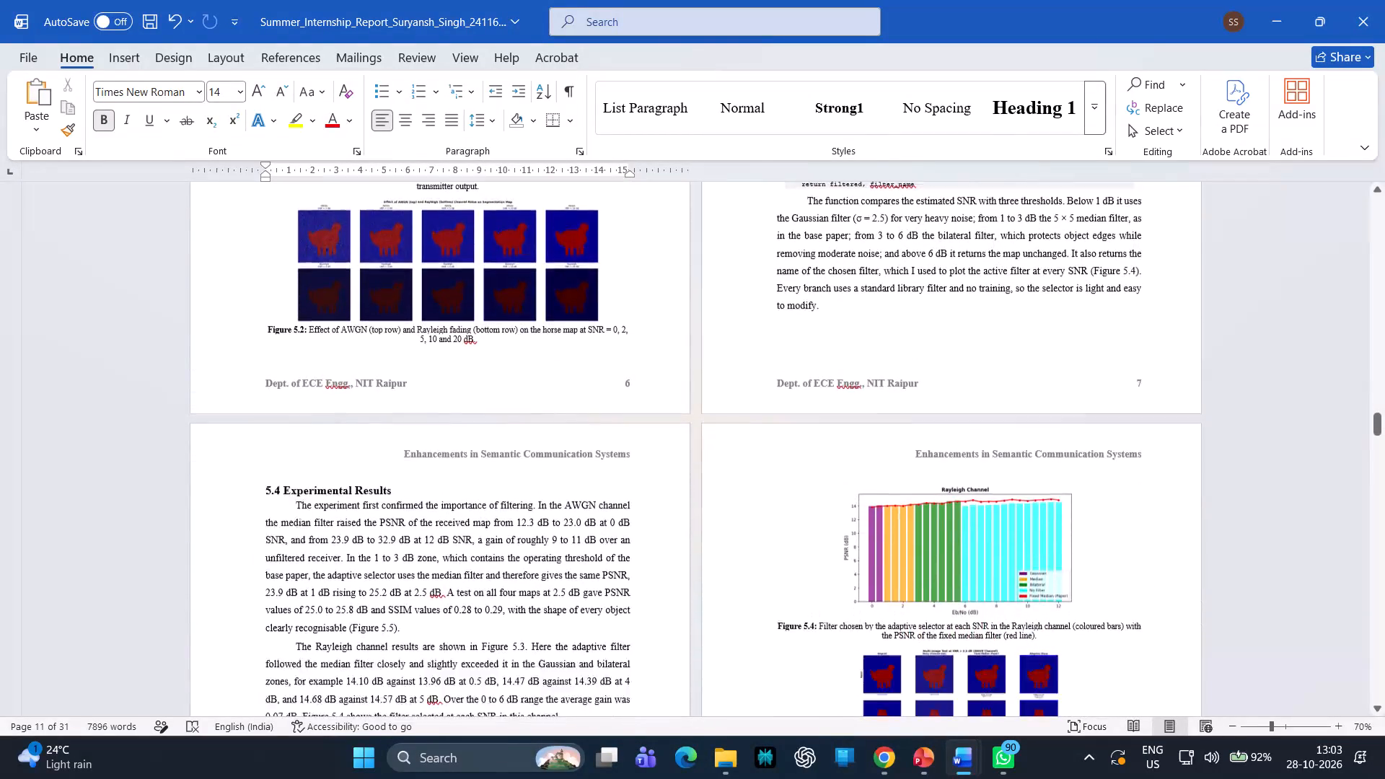
{"action": "scroll", "coordinate": [623, 330], "scroll_direction": "down", "scroll_amount": 7}
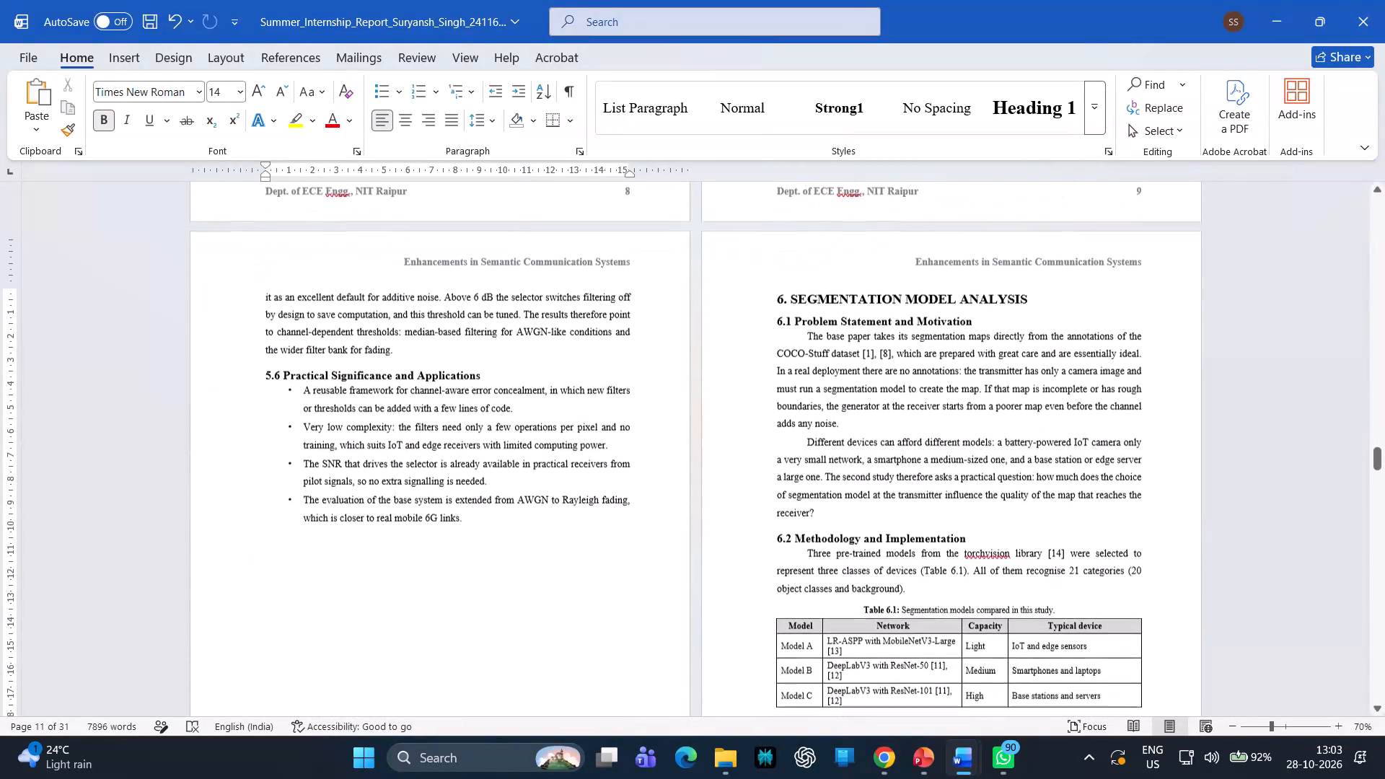
Examine the layout of sections 6.1 to 6.4 on pages 10 to 13, including figures 6.1 and 6.2.
{"action": "scroll", "coordinate": [623, 330], "scroll_direction": "down", "scroll_amount": 2}
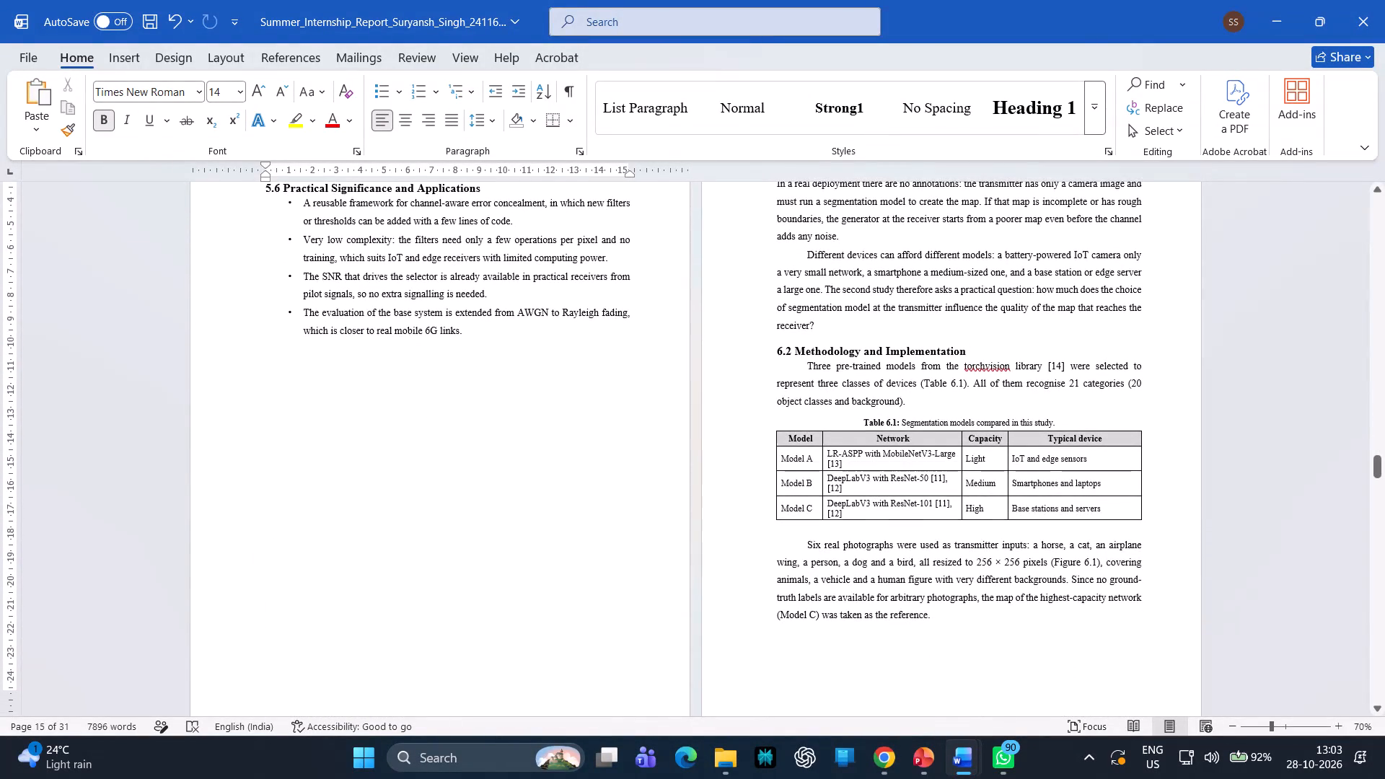
{"action": "scroll", "coordinate": [623, 330], "scroll_direction": "down", "scroll_amount": 4}
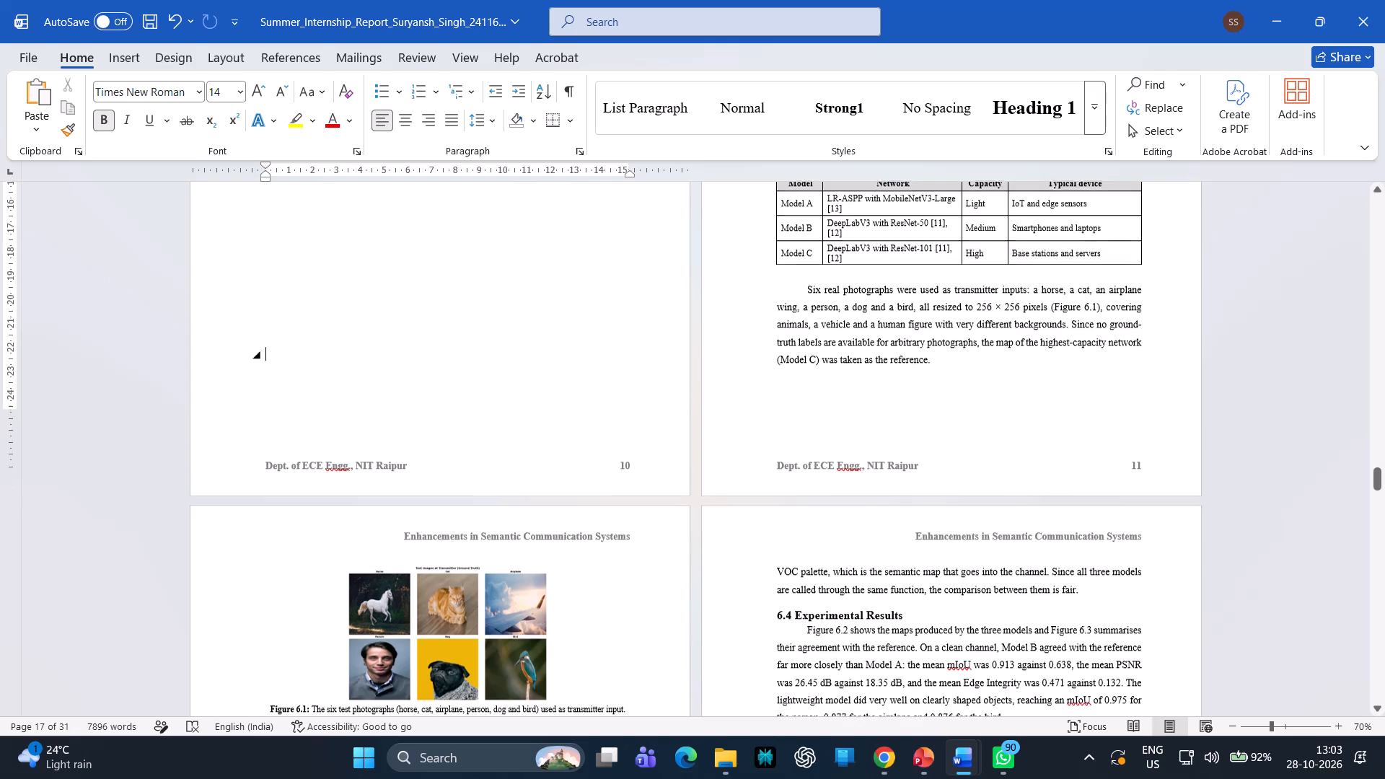
{"action": "scroll", "coordinate": [623, 330], "scroll_direction": "down", "scroll_amount": 4}
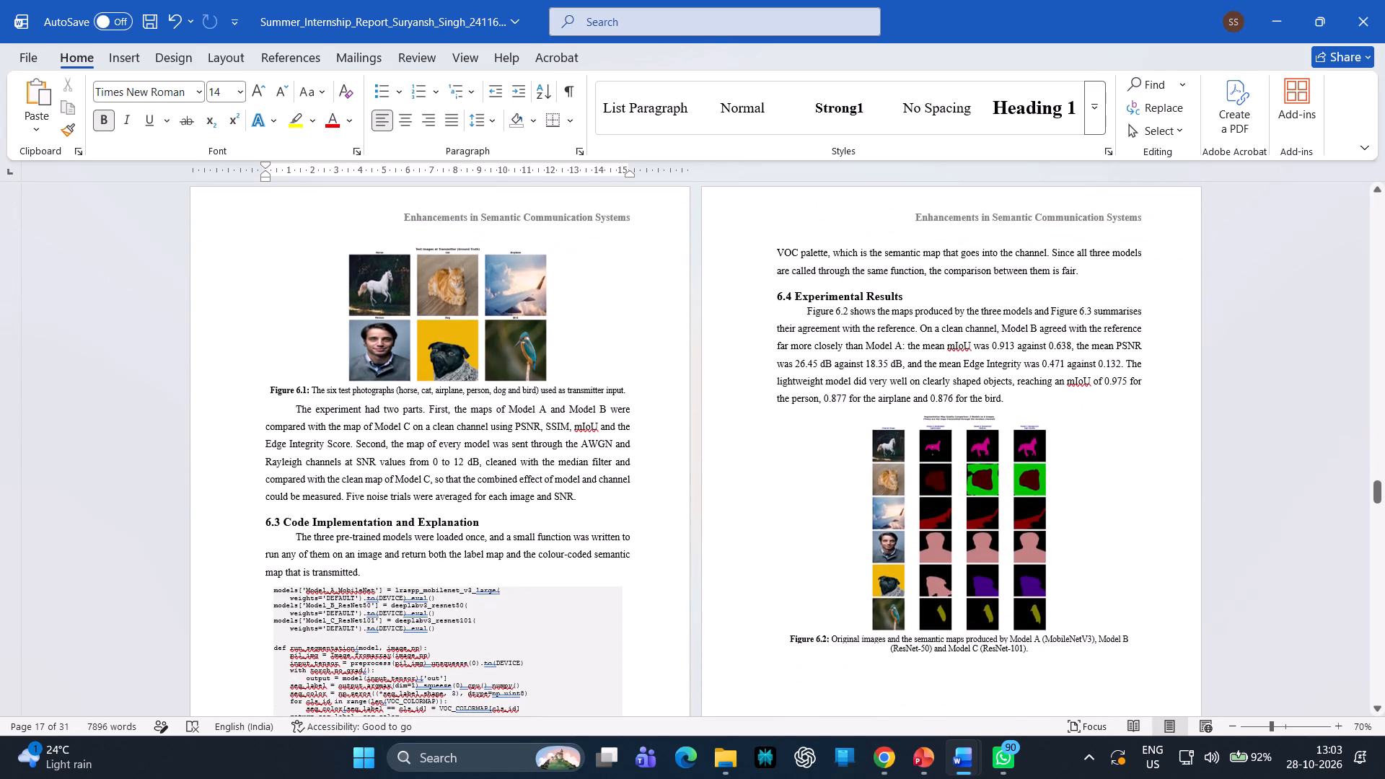
{"action": "scroll", "coordinate": [623, 330], "scroll_direction": "up", "scroll_amount": 4}
{"action": "scroll", "coordinate": [623, 330], "scroll_direction": "down", "scroll_amount": 3}
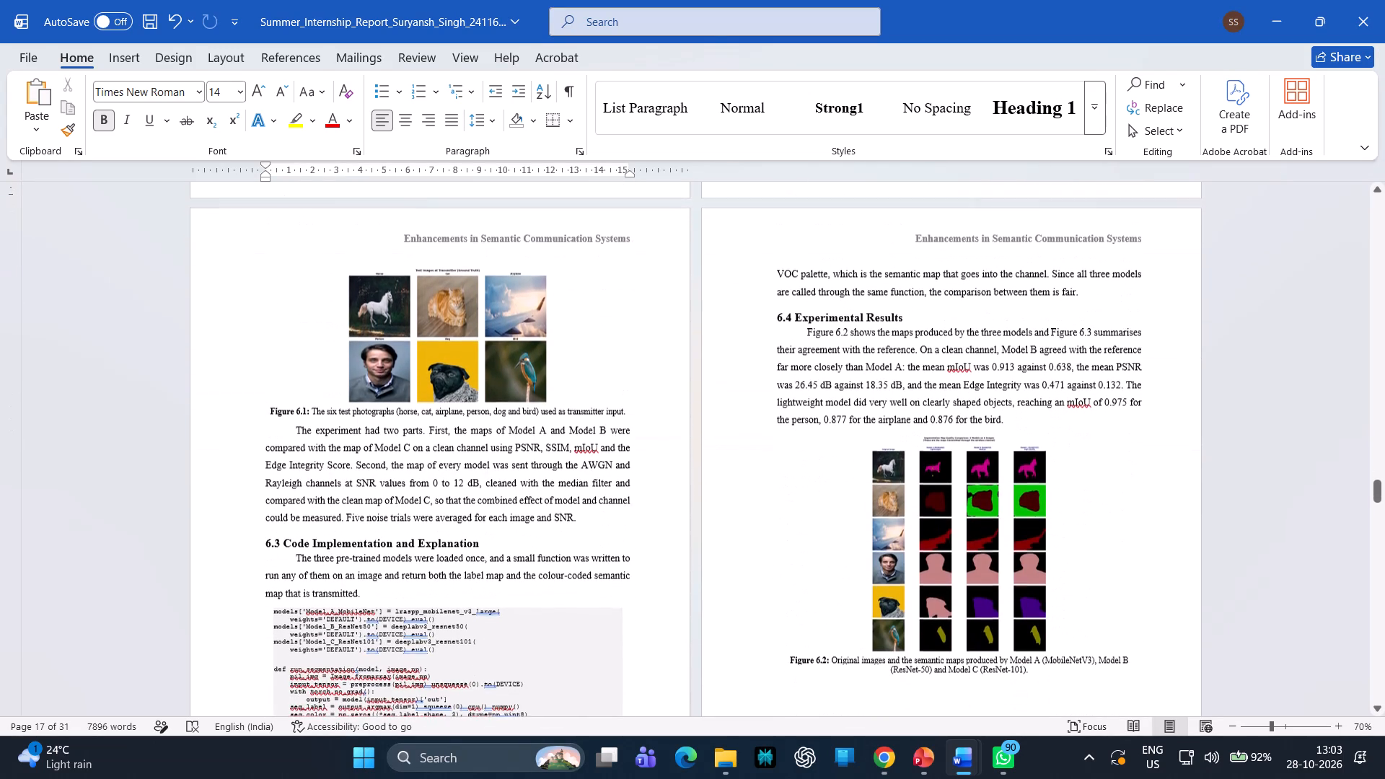
{"action": "scroll", "coordinate": [623, 330], "scroll_direction": "down", "scroll_amount": 2}
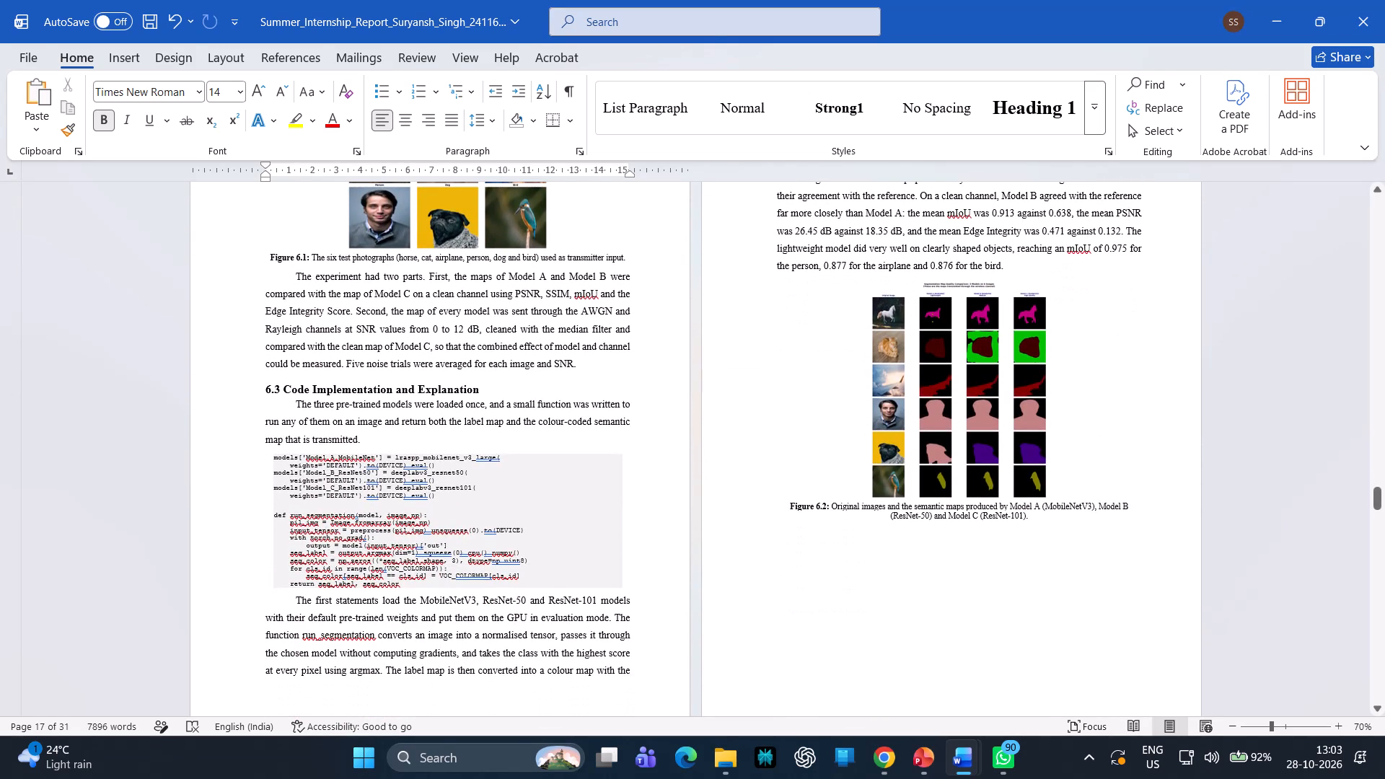
{"action": "left_click", "coordinate": [523, 312]}
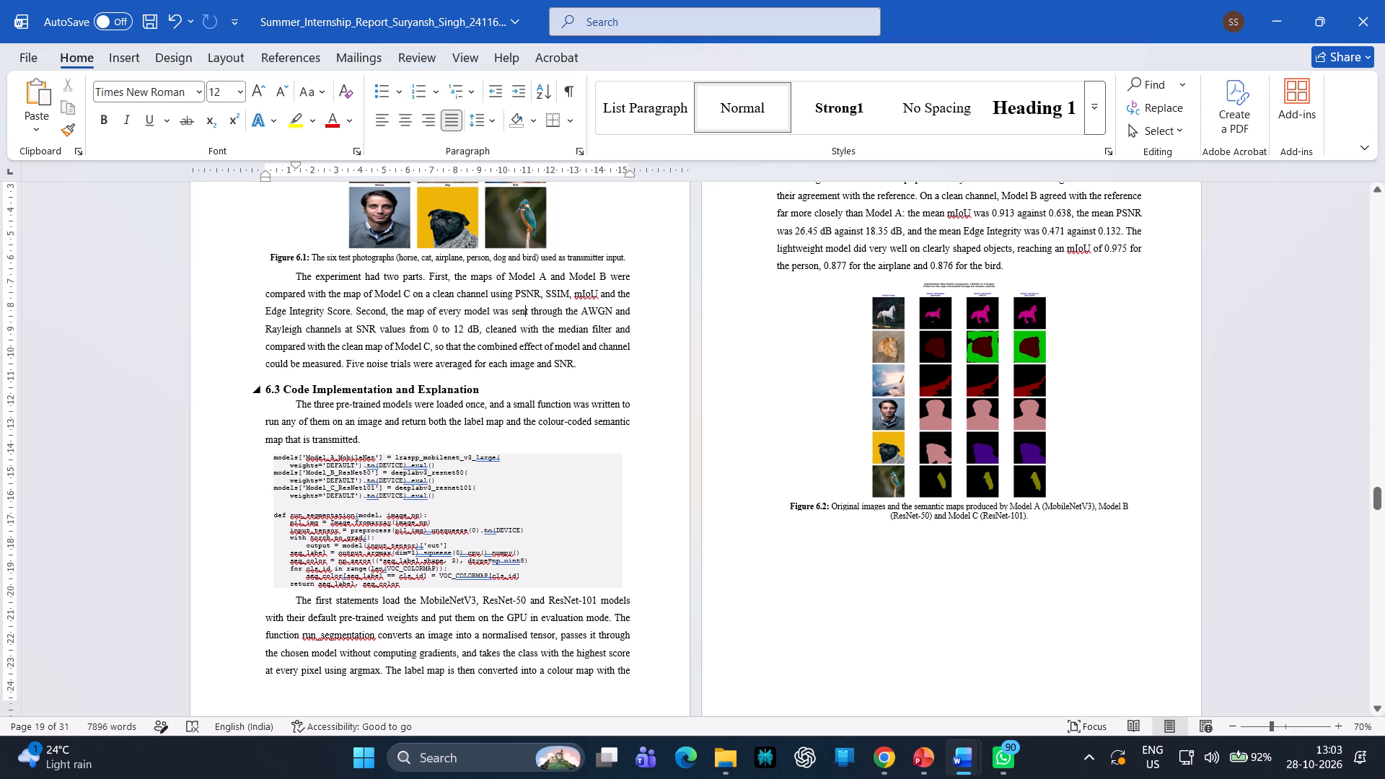
{"action": "left_click", "coordinate": [467, 390]}
{"action": "scroll", "coordinate": [586, 380], "scroll_direction": "down", "scroll_amount": 1}
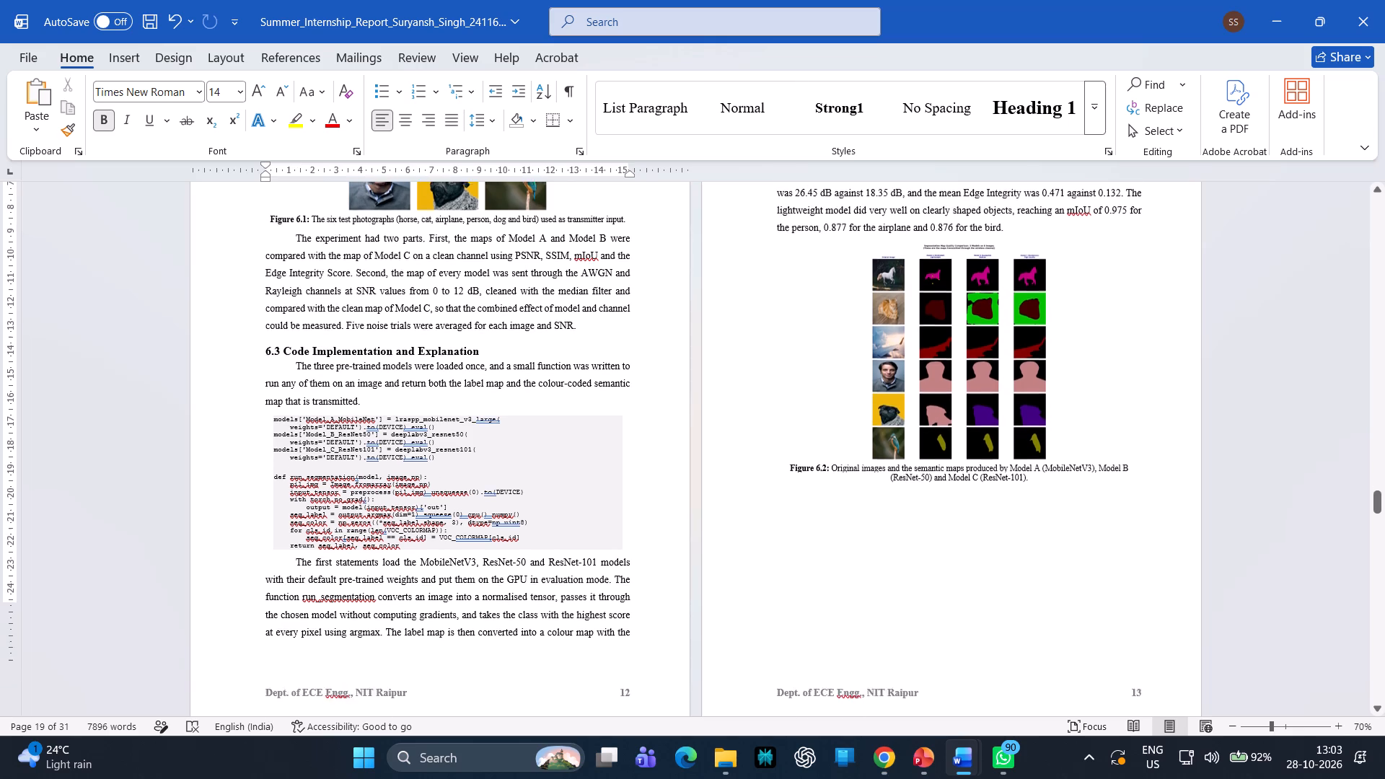
{"action": "scroll", "coordinate": [586, 380], "scroll_direction": "down", "scroll_amount": 1}
{"action": "scroll", "coordinate": [586, 380], "scroll_direction": "up", "scroll_amount": 3}
{"action": "scroll", "coordinate": [586, 380], "scroll_direction": "down", "scroll_amount": 1}
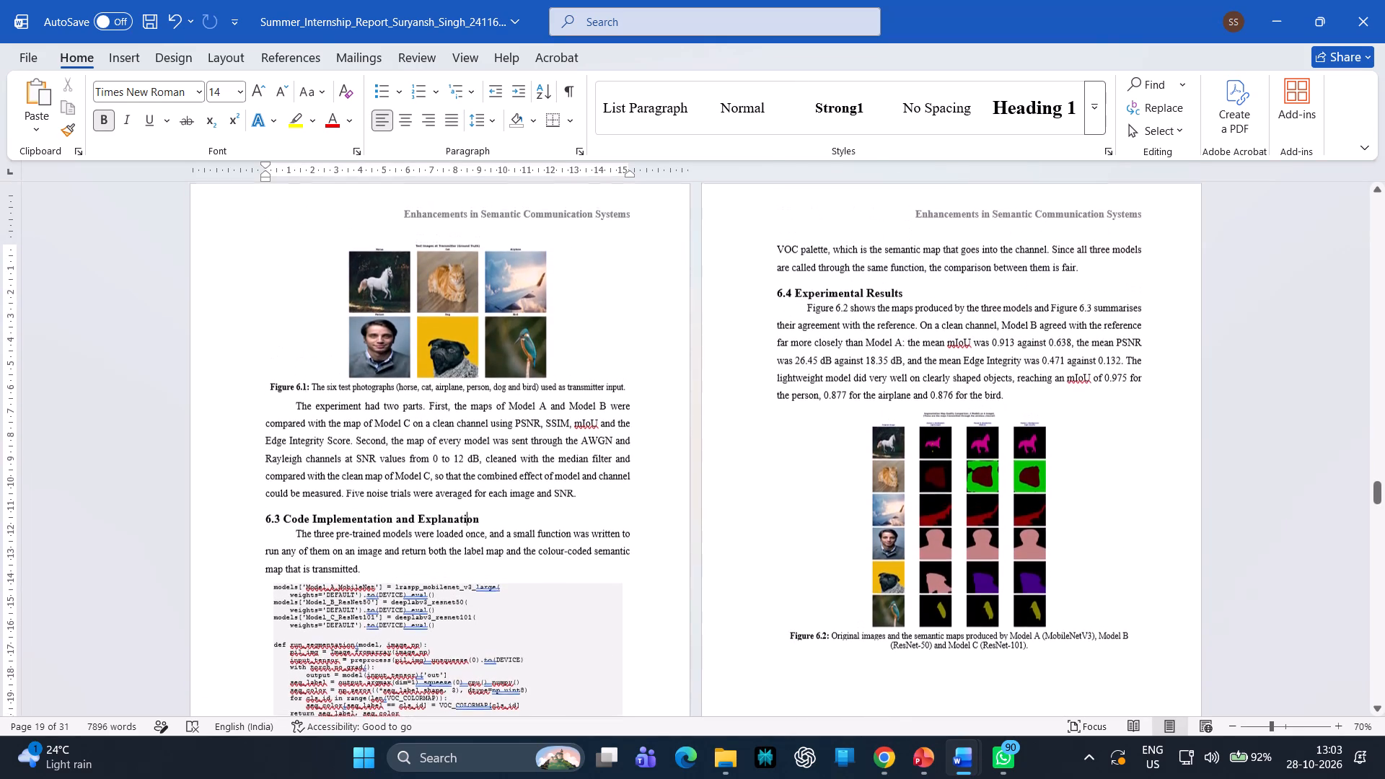
Examine the page breaks and figure placement between section 6.3 and figures 6.3 to 6.5 on pages 12 to 15.
{"action": "scroll", "coordinate": [586, 380], "scroll_direction": "down", "scroll_amount": 4}
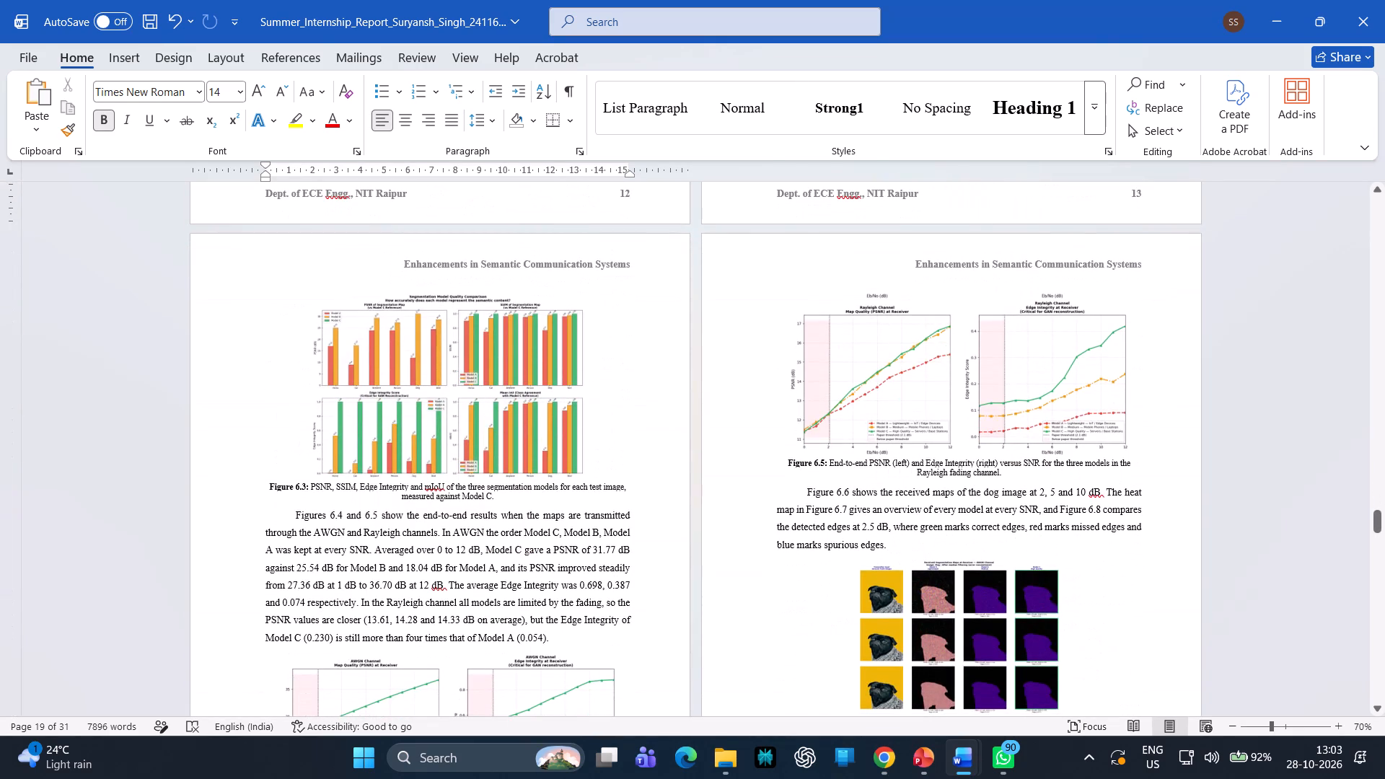
{"action": "scroll", "coordinate": [586, 380], "scroll_direction": "down", "scroll_amount": 1}
{"action": "scroll", "coordinate": [586, 380], "scroll_direction": "up", "scroll_amount": 2}
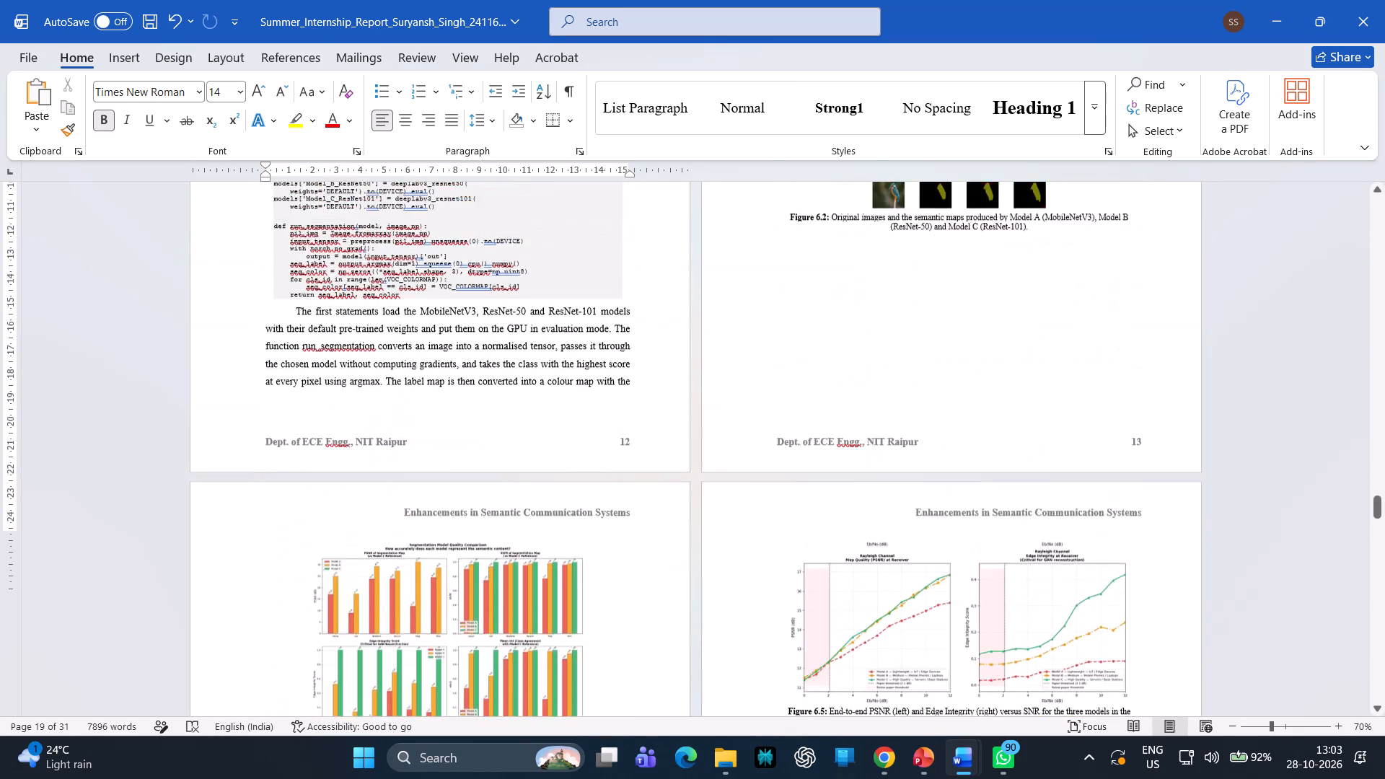
{"action": "scroll", "coordinate": [586, 380], "scroll_direction": "up", "scroll_amount": 1}
{"action": "scroll", "coordinate": [586, 380], "scroll_direction": "down", "scroll_amount": 4}
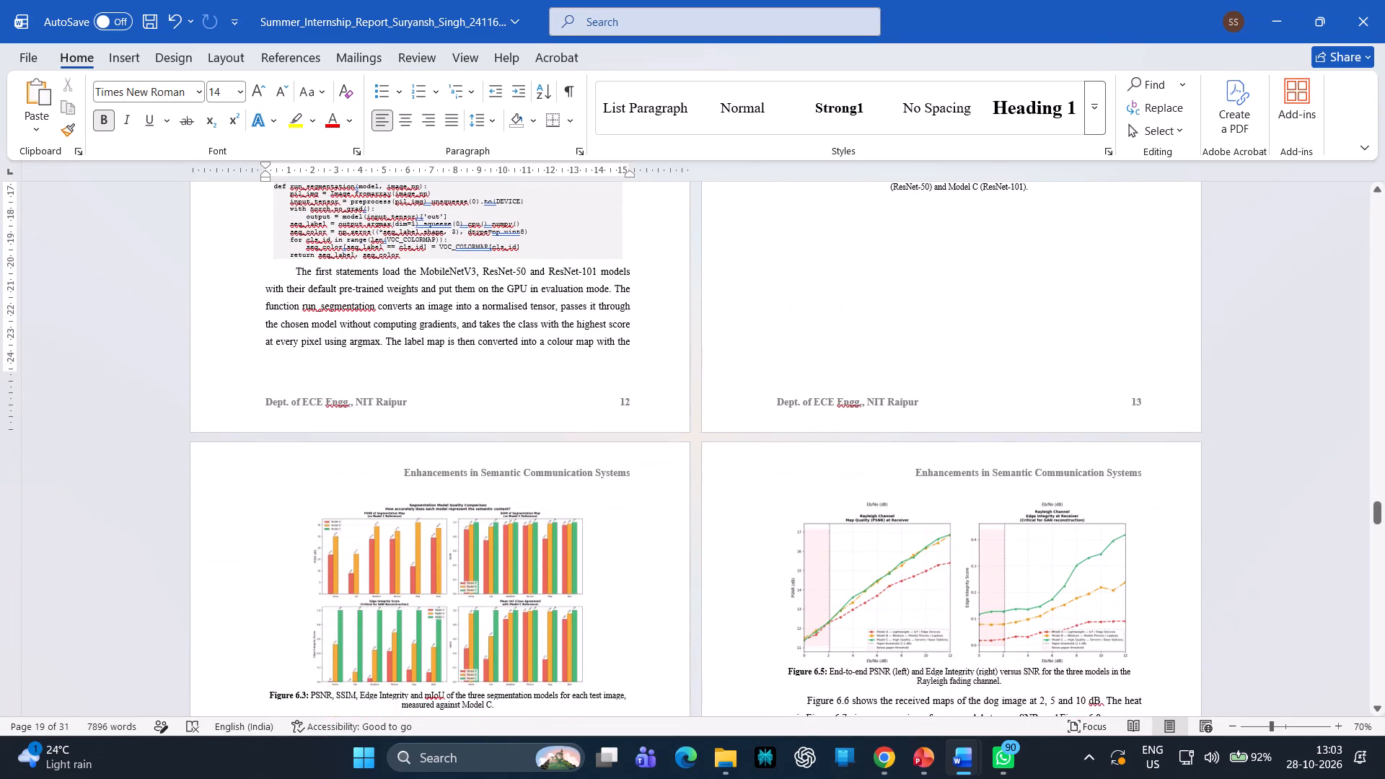
{"action": "scroll", "coordinate": [586, 380], "scroll_direction": "down", "scroll_amount": 1}
{"action": "scroll", "coordinate": [586, 380], "scroll_direction": "up", "scroll_amount": 1}
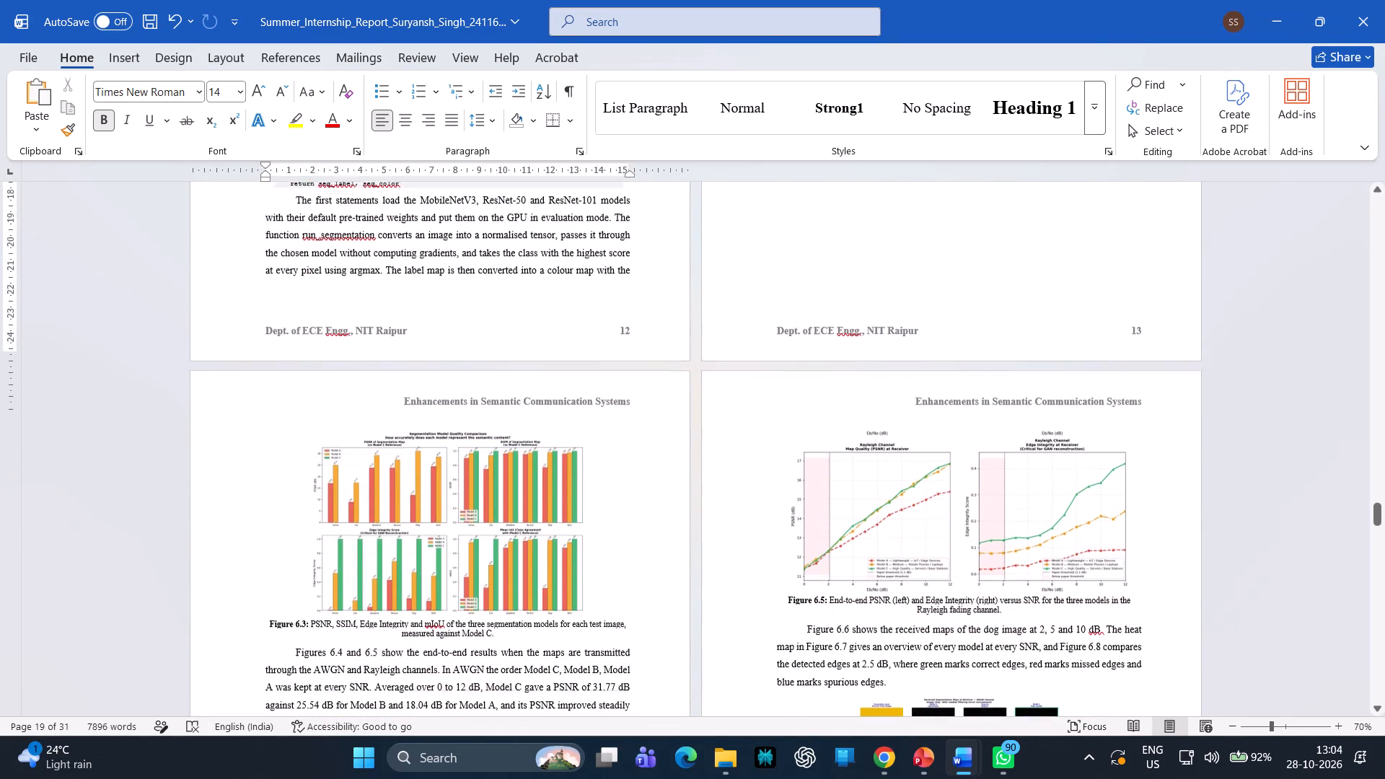
{"action": "scroll", "coordinate": [586, 380], "scroll_direction": "up", "scroll_amount": 2}
{"action": "scroll", "coordinate": [586, 380], "scroll_direction": "down", "scroll_amount": 5}
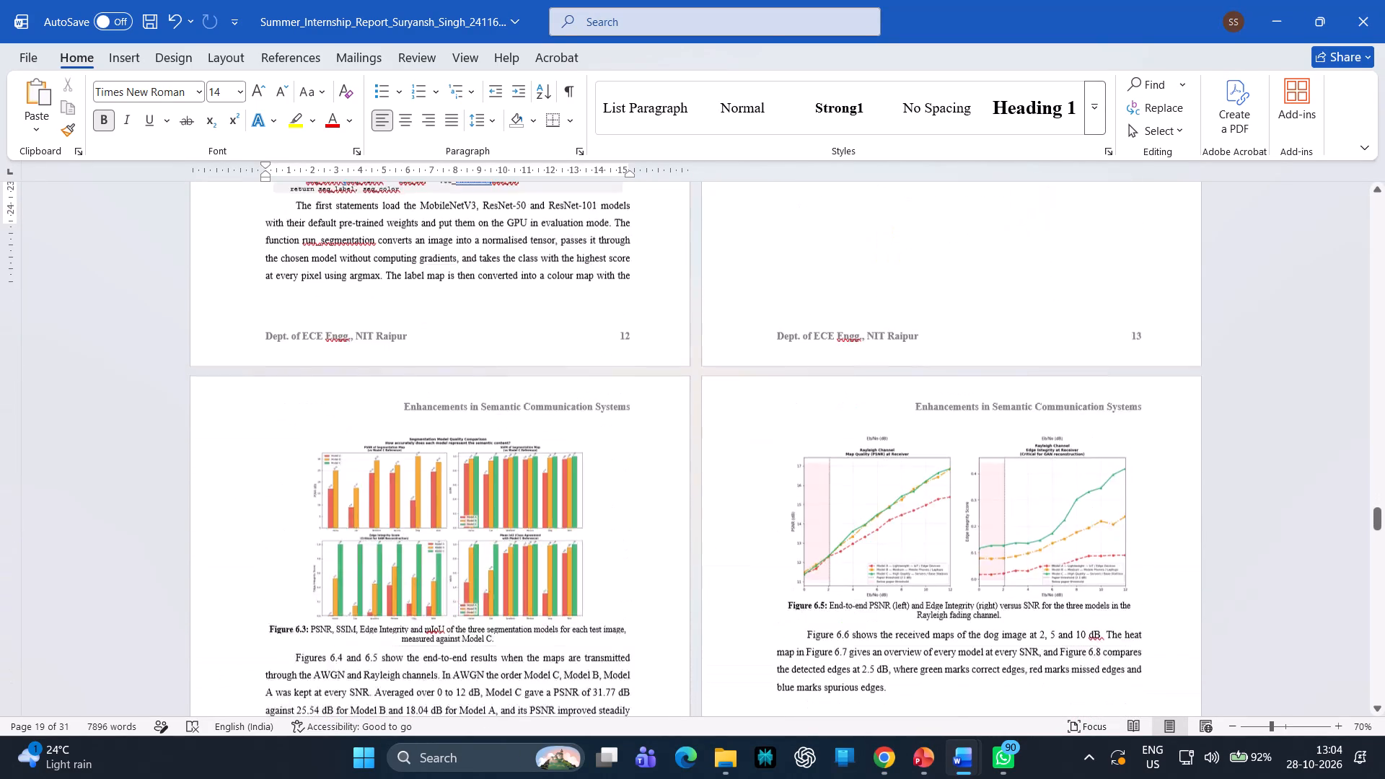
Examine the page layout of figures 6.3 to 6.8, sections 6.5 and 6.6, and the start of chapter 7 on pages 14 to 17.
{"action": "scroll", "coordinate": [586, 380], "scroll_direction": "down", "scroll_amount": 3}
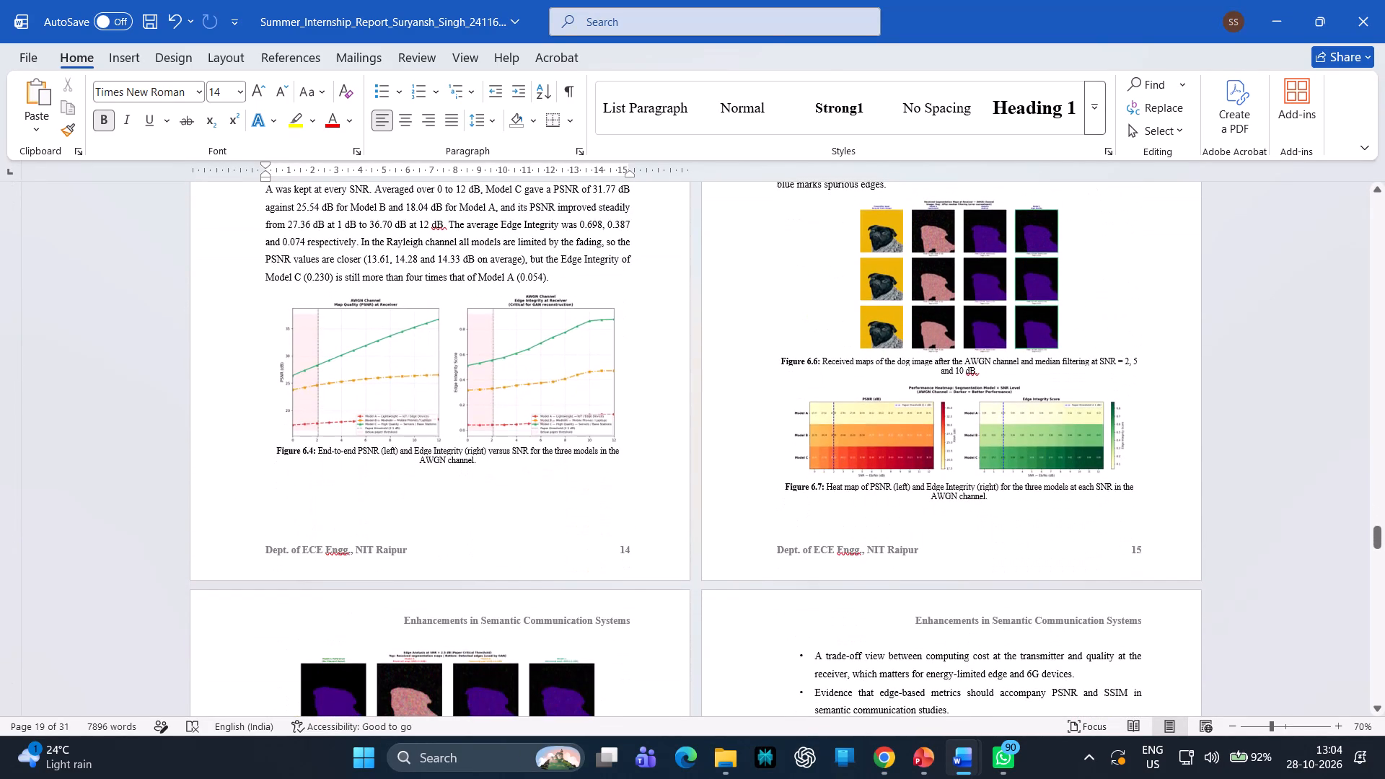
{"action": "scroll", "coordinate": [586, 380], "scroll_direction": "up", "scroll_amount": 2}
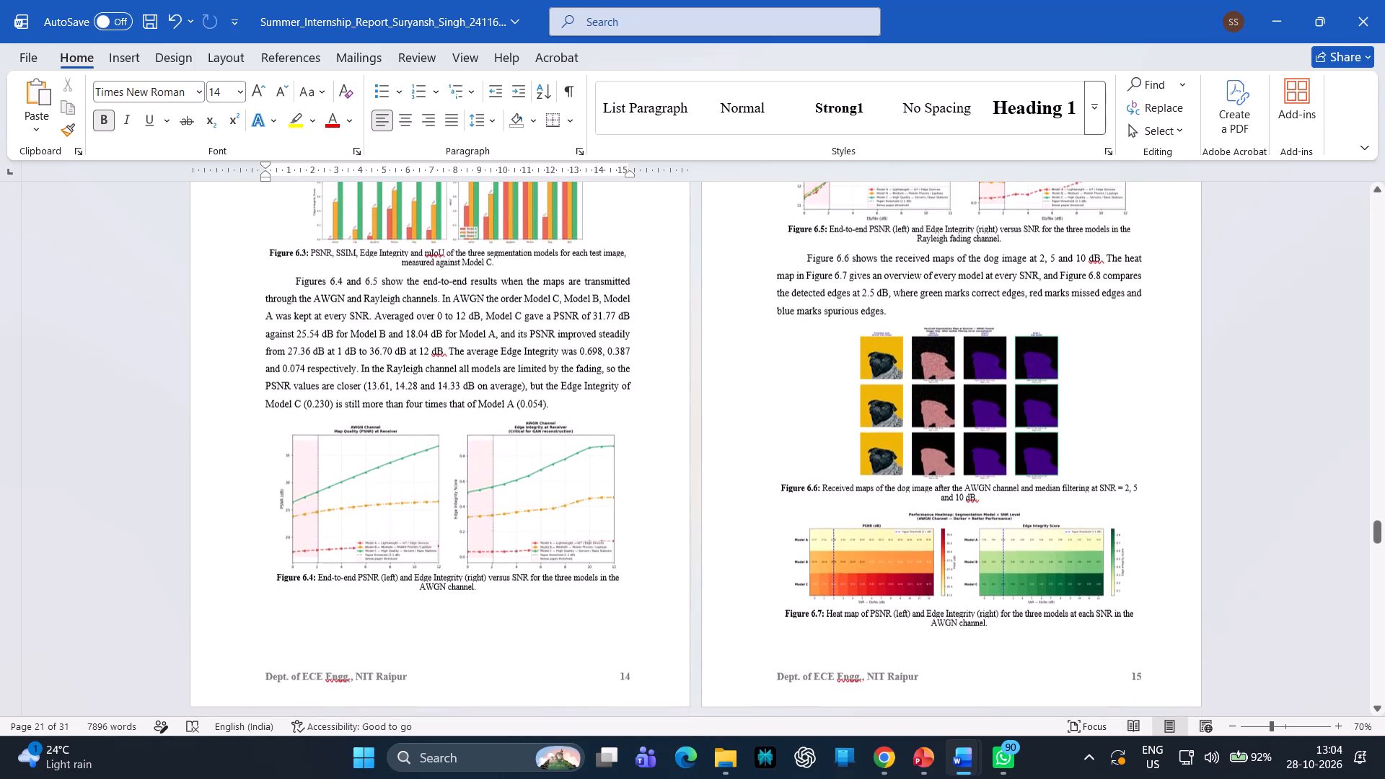
{"action": "scroll", "coordinate": [586, 380], "scroll_direction": "up", "scroll_amount": 2}
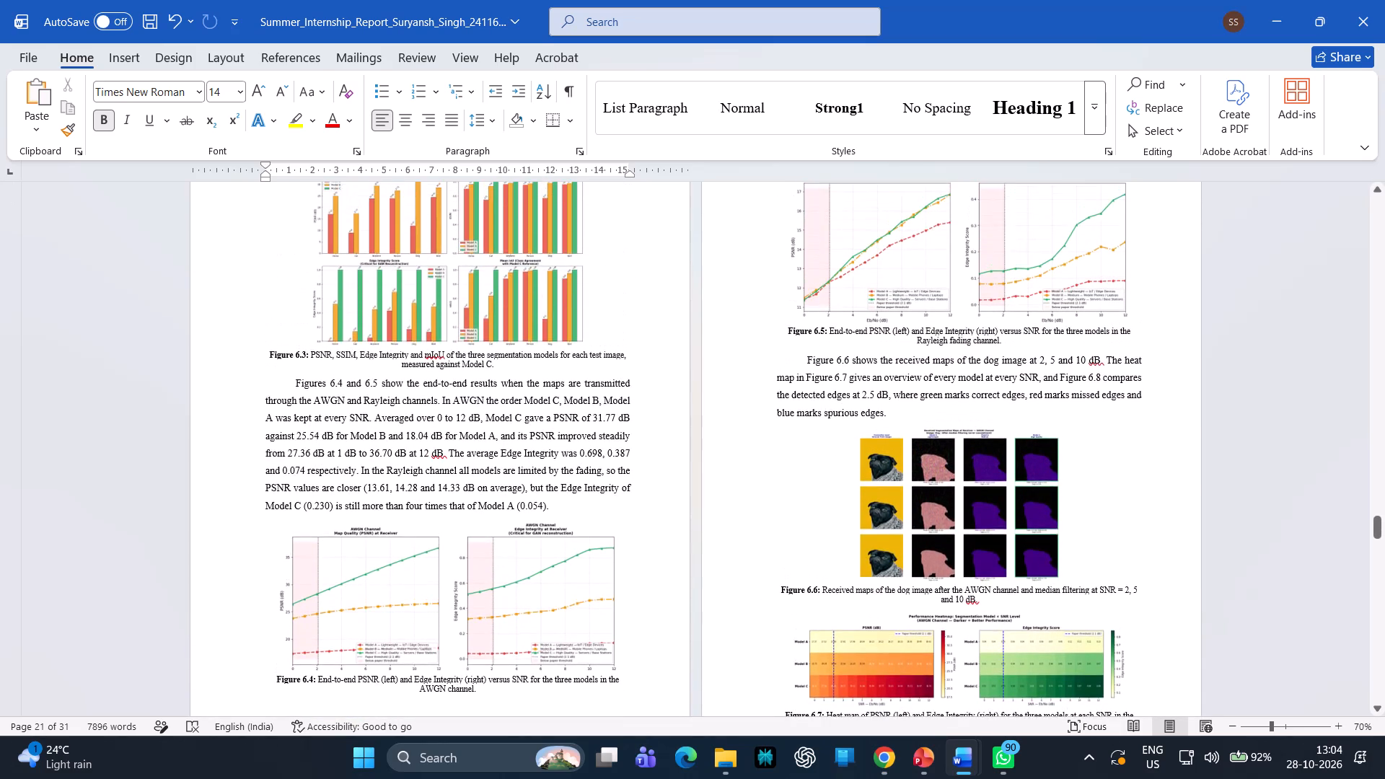
{"action": "scroll", "coordinate": [586, 380], "scroll_direction": "up", "scroll_amount": 1}
{"action": "scroll", "coordinate": [586, 380], "scroll_direction": "down", "scroll_amount": 2}
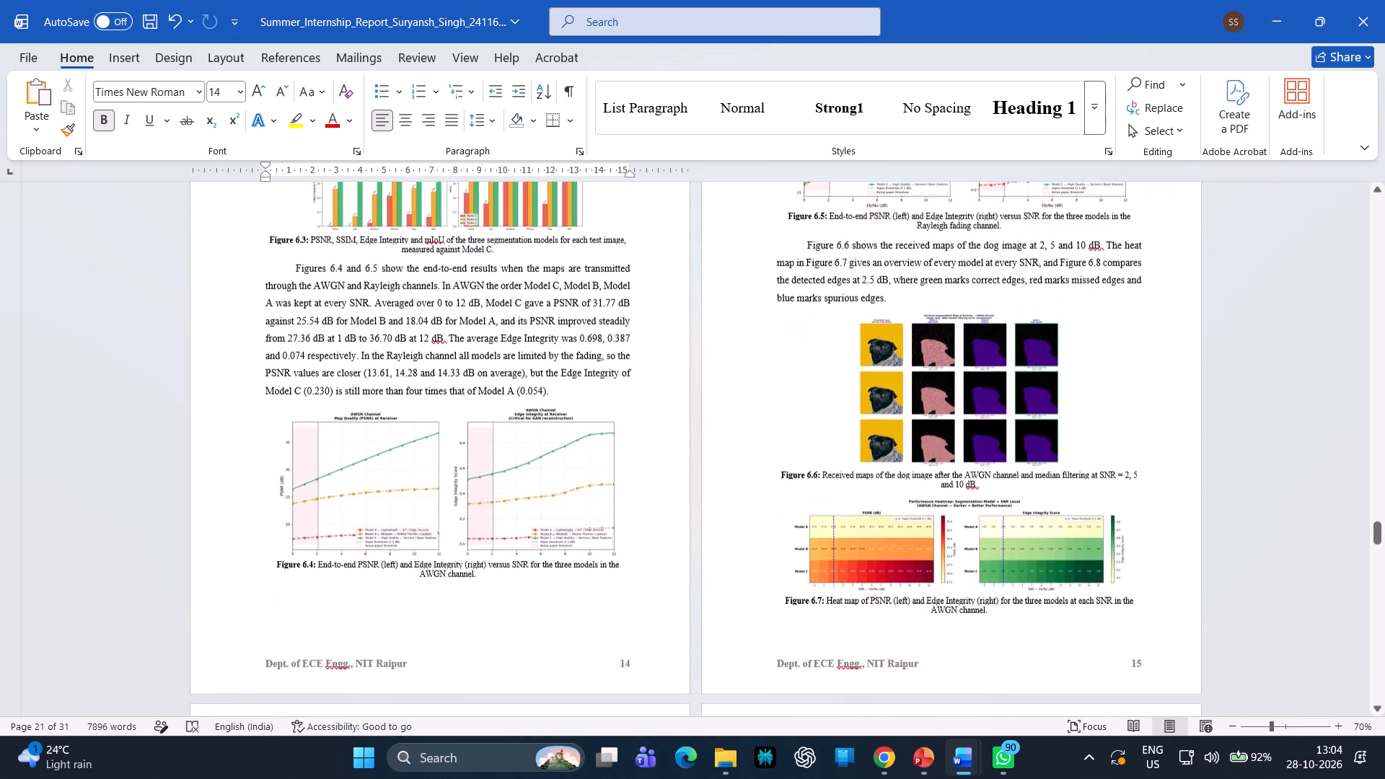
{"action": "scroll", "coordinate": [586, 380], "scroll_direction": "down", "scroll_amount": 2}
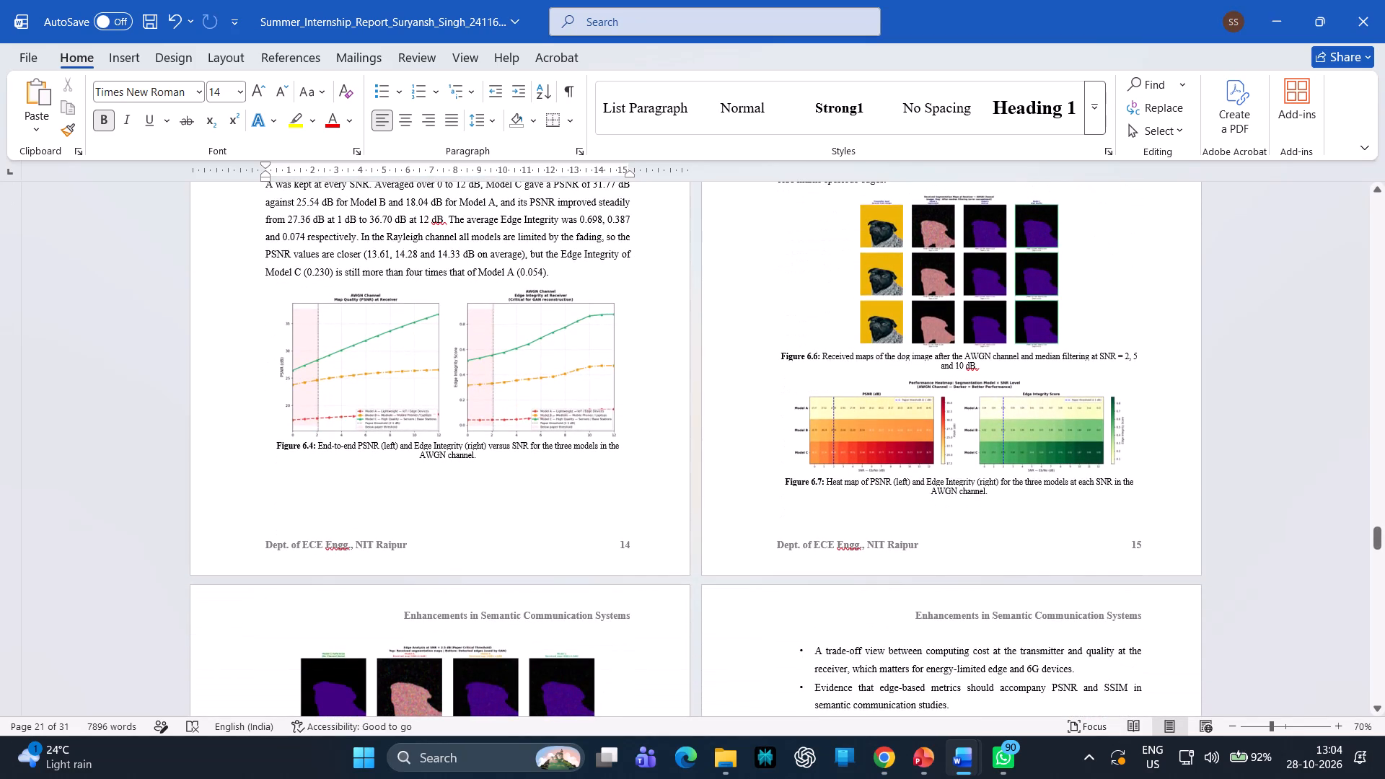
{"action": "scroll", "coordinate": [586, 380], "scroll_direction": "down", "scroll_amount": 3}
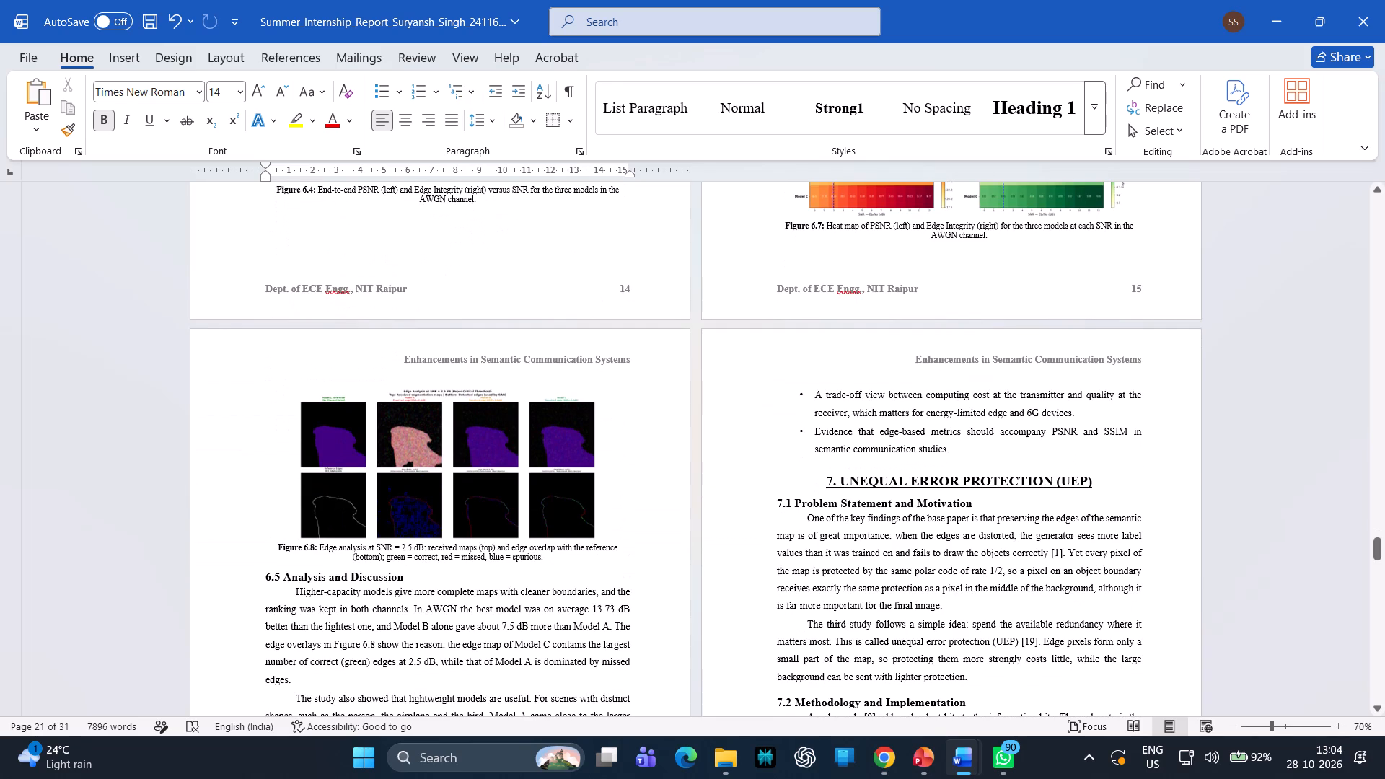
{"action": "scroll", "coordinate": [586, 380], "scroll_direction": "down", "scroll_amount": 3}
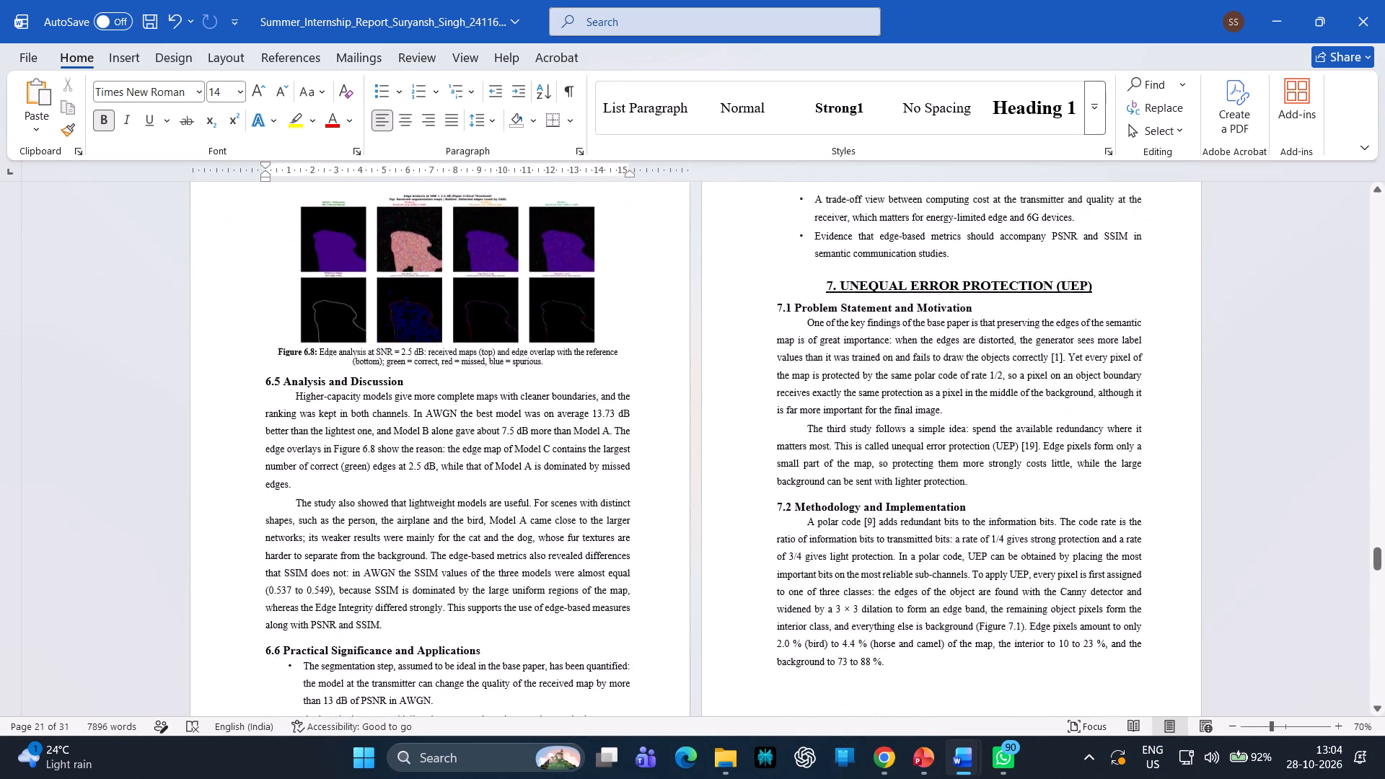
{"action": "scroll", "coordinate": [586, 380], "scroll_direction": "down", "scroll_amount": 1}
Remove the underline from the chapter heading "7. UNEQUAL ERROR PROTECTION (UEP)" on page 17 and left-align it.
{"action": "scroll", "coordinate": [586, 380], "scroll_direction": "up", "scroll_amount": 1}
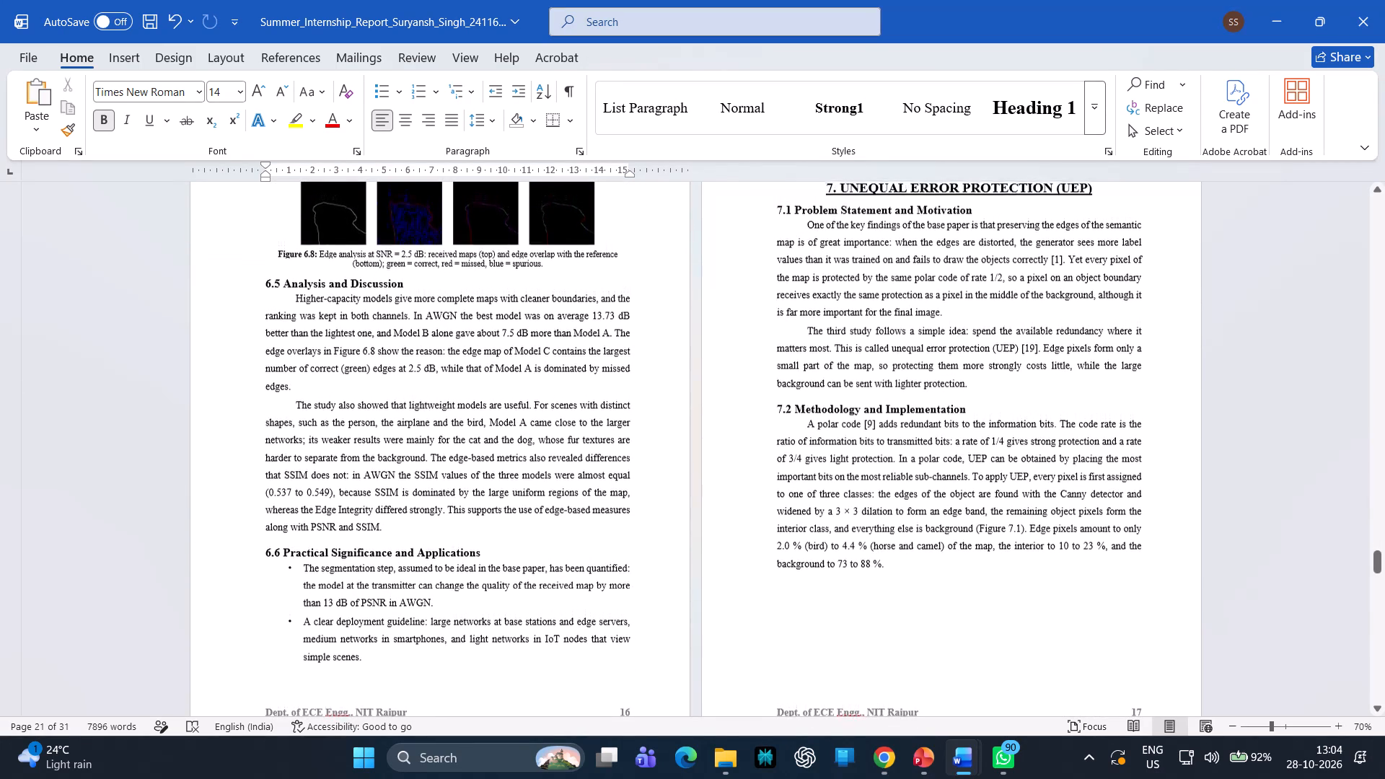
{"action": "scroll", "coordinate": [586, 380], "scroll_direction": "up", "scroll_amount": 1}
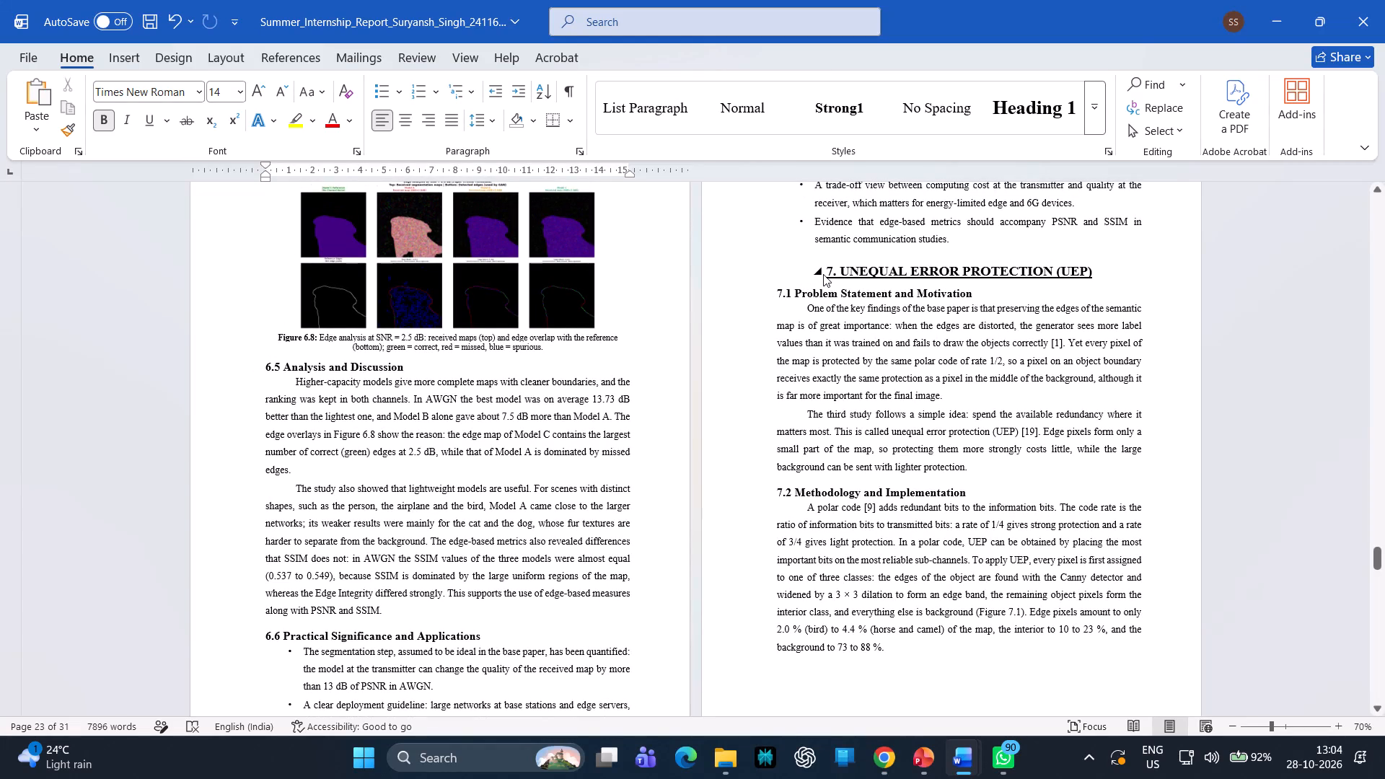
{"action": "left_click_drag", "start_coordinate": [823, 274], "coordinate": [1058, 259]}
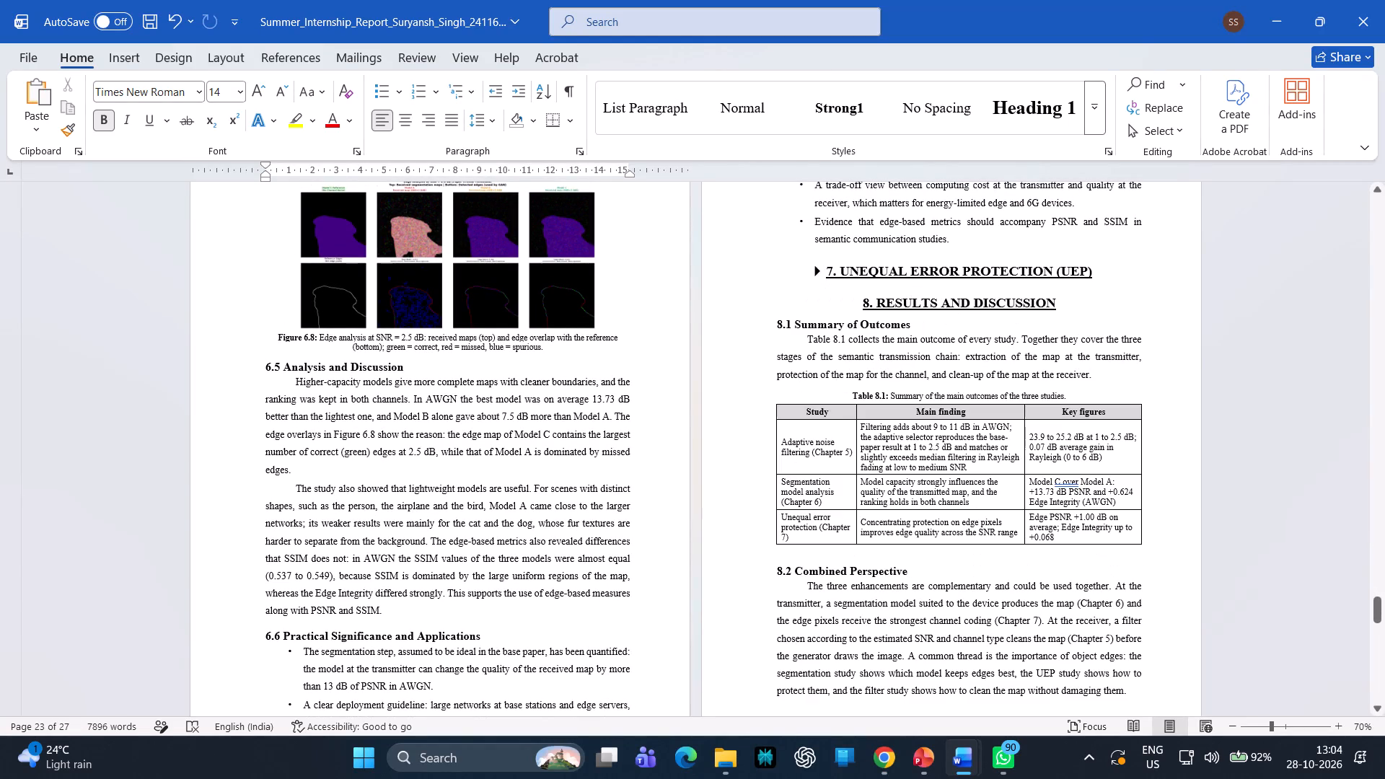
{"action": "left_click", "coordinate": [812, 272]}
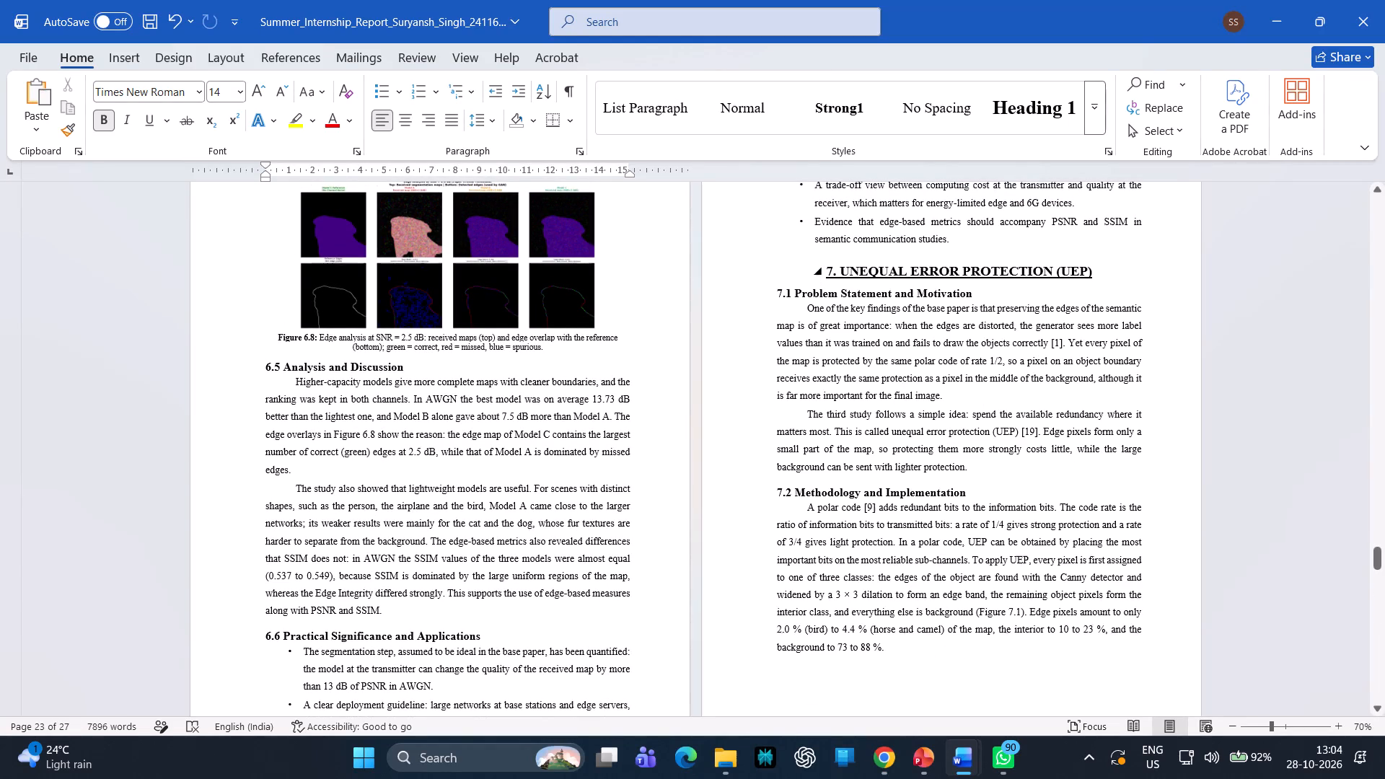
{"action": "left_click_drag", "start_coordinate": [1106, 281], "coordinate": [827, 271]}
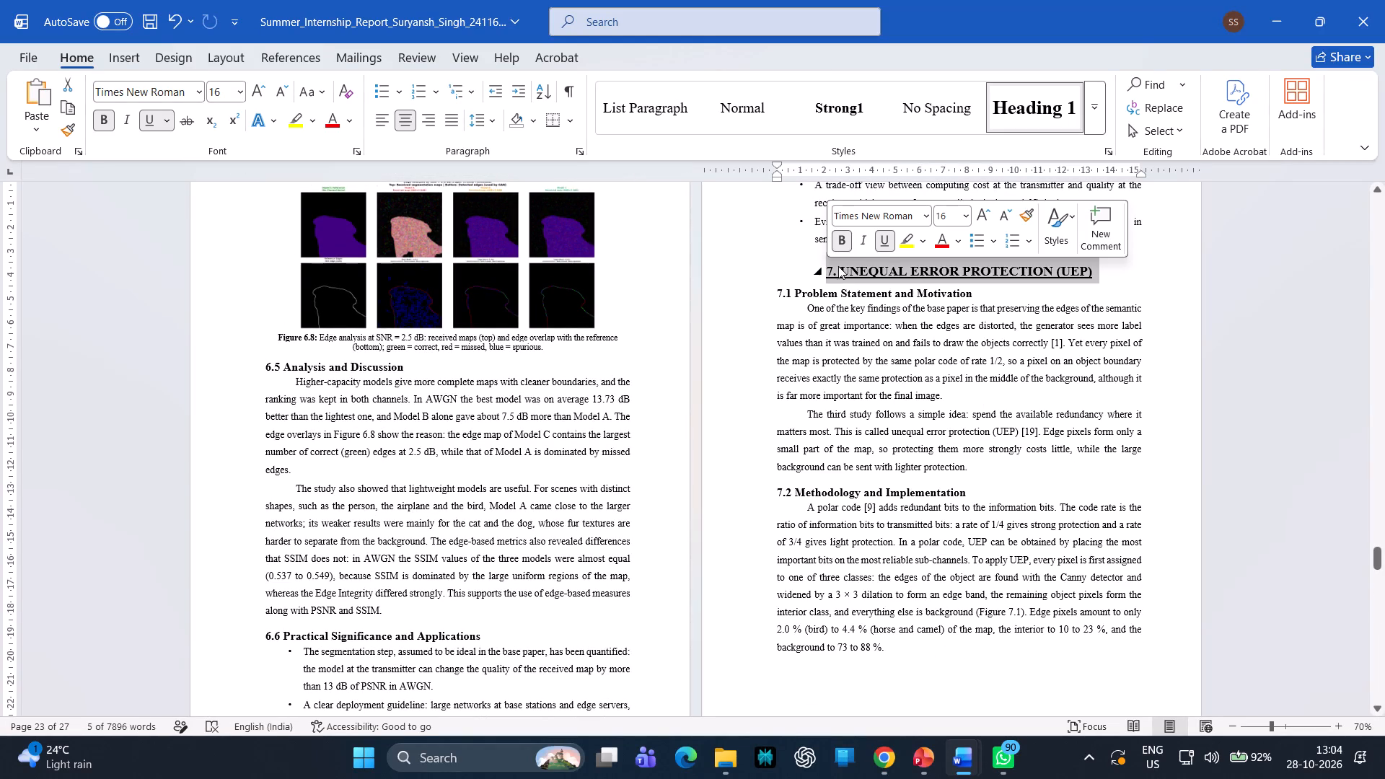
{"action": "left_click", "coordinate": [882, 242]}
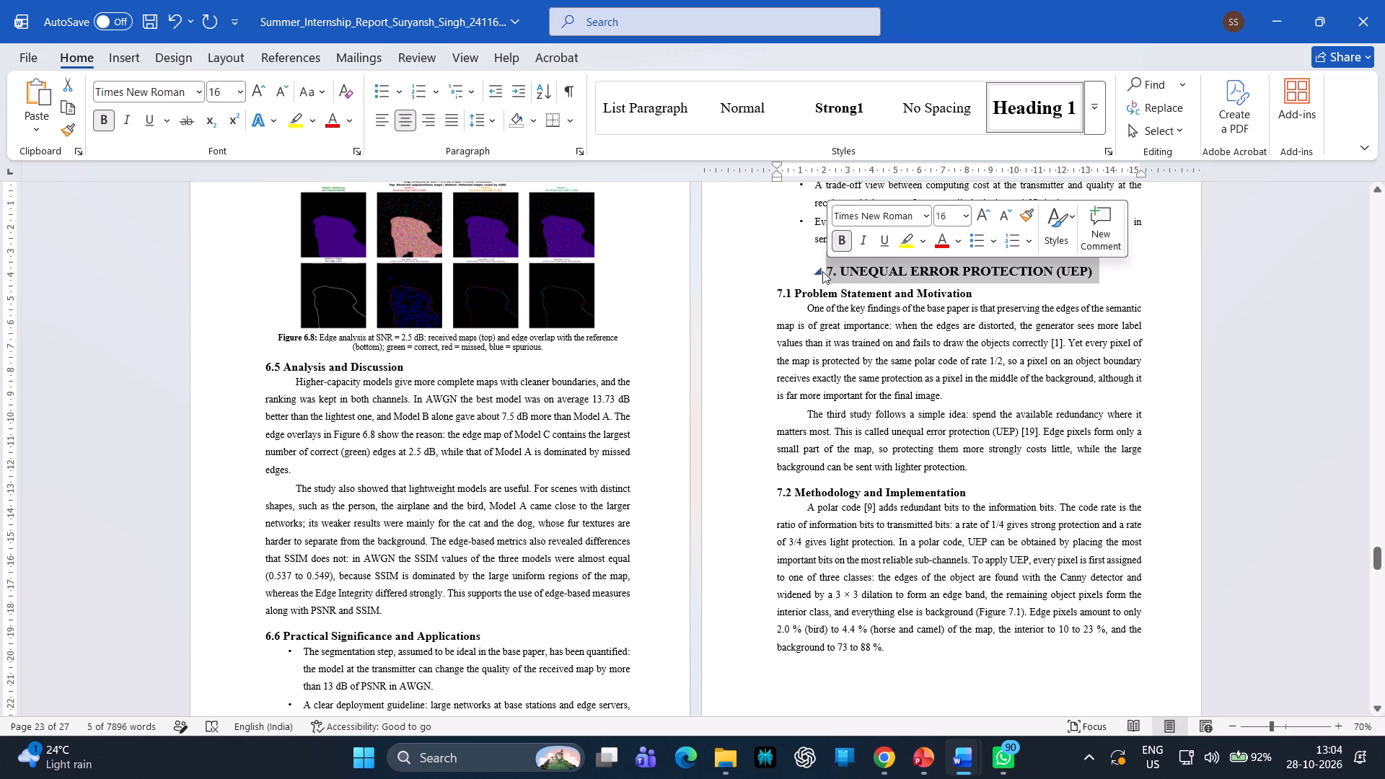
{"action": "key", "text": "Left"}
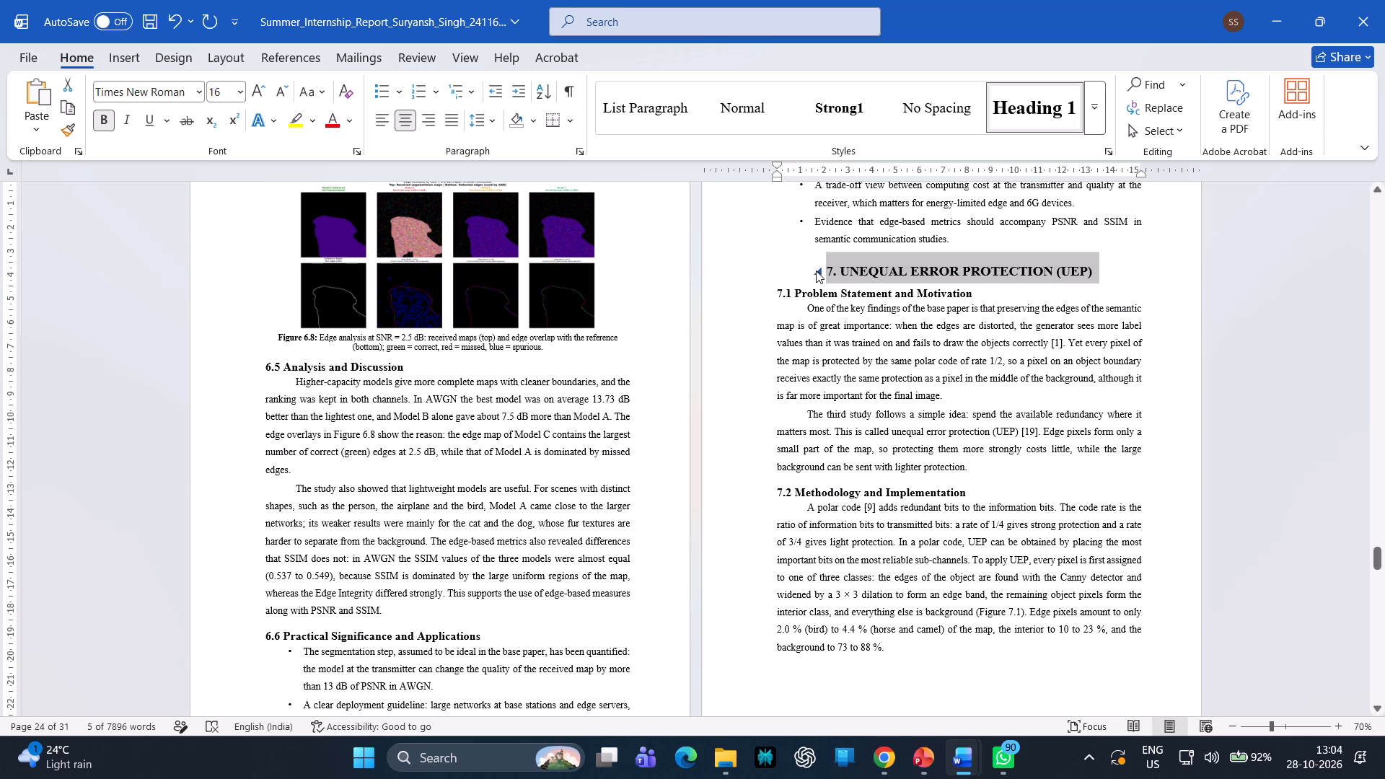
{"action": "key", "text": "BackSpace"}
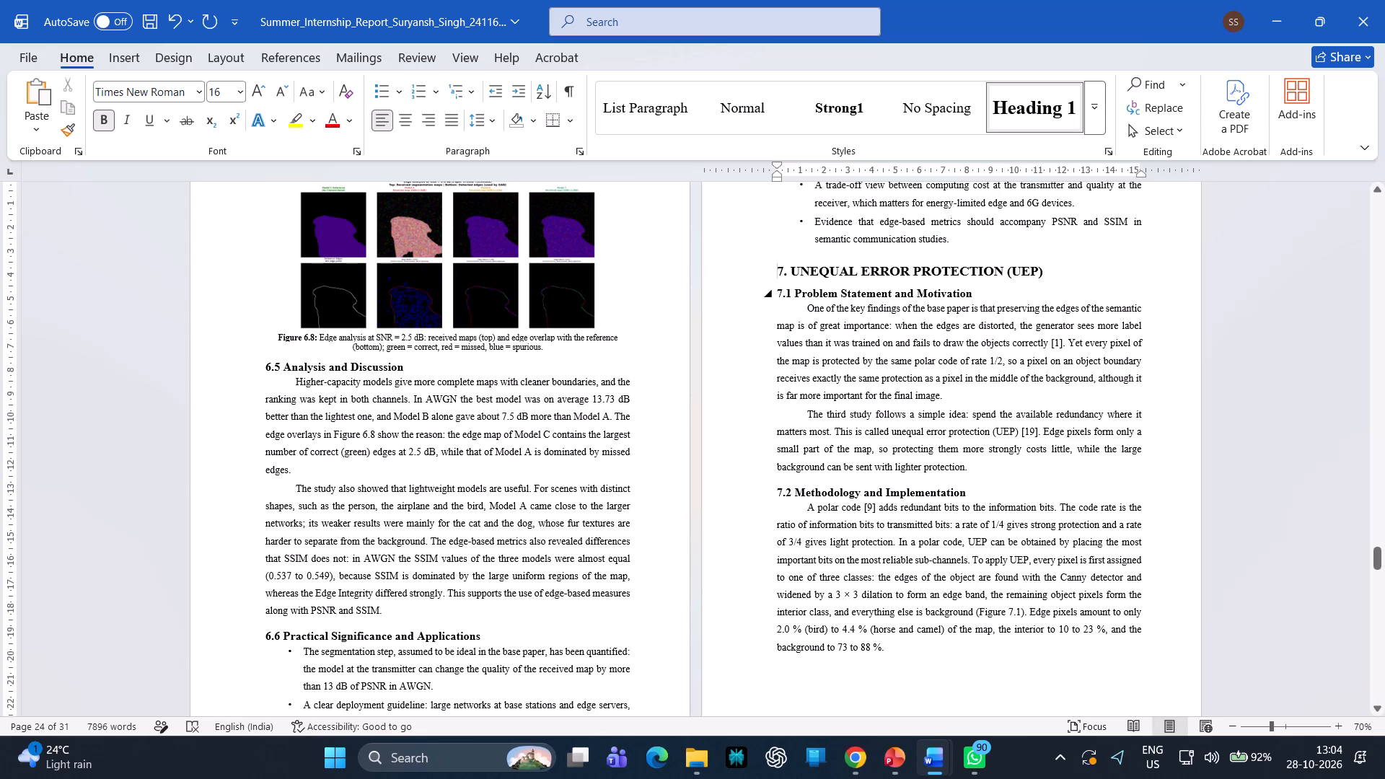
Move the chapter 7 and "7.1 Problem Statement and Motivation" headings to the top of page 18, using blank lines to push the body text there.
{"action": "left_click_drag", "start_coordinate": [977, 292], "coordinate": [776, 262]}
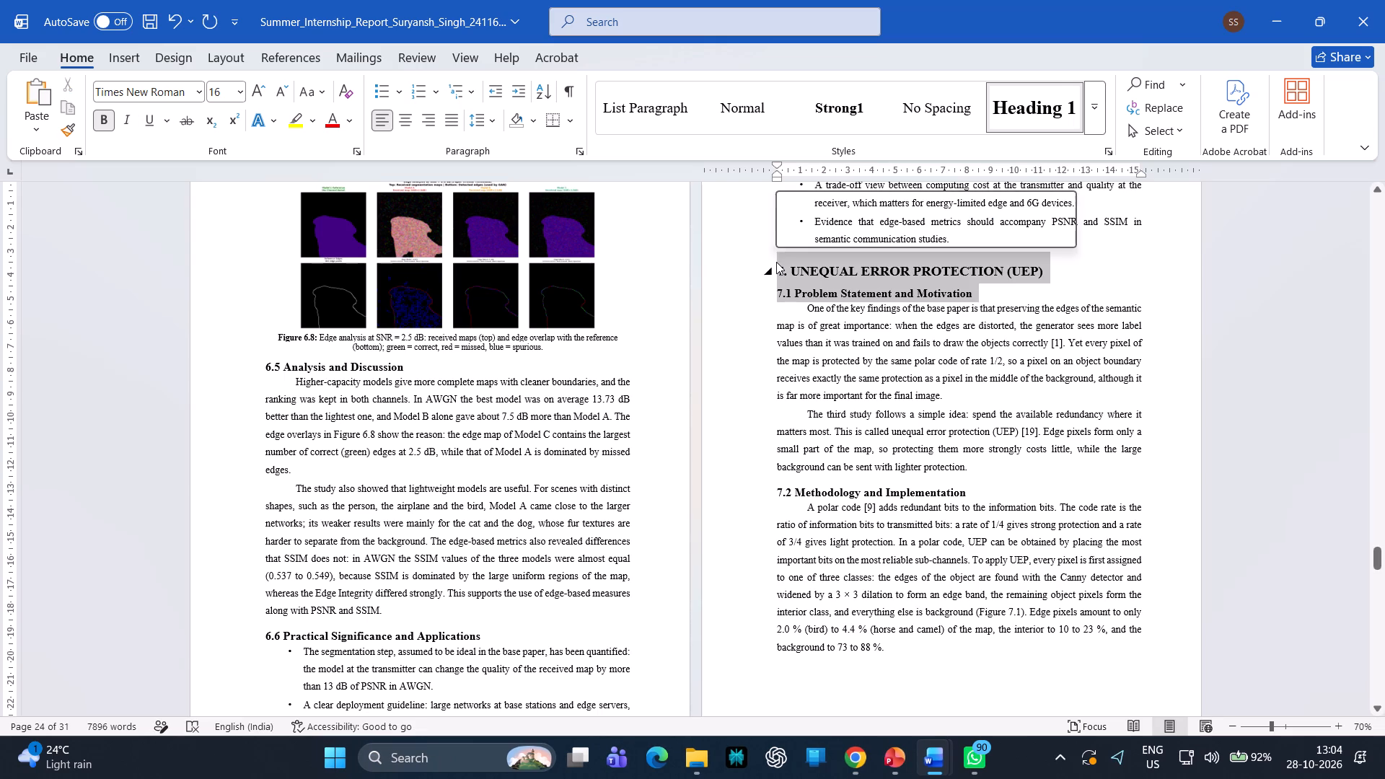
{"action": "key", "text": "ctrl+x"}
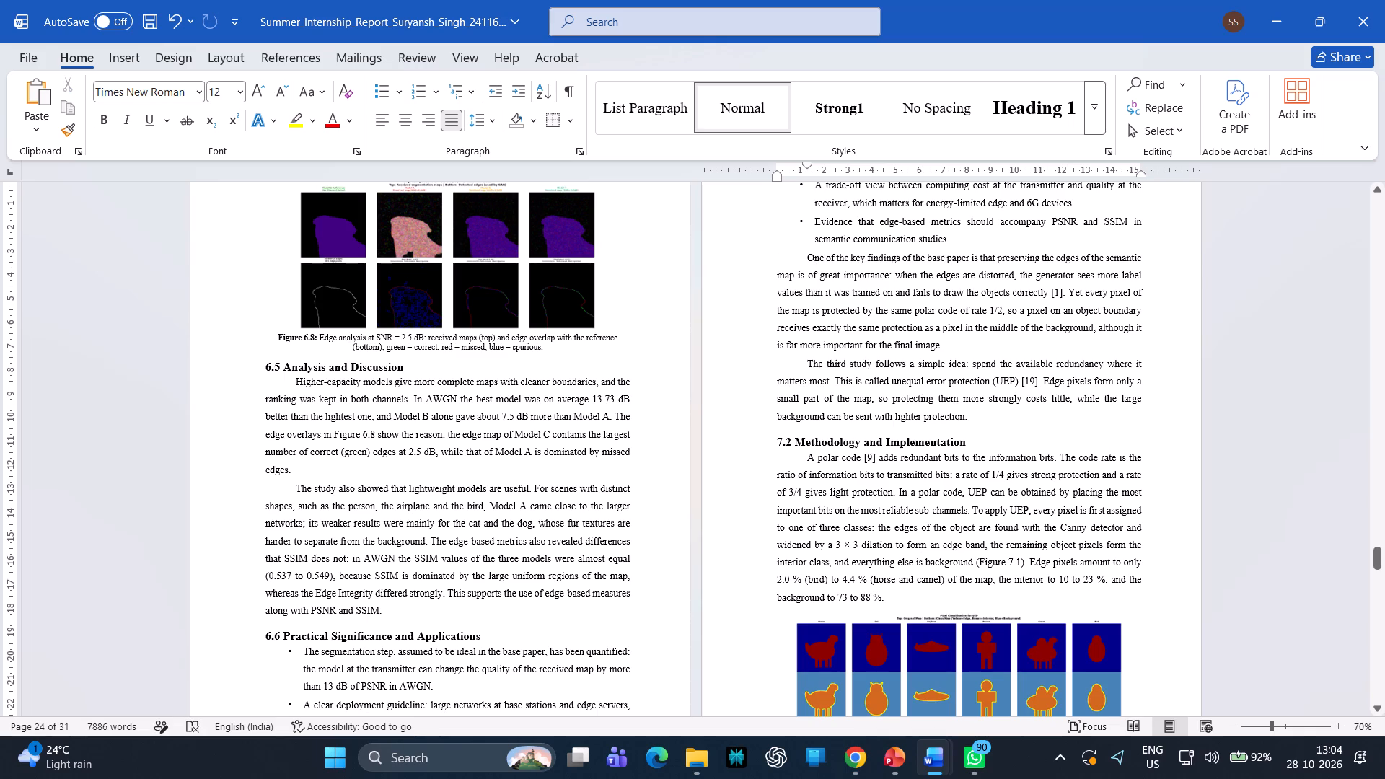
{"action": "key", "text": "Return"}
{"action": "key", "text": "Return"}
{"action": "key", "text": "Return"}
{"action": "key", "text": "Return"}
{"action": "key", "text": "Return"}
{"action": "key", "text": "Return"}
{"action": "key", "text": "Return"}
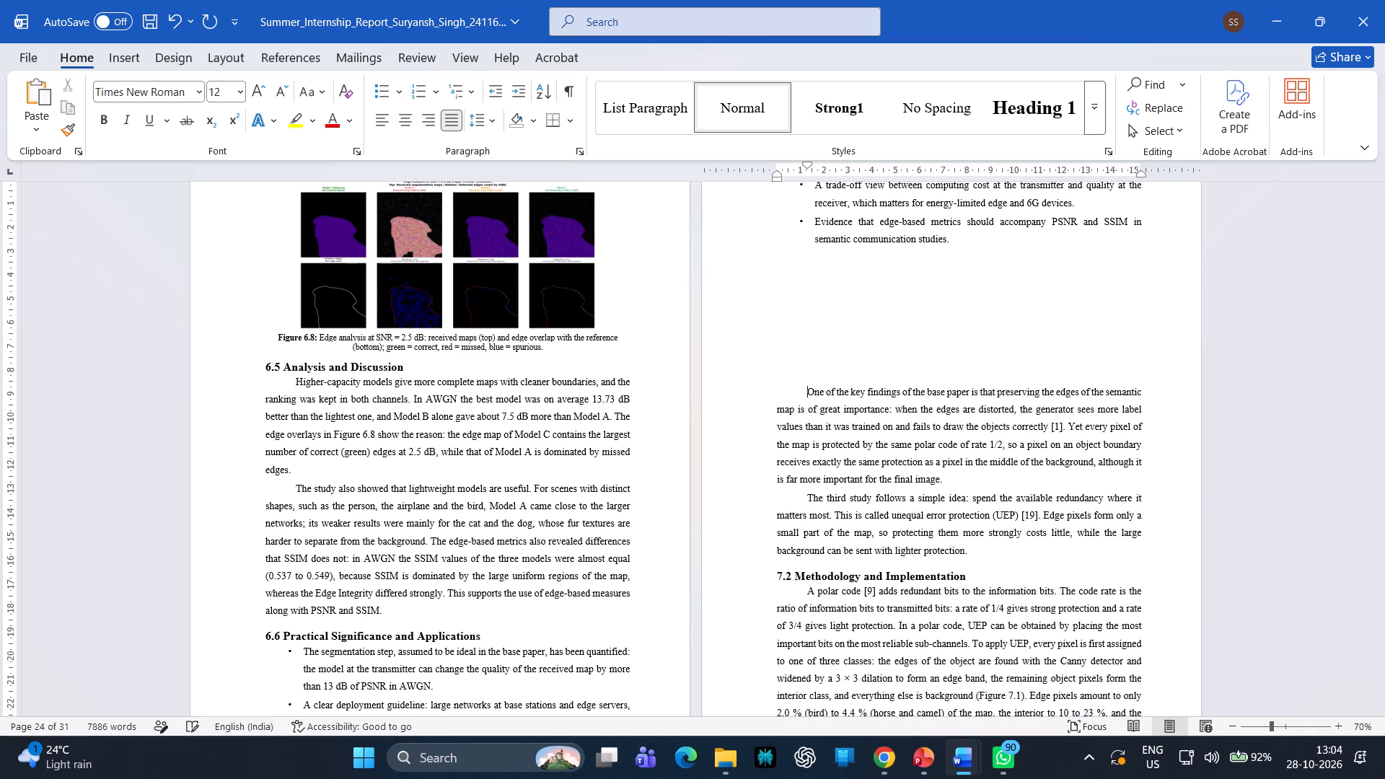
{"action": "key", "text": "Return"}
{"action": "key", "text": "Return"}
{"action": "key", "text": "Return"}
{"action": "key", "text": "Return"}
{"action": "key", "text": "Return"}
{"action": "key", "text": "Return"}
{"action": "key", "text": "Return"}
{"action": "key", "text": "Return"}
{"action": "key", "text": "Return"}
{"action": "key", "text": "Return"}
{"action": "key", "text": "Return"}
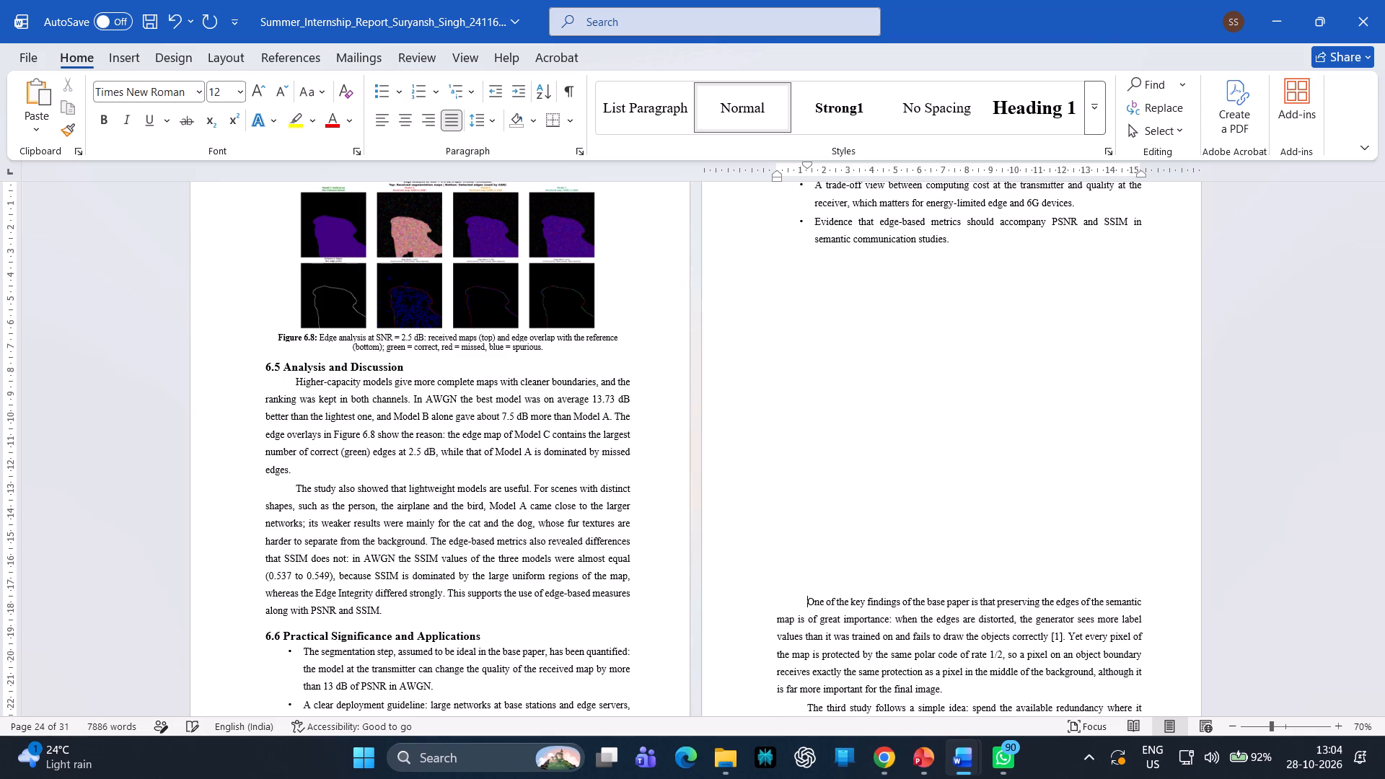
{"action": "scroll", "coordinate": [776, 262], "scroll_direction": "down", "scroll_amount": 4}
{"action": "key", "text": "Return"}
{"action": "key", "text": "Return"}
{"action": "key", "text": "Return"}
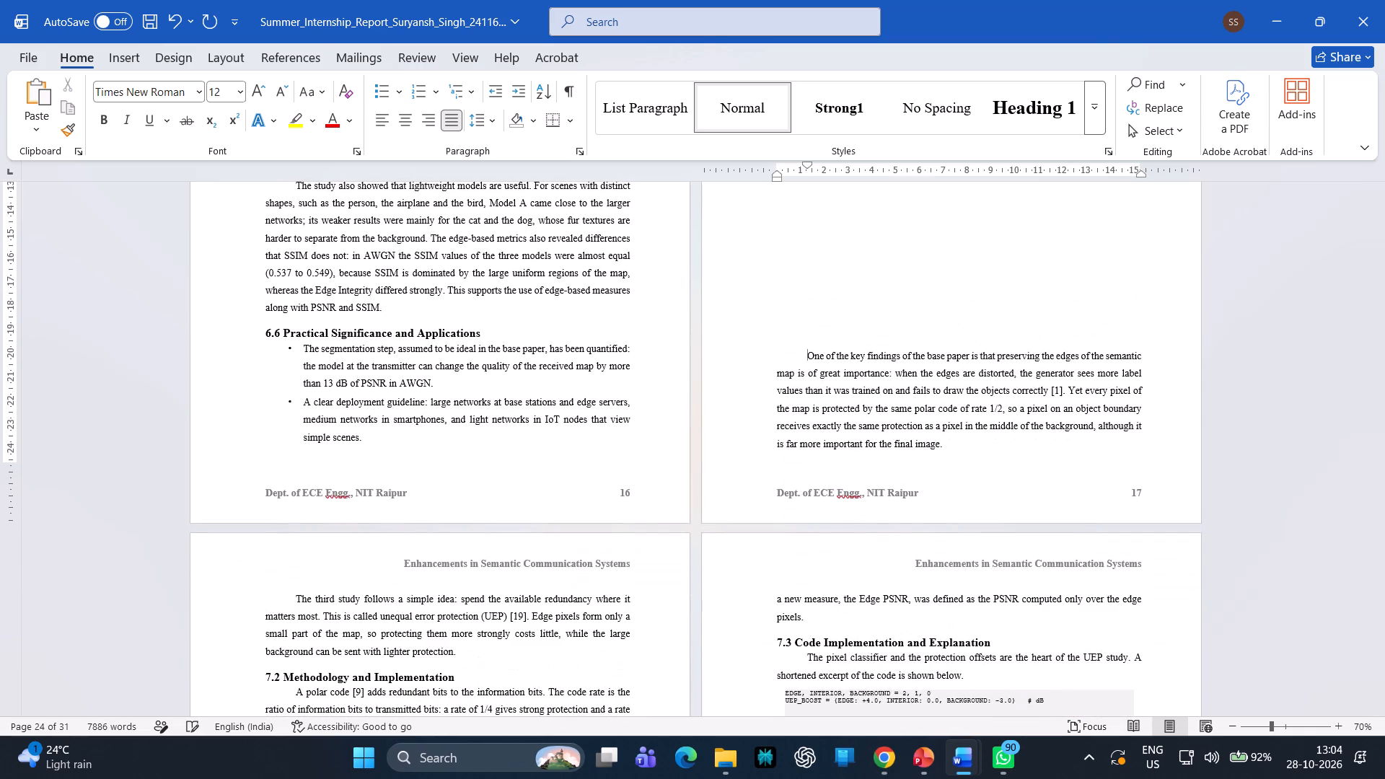
{"action": "key", "text": "Return"}
{"action": "key", "text": "Return"}
{"action": "key", "text": "Return"}
{"action": "key", "text": "Return"}
{"action": "key", "text": "Return"}
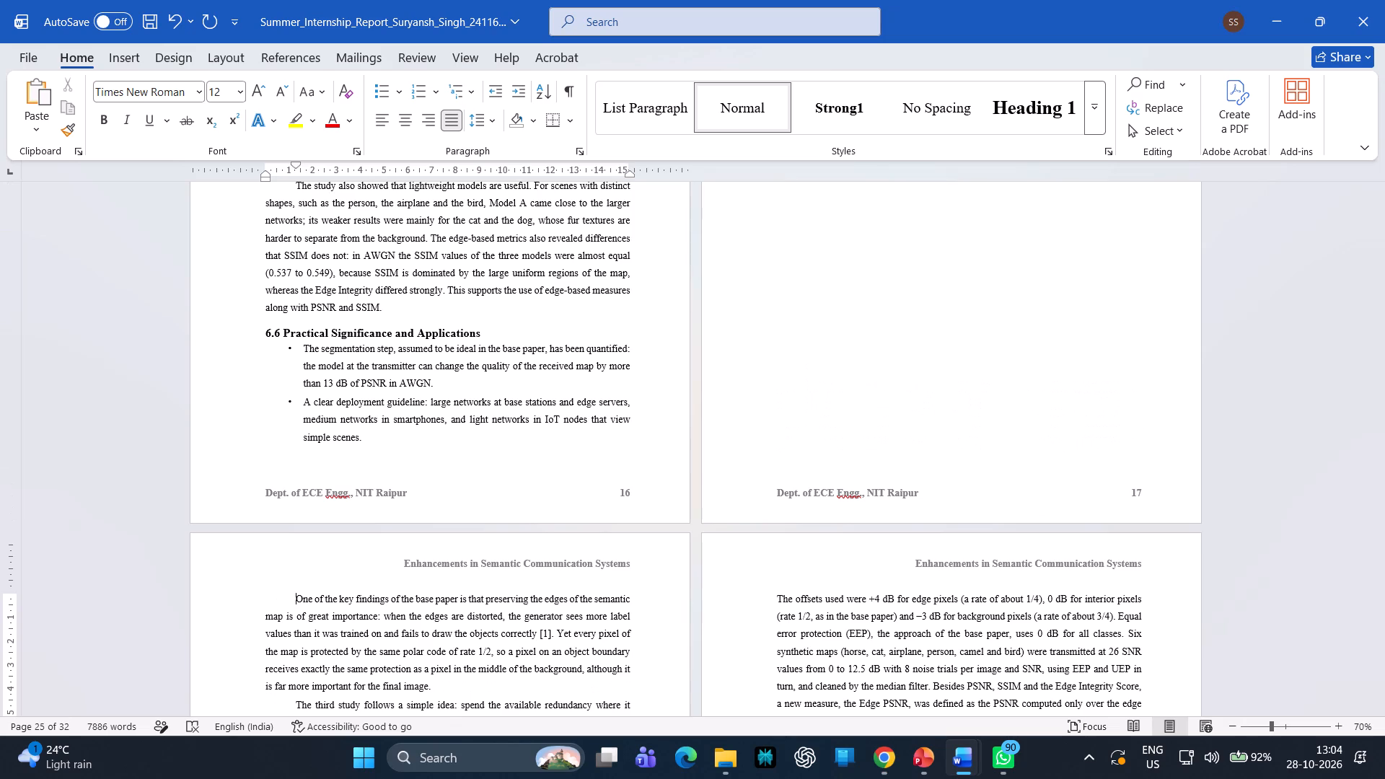
{"action": "key", "text": "ctrl+v"}
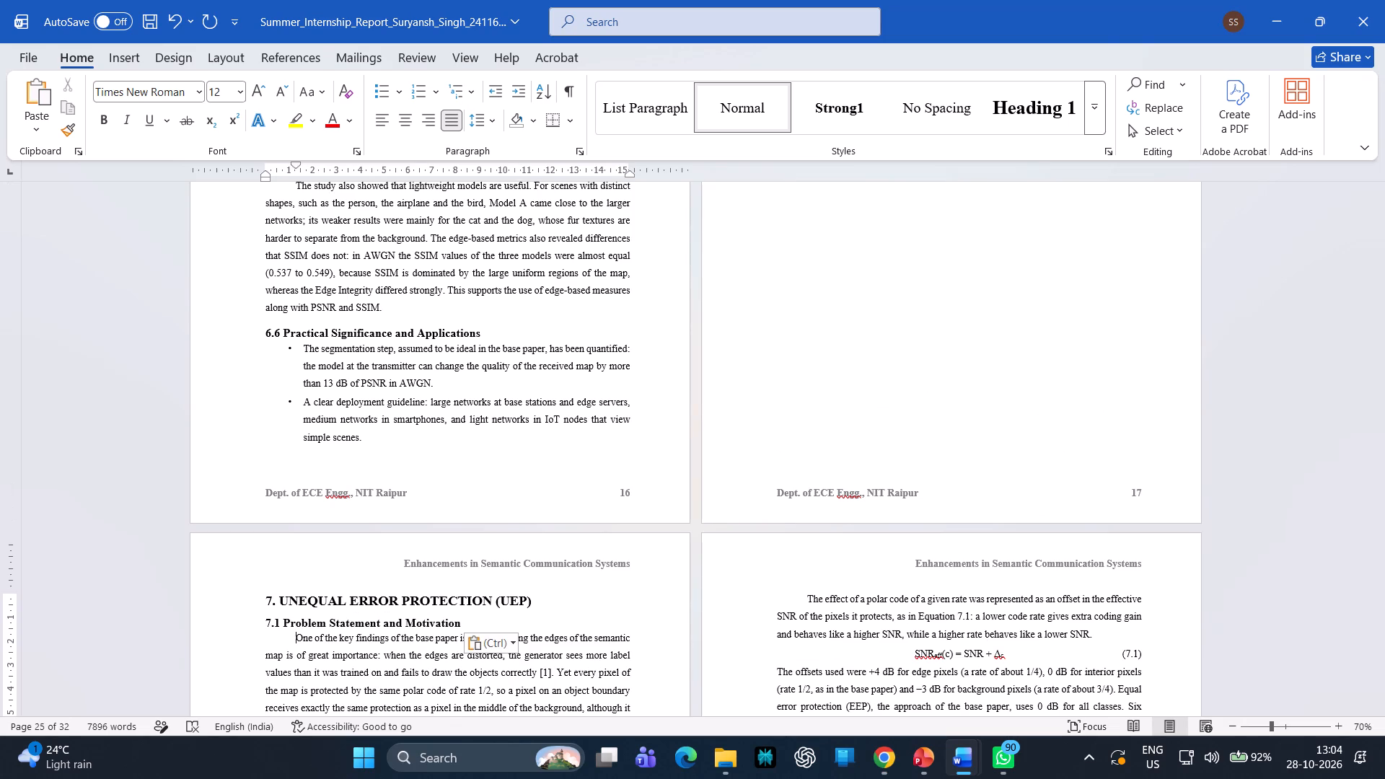
Examine the layout of pages 14 to 17, including figures 6.4 to 6.8 and the space after section 6.6's last bullets.
{"action": "scroll", "coordinate": [776, 262], "scroll_direction": "up", "scroll_amount": 5}
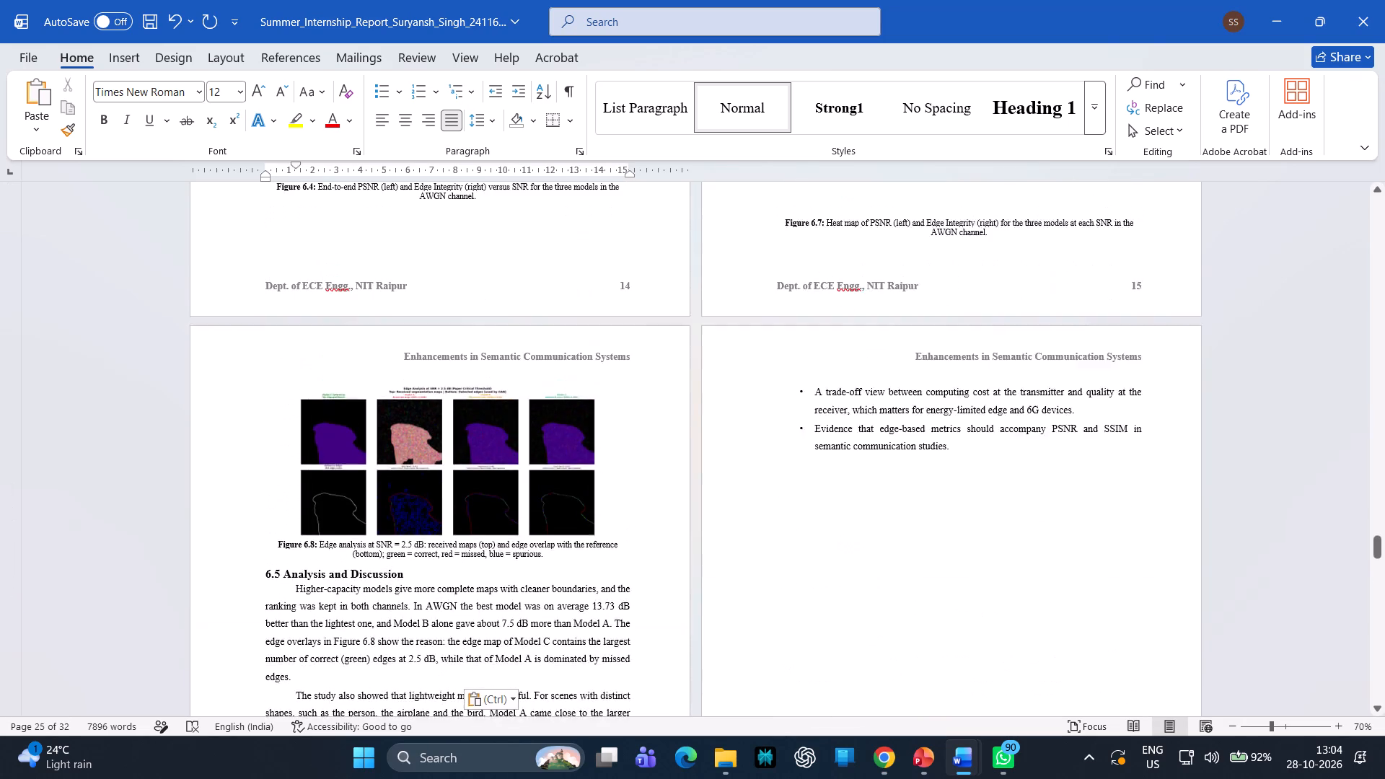
{"action": "scroll", "coordinate": [776, 262], "scroll_direction": "up", "scroll_amount": 1}
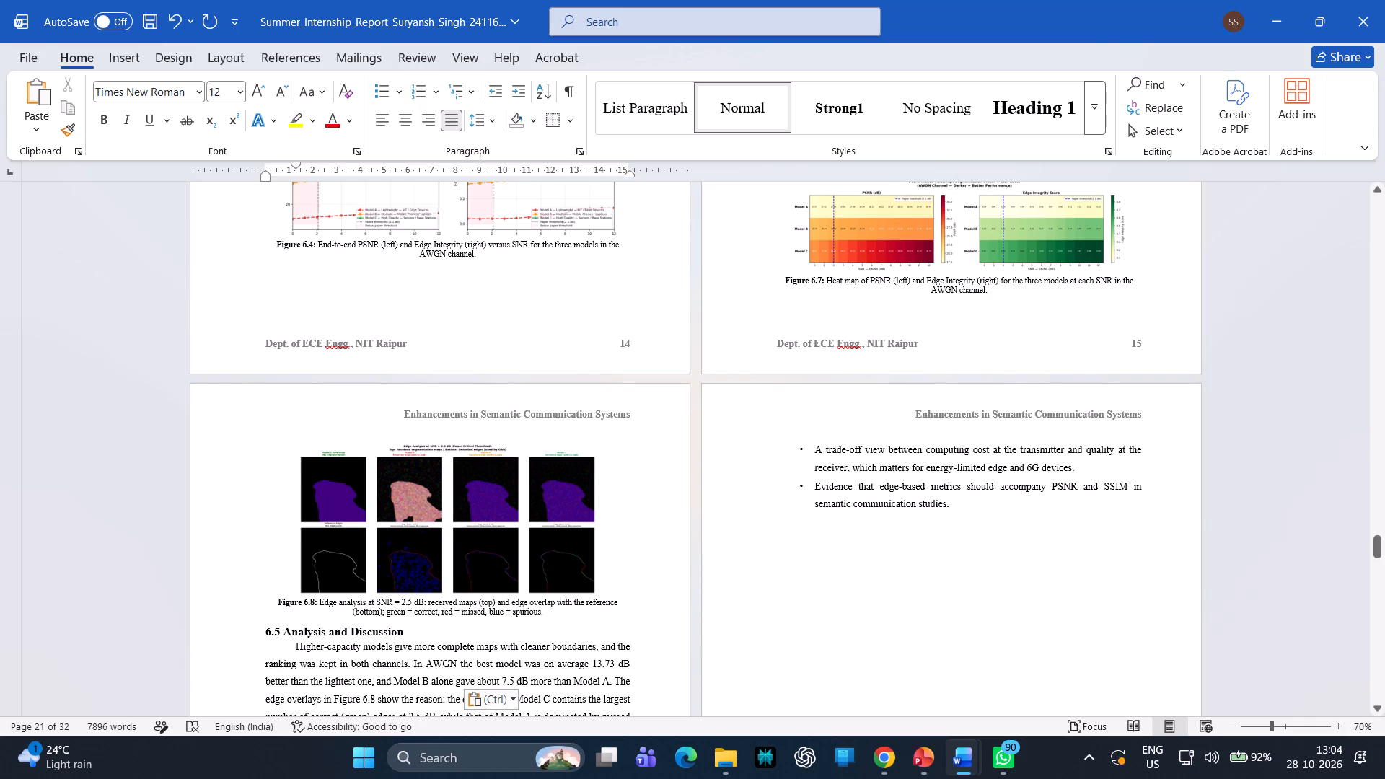
{"action": "scroll", "coordinate": [776, 262], "scroll_direction": "down", "scroll_amount": 4}
{"action": "scroll", "coordinate": [776, 262], "scroll_direction": "up", "scroll_amount": 5}
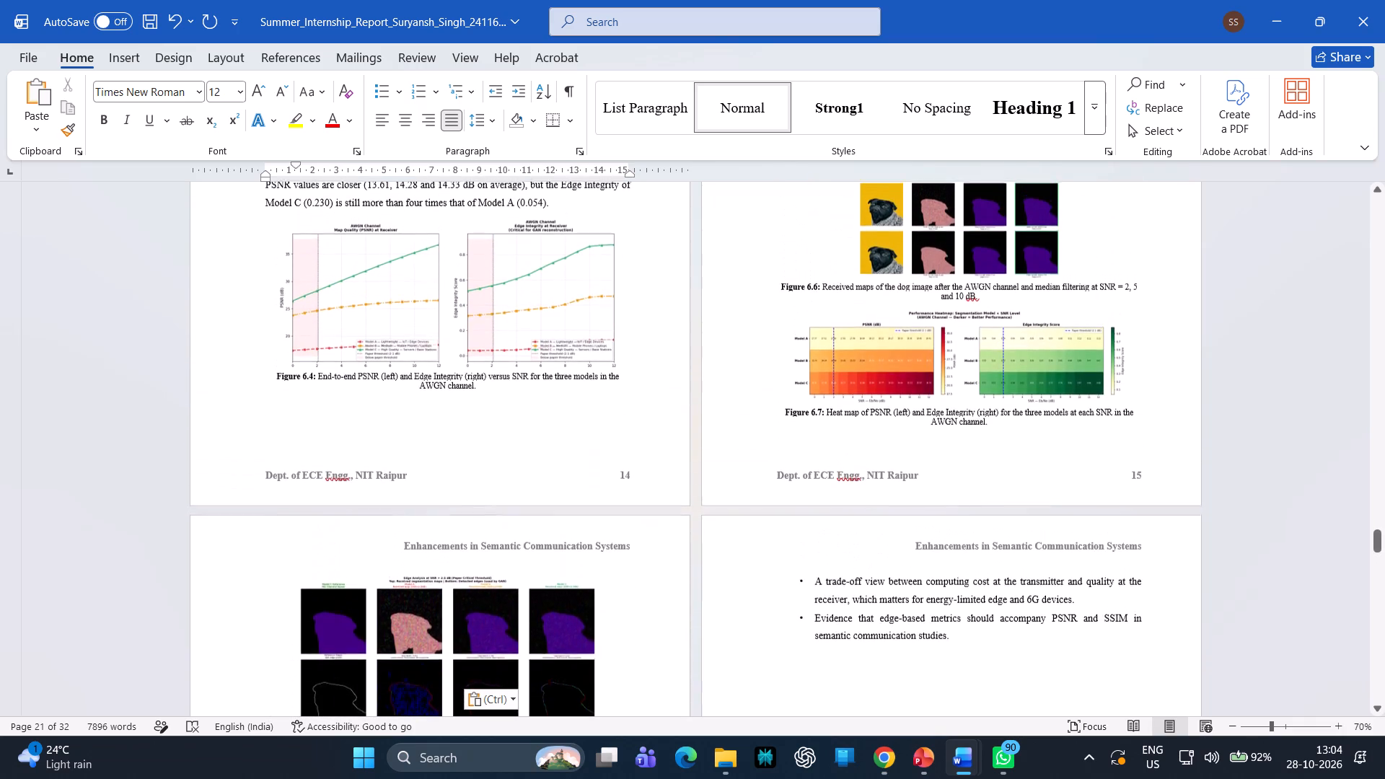
{"action": "scroll", "coordinate": [776, 262], "scroll_direction": "up", "scroll_amount": 1}
{"action": "scroll", "coordinate": [776, 262], "scroll_direction": "down", "scroll_amount": 2}
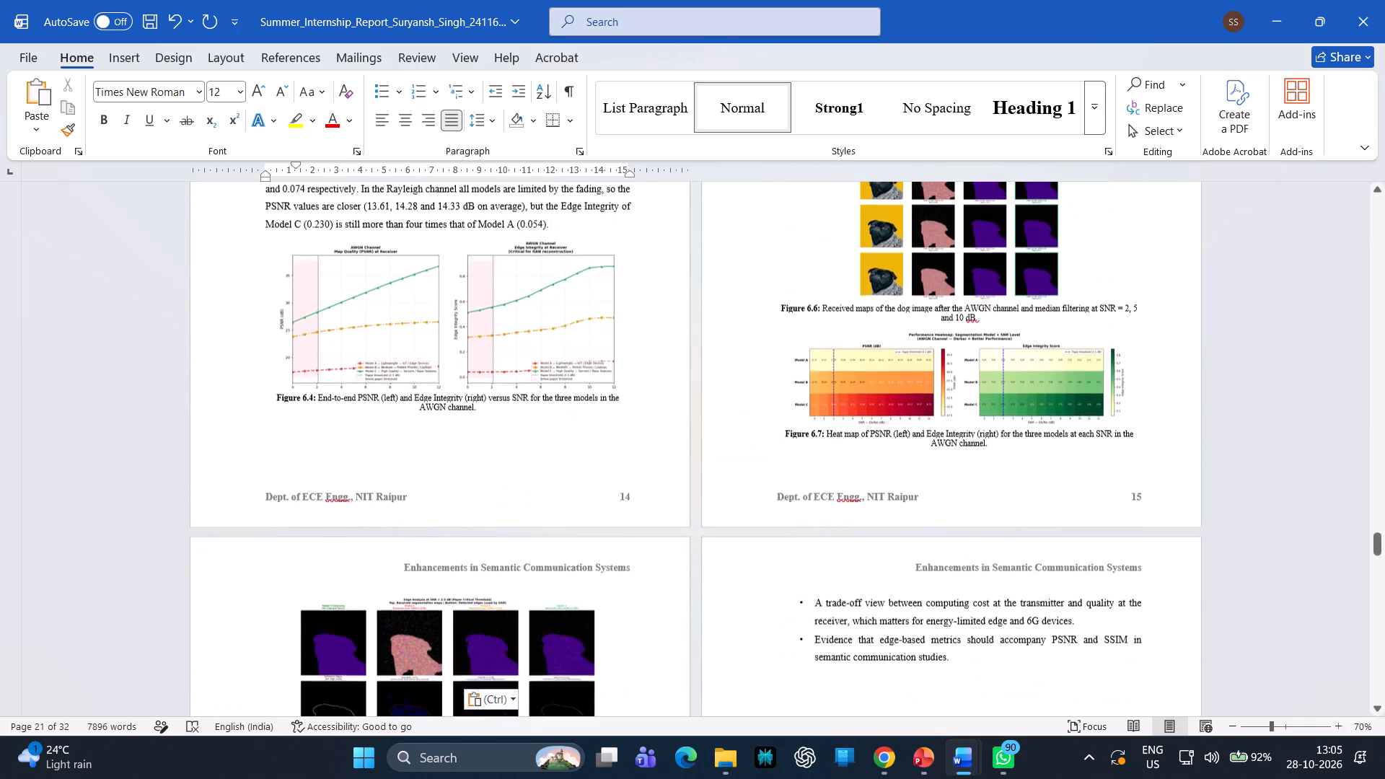
{"action": "scroll", "coordinate": [776, 262], "scroll_direction": "down", "scroll_amount": 1}
{"action": "scroll", "coordinate": [779, 271], "scroll_direction": "up", "scroll_amount": 1}
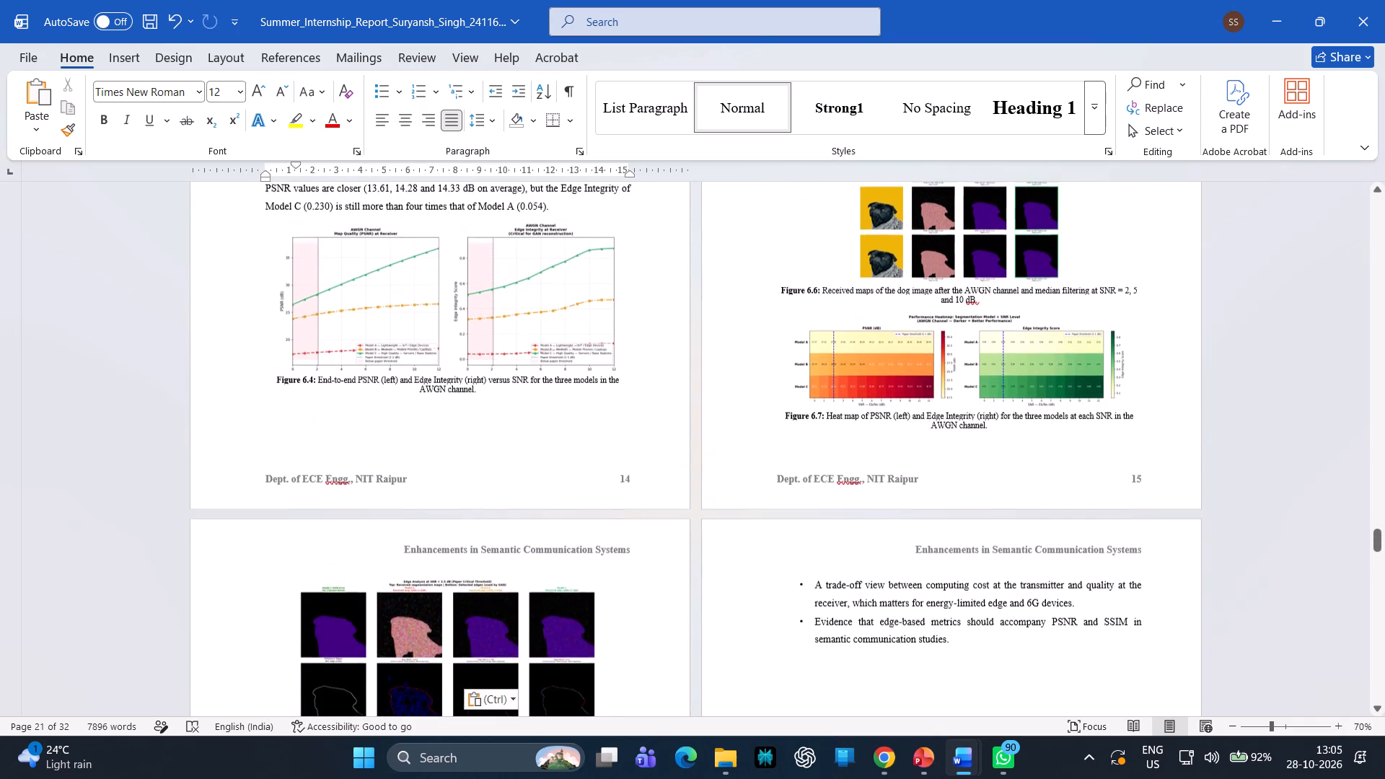
Enlarge the Figure 6.6 dog image grid on page 15 proportionally to about four fifths of the text width.
{"action": "scroll", "coordinate": [779, 271], "scroll_direction": "up", "scroll_amount": 2}
{"action": "left_click", "coordinate": [1033, 324]}
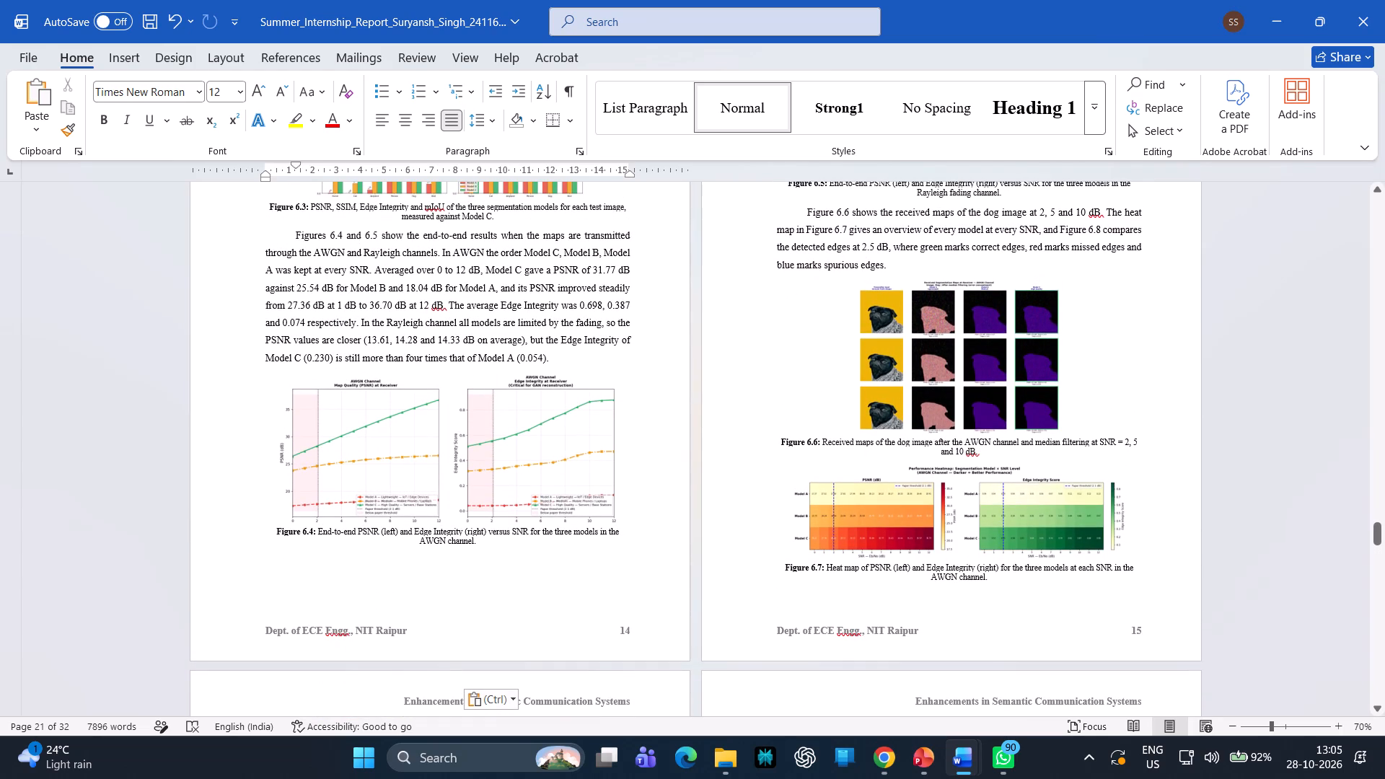
{"action": "left_click_drag", "start_coordinate": [1061, 439], "coordinate": [1090, 457]}
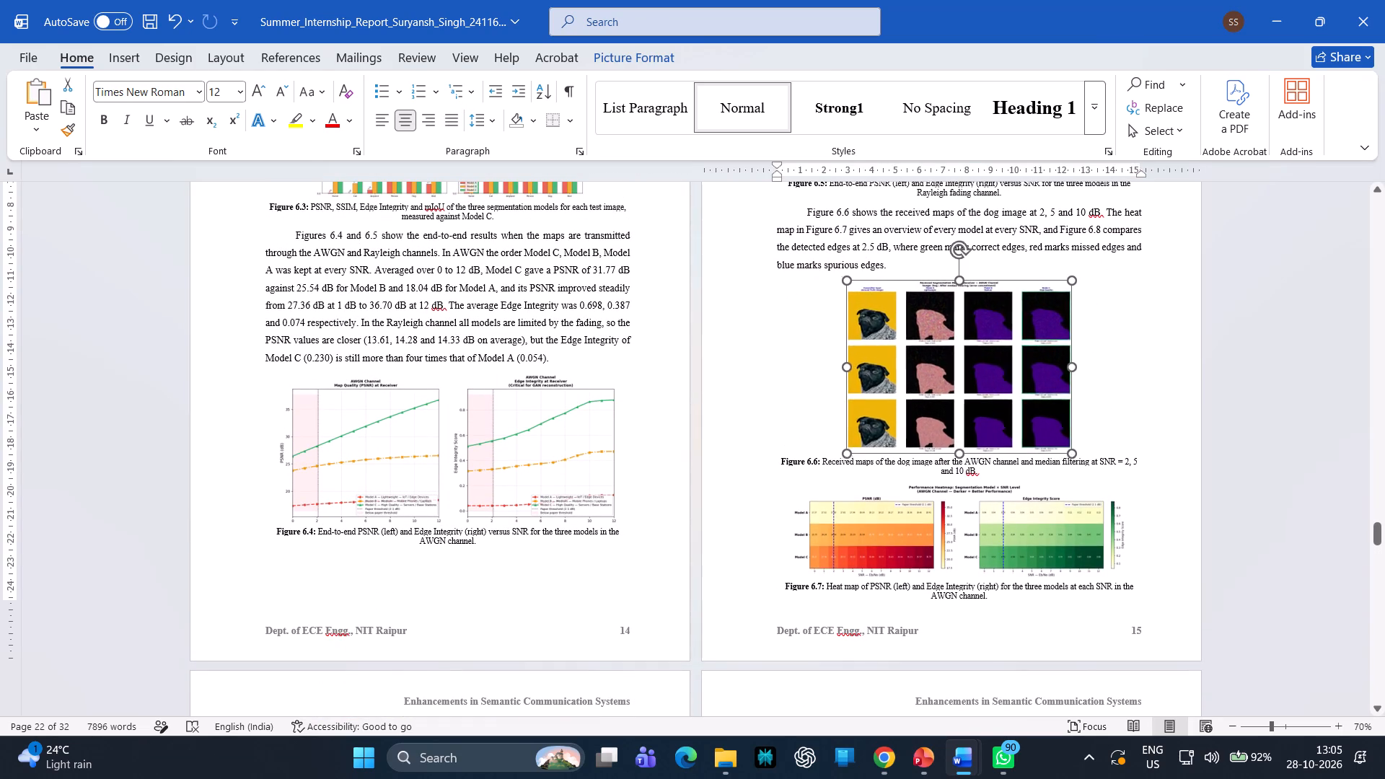
{"action": "left_click_drag", "start_coordinate": [1090, 457], "coordinate": [1106, 482]}
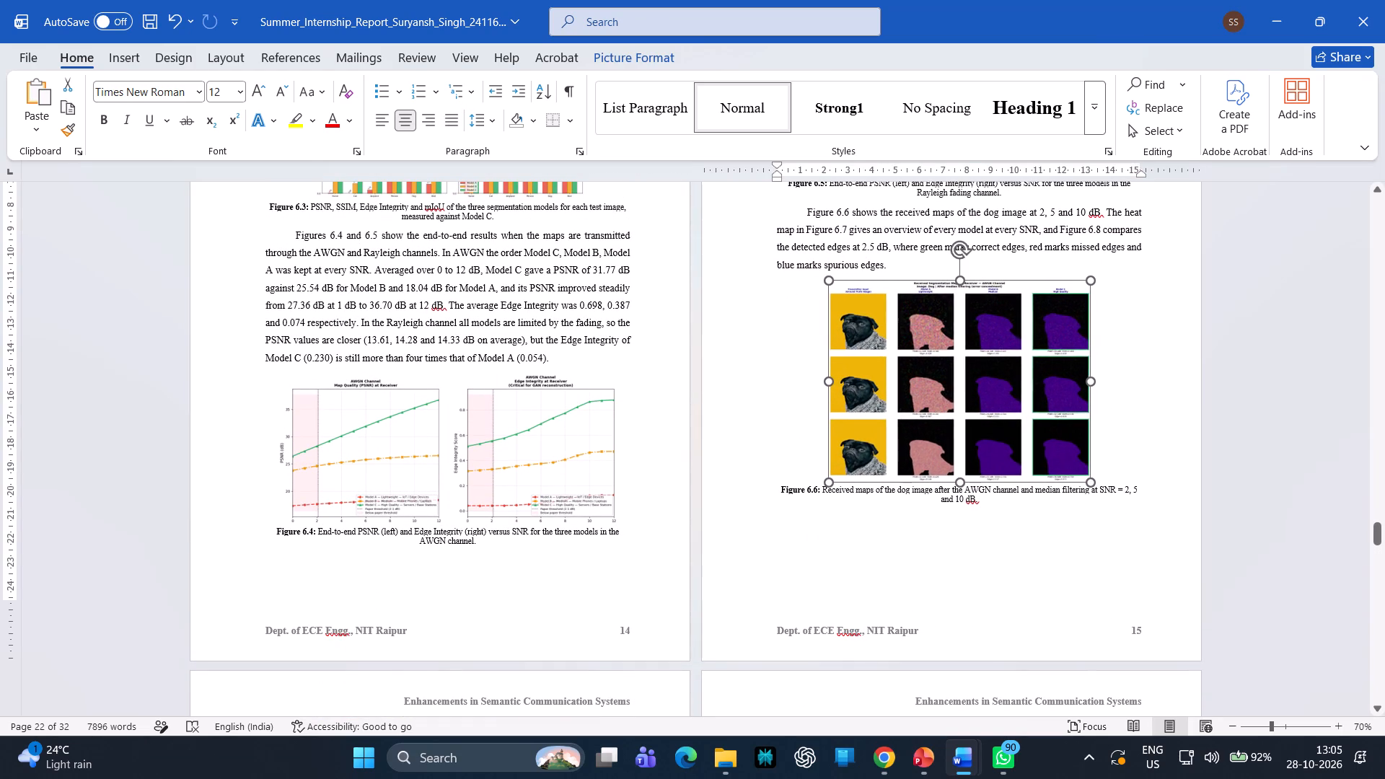
{"action": "left_click_drag", "start_coordinate": [1106, 482], "coordinate": [1142, 498]}
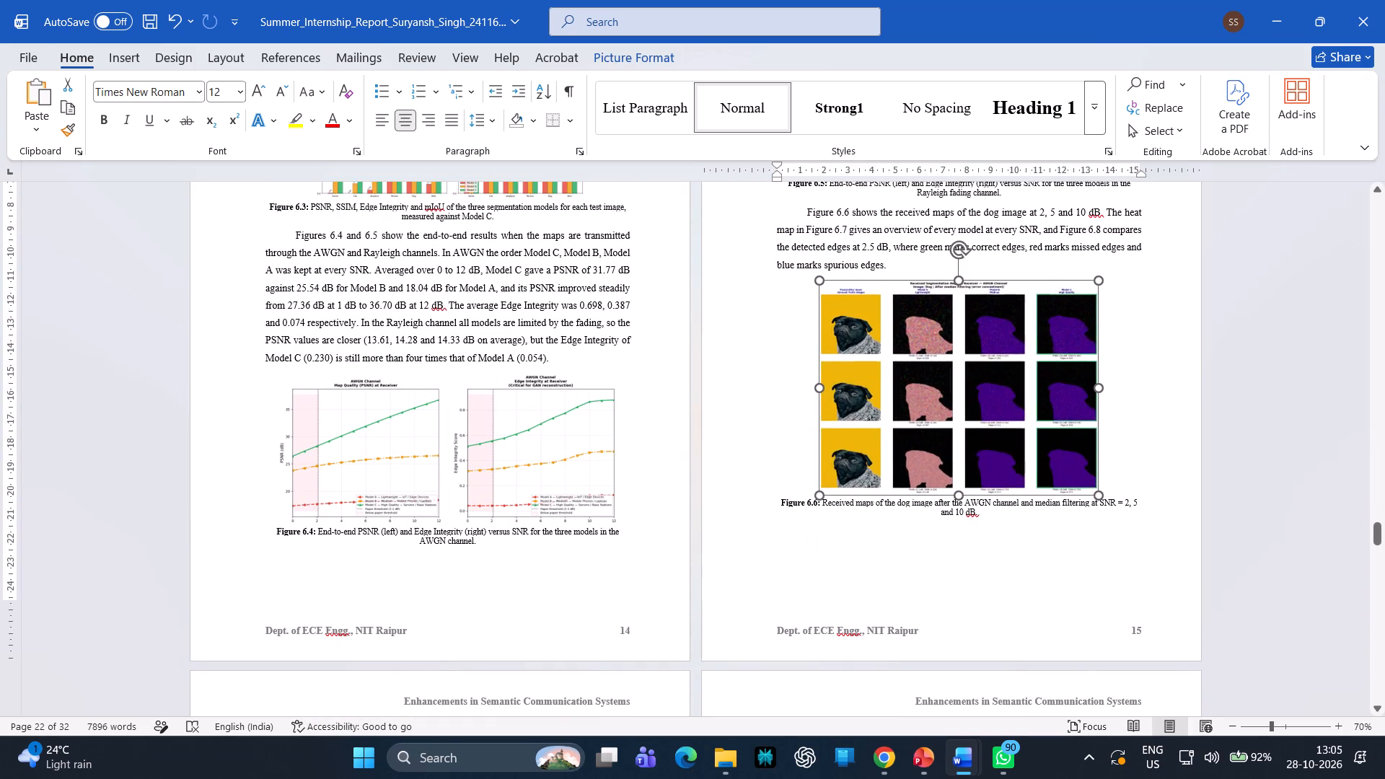
{"action": "left_click_drag", "start_coordinate": [1142, 498], "coordinate": [1158, 509]}
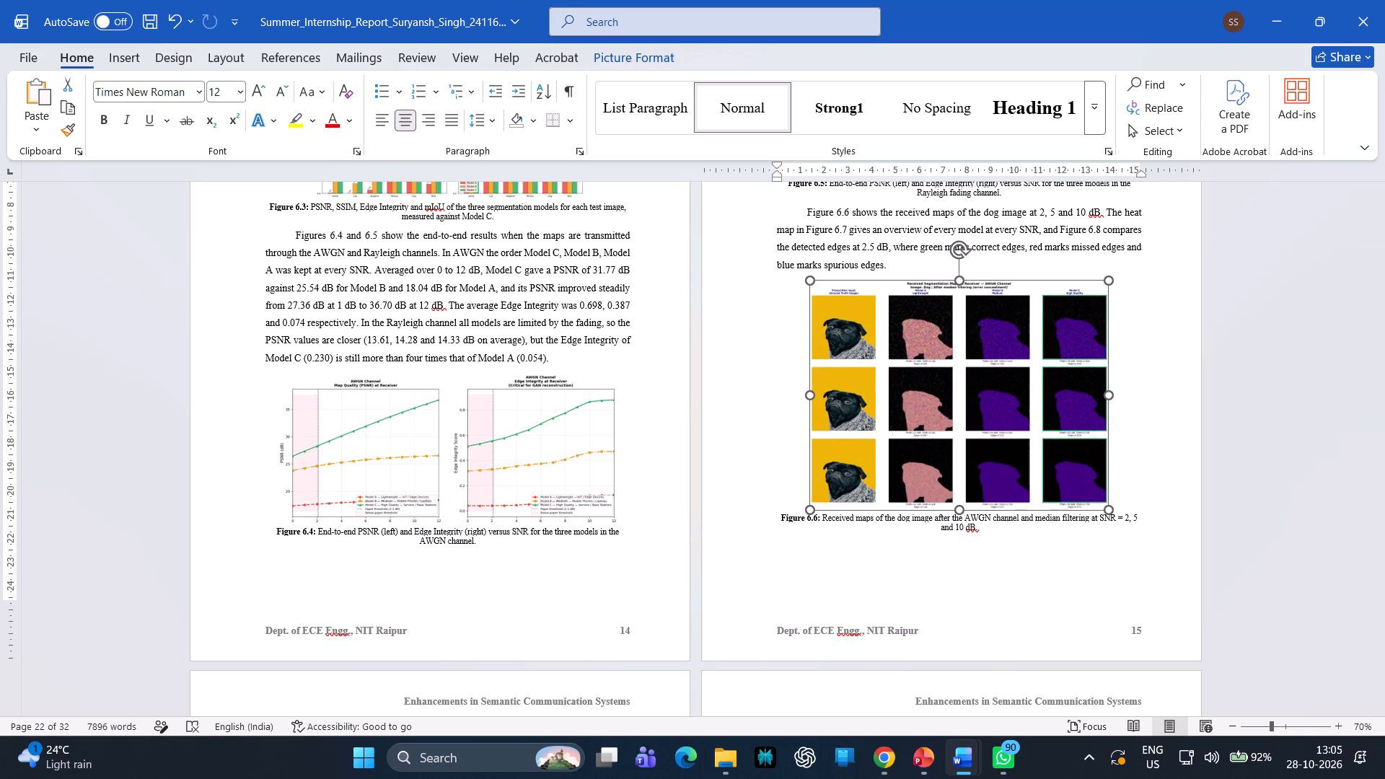
{"action": "left_click_drag", "start_coordinate": [1158, 509], "coordinate": [1158, 510]}
{"action": "left_click", "coordinate": [1244, 480]}
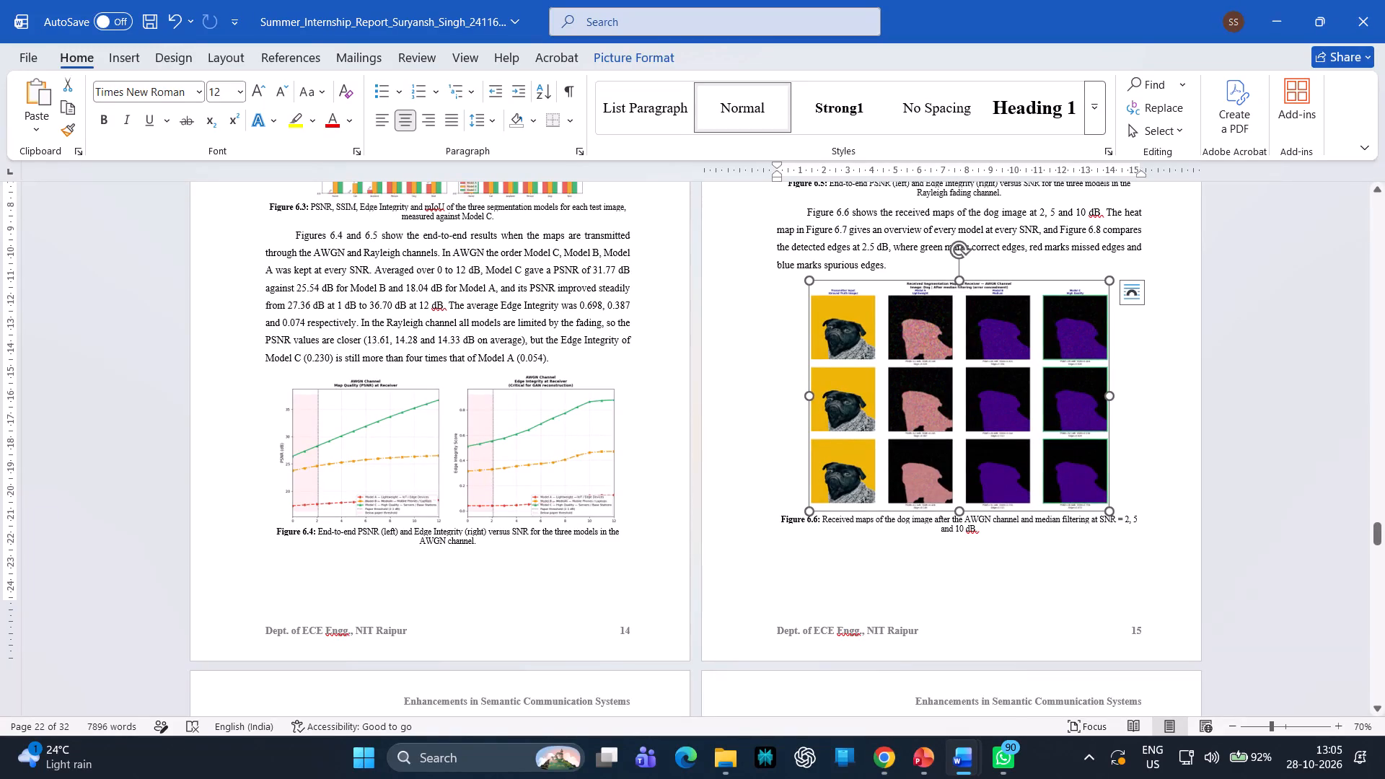
Enlarge the Figure 6.7 heat map on page 16 proportionally until it is slightly wider than the text column.
{"action": "scroll", "coordinate": [1244, 480], "scroll_direction": "down", "scroll_amount": 5}
{"action": "scroll", "coordinate": [1029, 439], "scroll_direction": "down", "scroll_amount": 1}
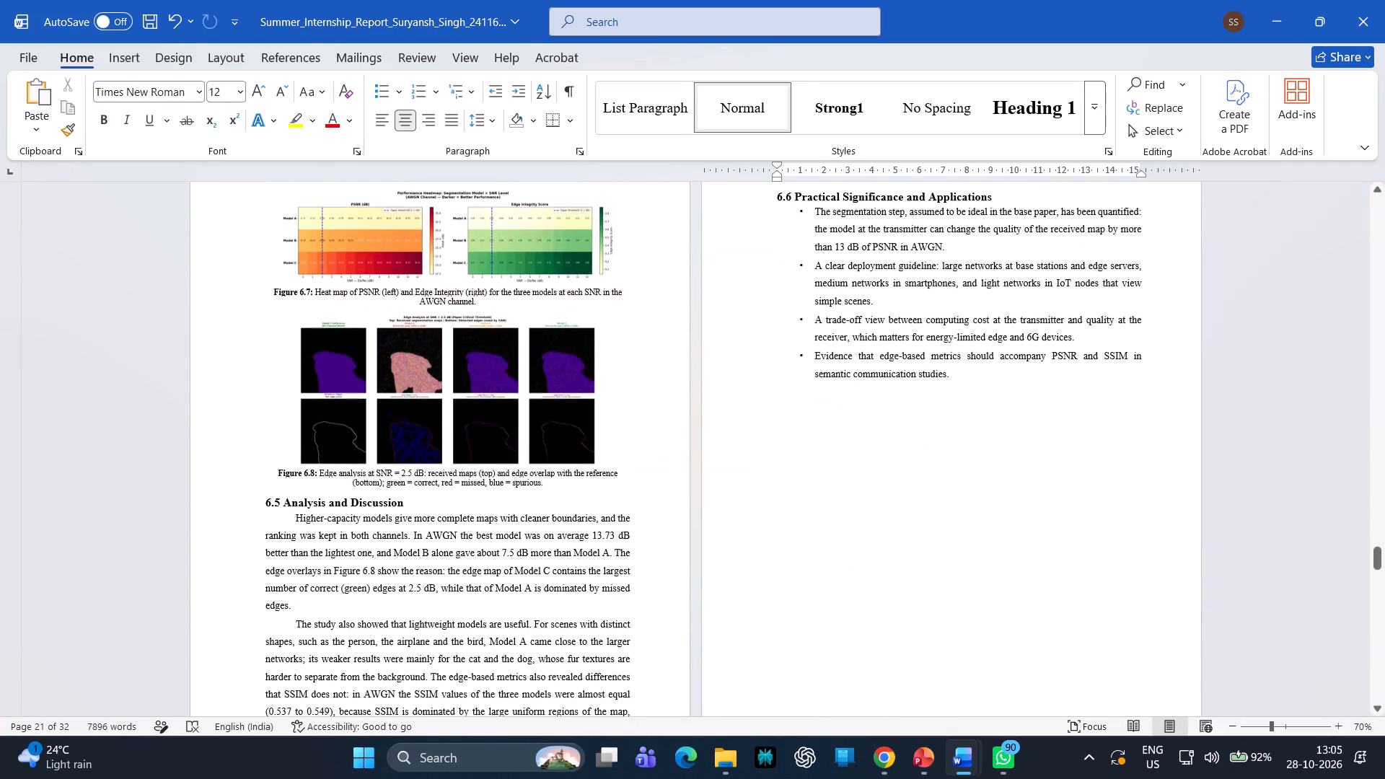
{"action": "scroll", "coordinate": [1029, 439], "scroll_direction": "down", "scroll_amount": 2}
{"action": "scroll", "coordinate": [1029, 439], "scroll_direction": "up", "scroll_amount": 4}
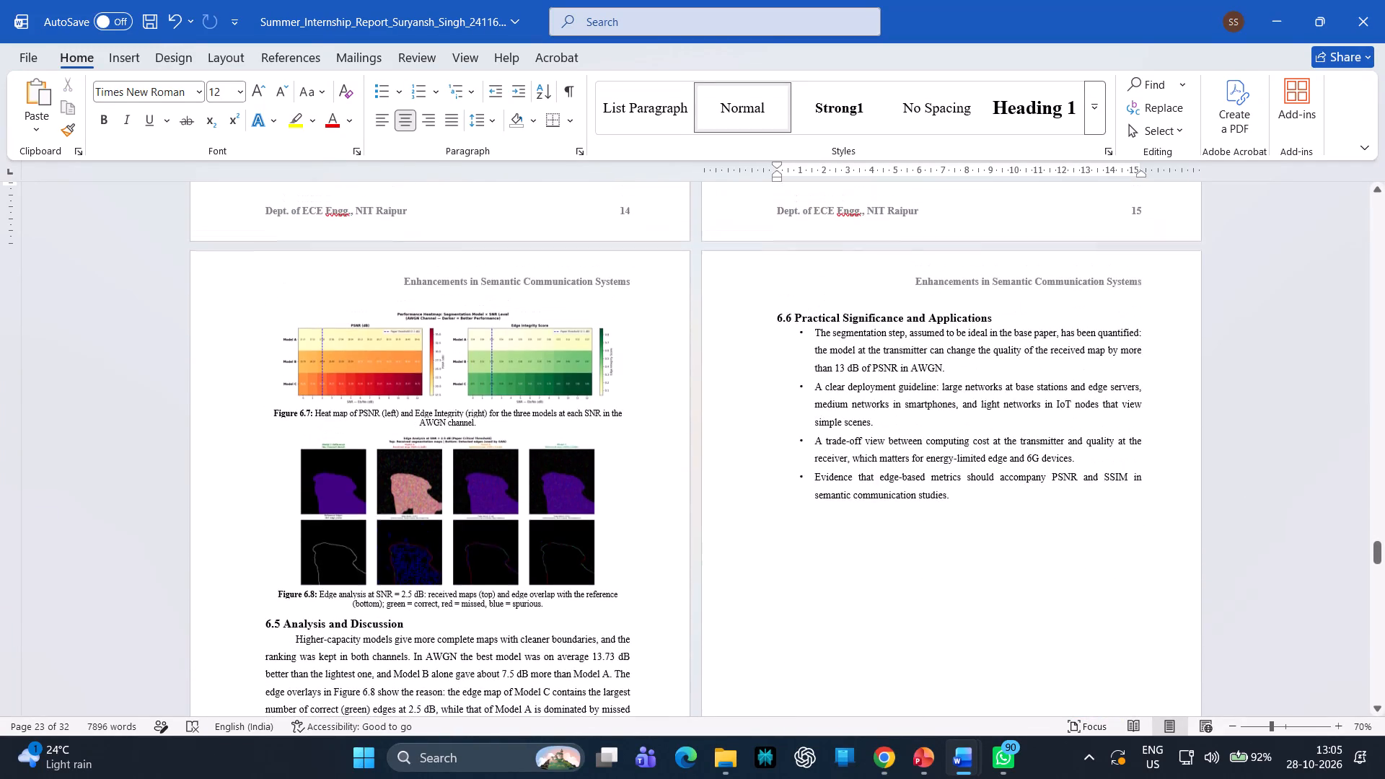
{"action": "left_click", "coordinate": [578, 397]}
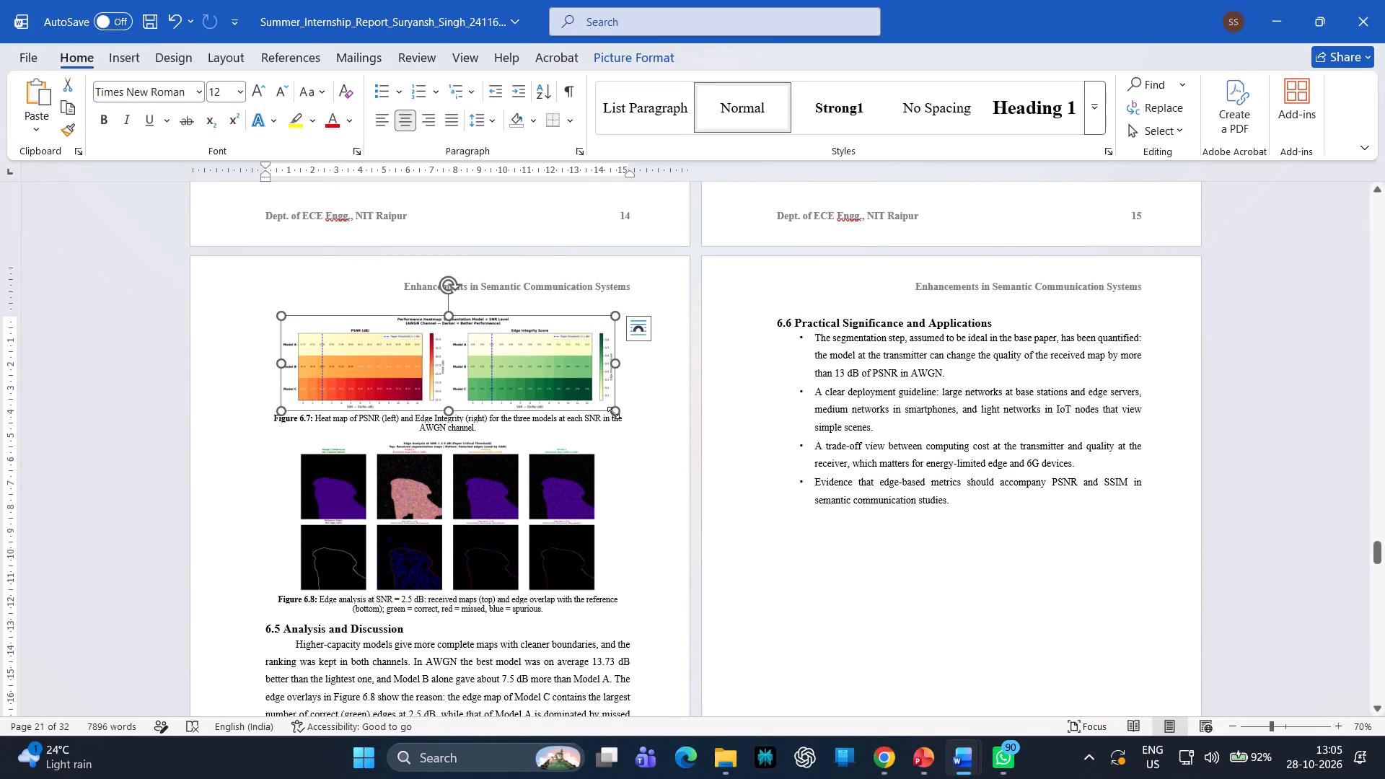
{"action": "left_click_drag", "start_coordinate": [613, 412], "coordinate": [651, 433]}
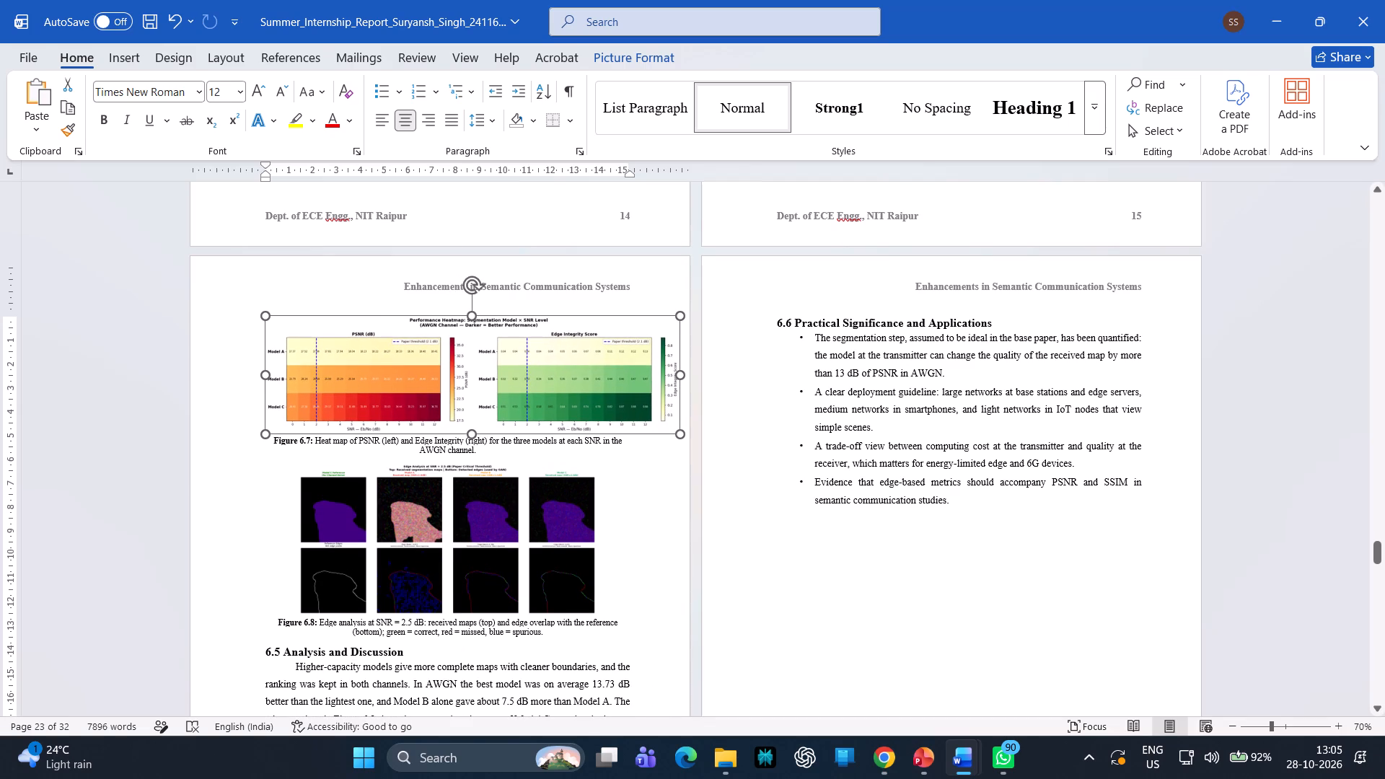
{"action": "left_click_drag", "start_coordinate": [651, 433], "coordinate": [637, 428]}
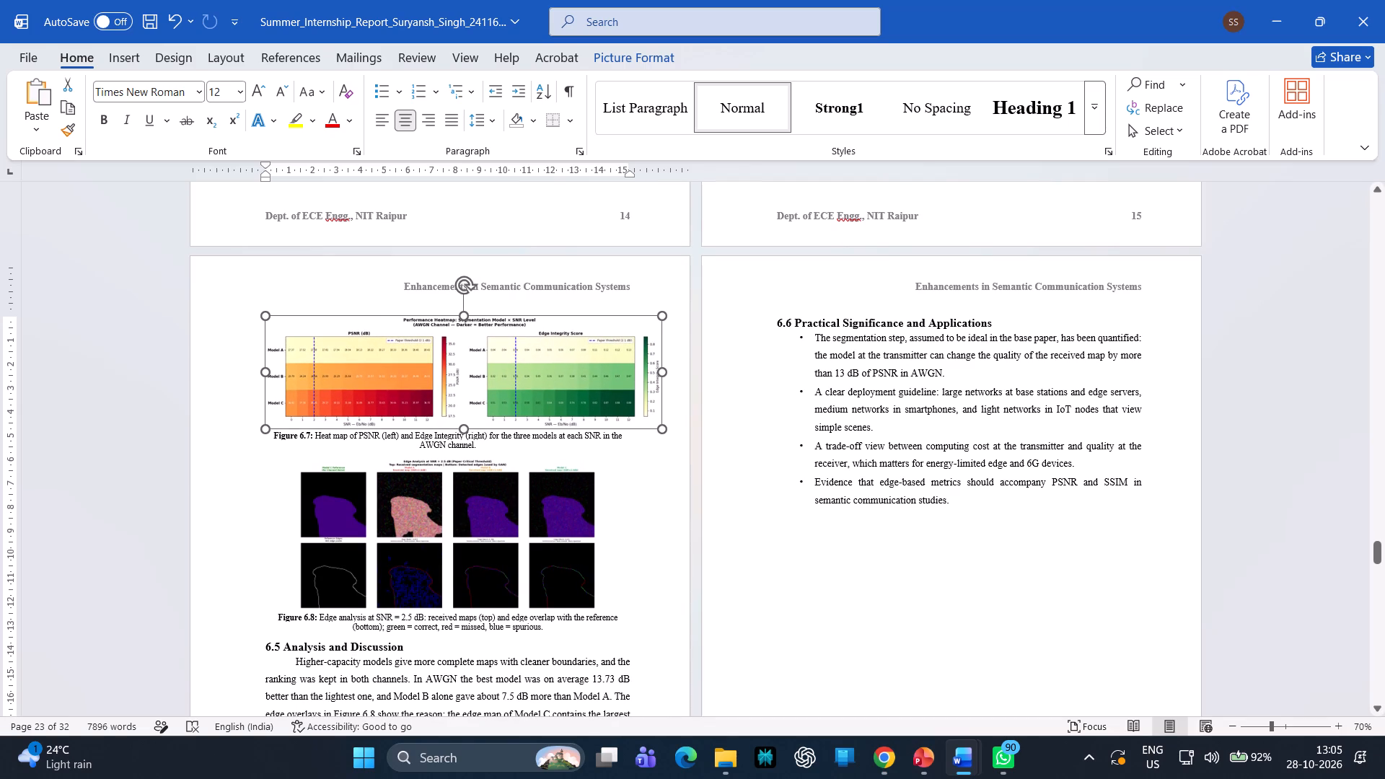
{"action": "left_click_drag", "start_coordinate": [637, 428], "coordinate": [638, 428]}
{"action": "left_click", "coordinate": [1264, 423]}
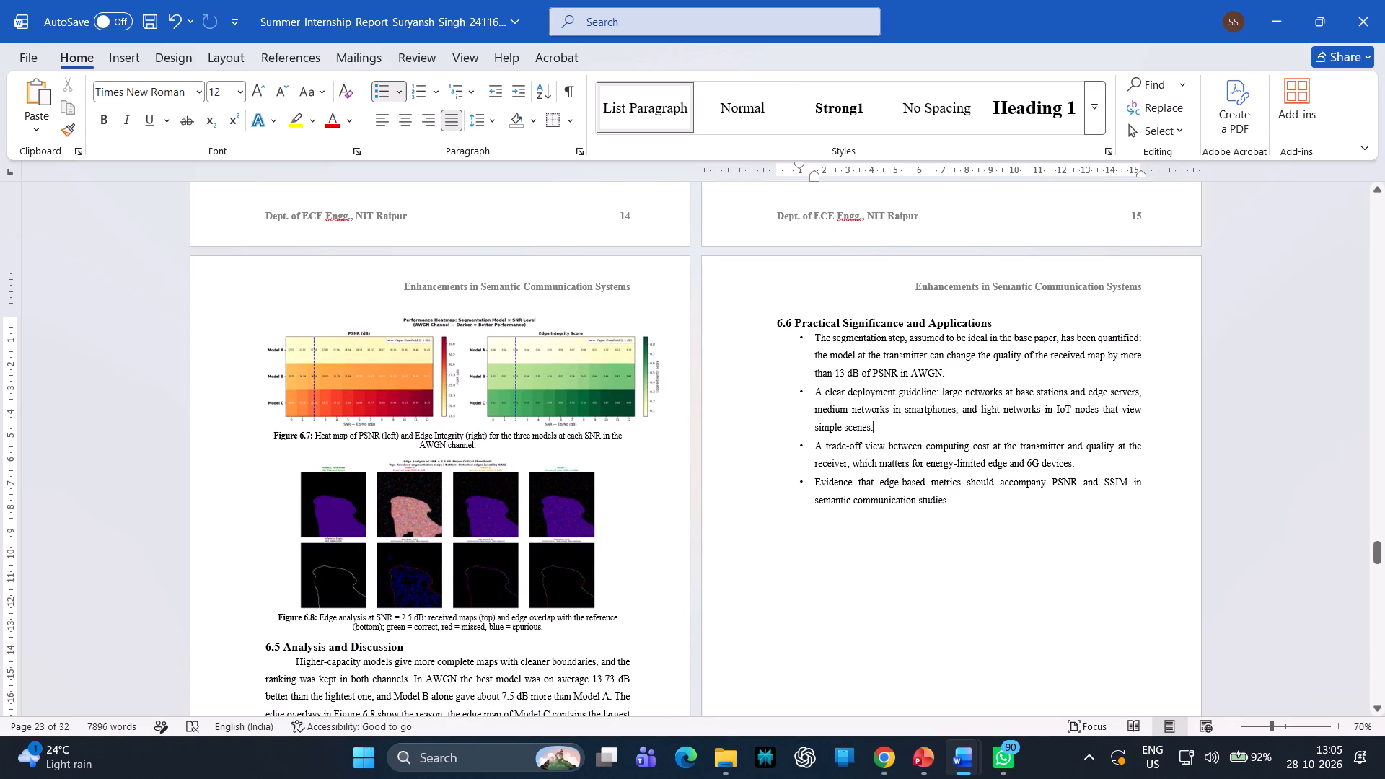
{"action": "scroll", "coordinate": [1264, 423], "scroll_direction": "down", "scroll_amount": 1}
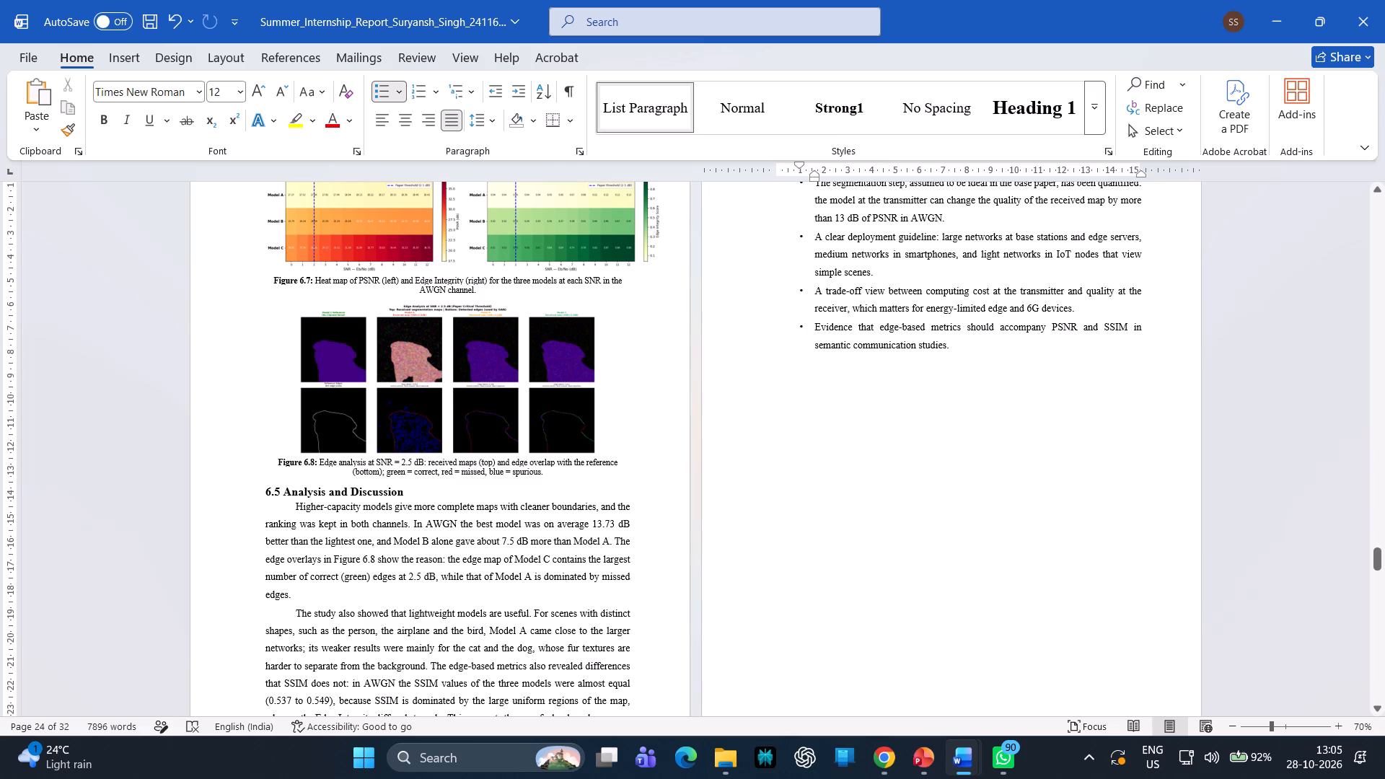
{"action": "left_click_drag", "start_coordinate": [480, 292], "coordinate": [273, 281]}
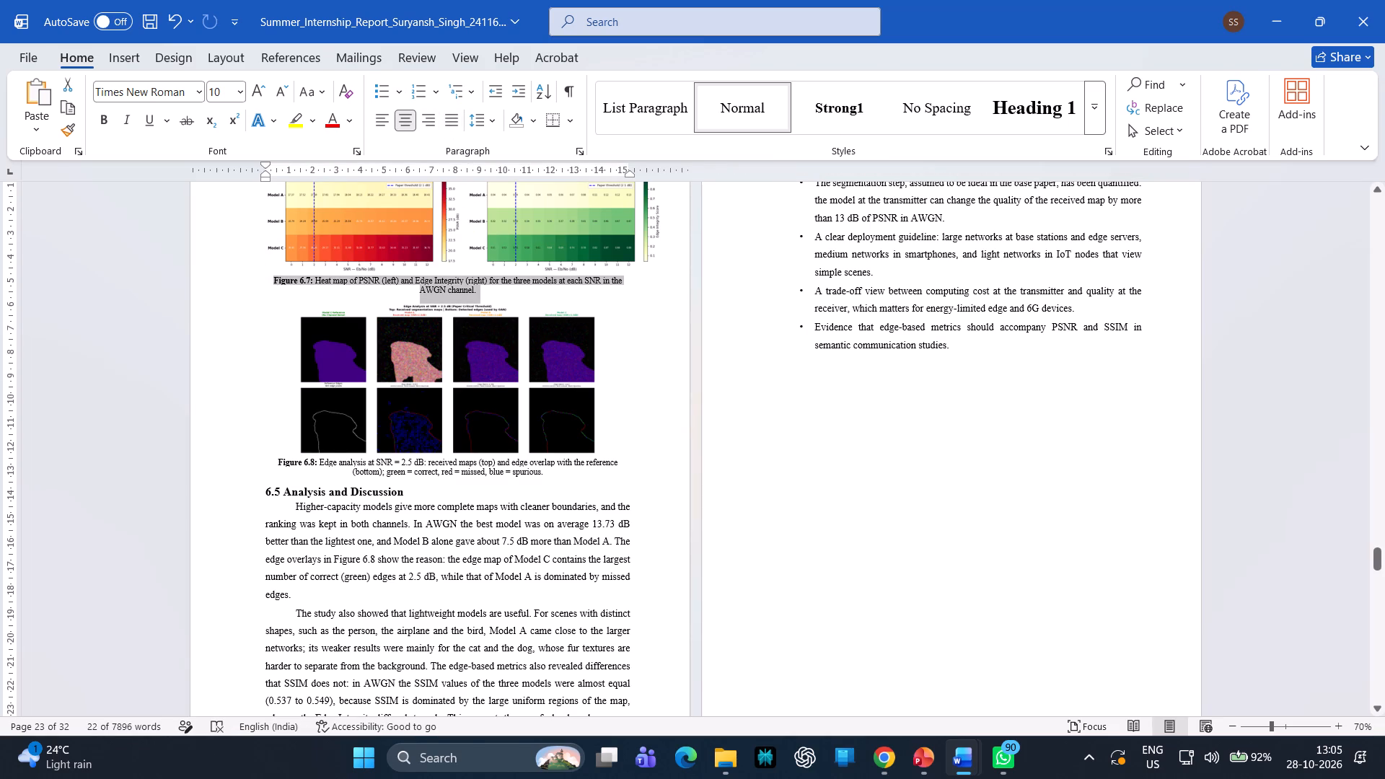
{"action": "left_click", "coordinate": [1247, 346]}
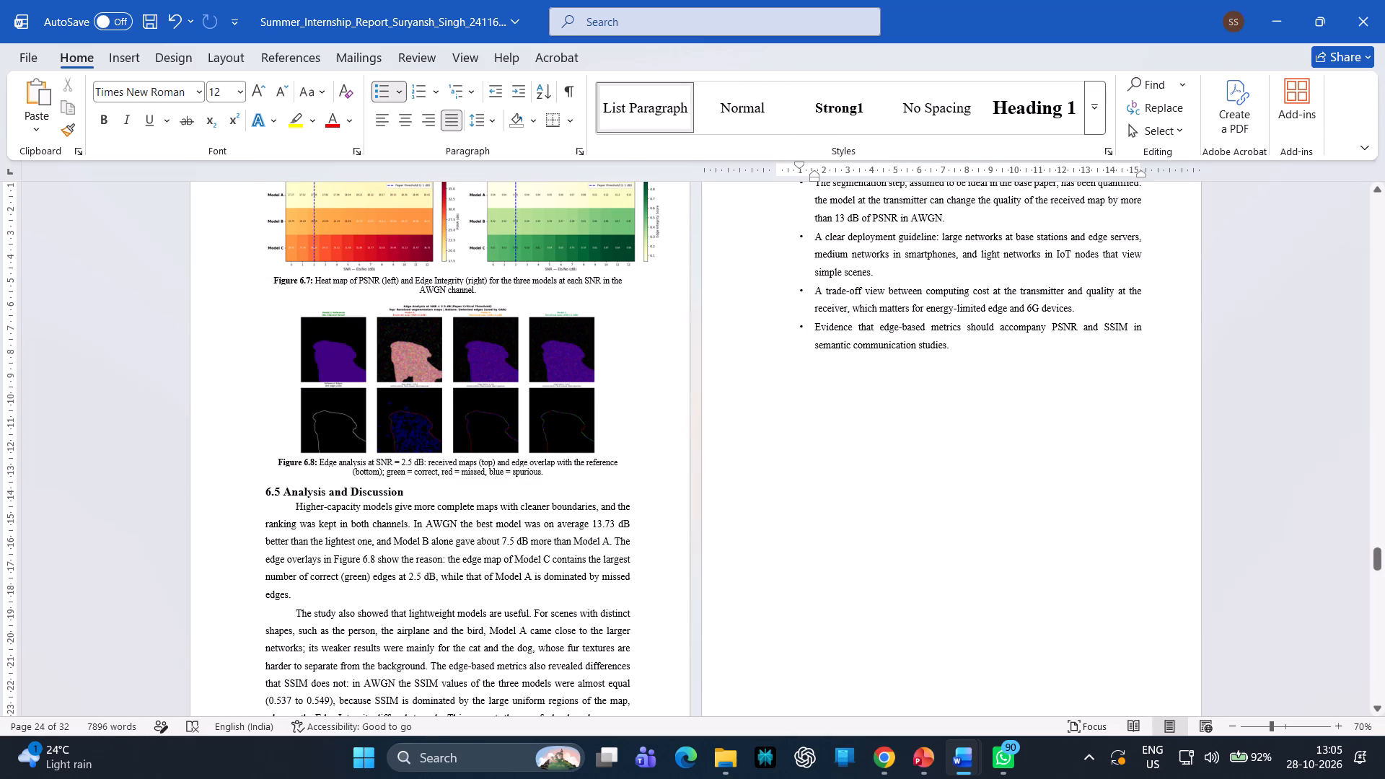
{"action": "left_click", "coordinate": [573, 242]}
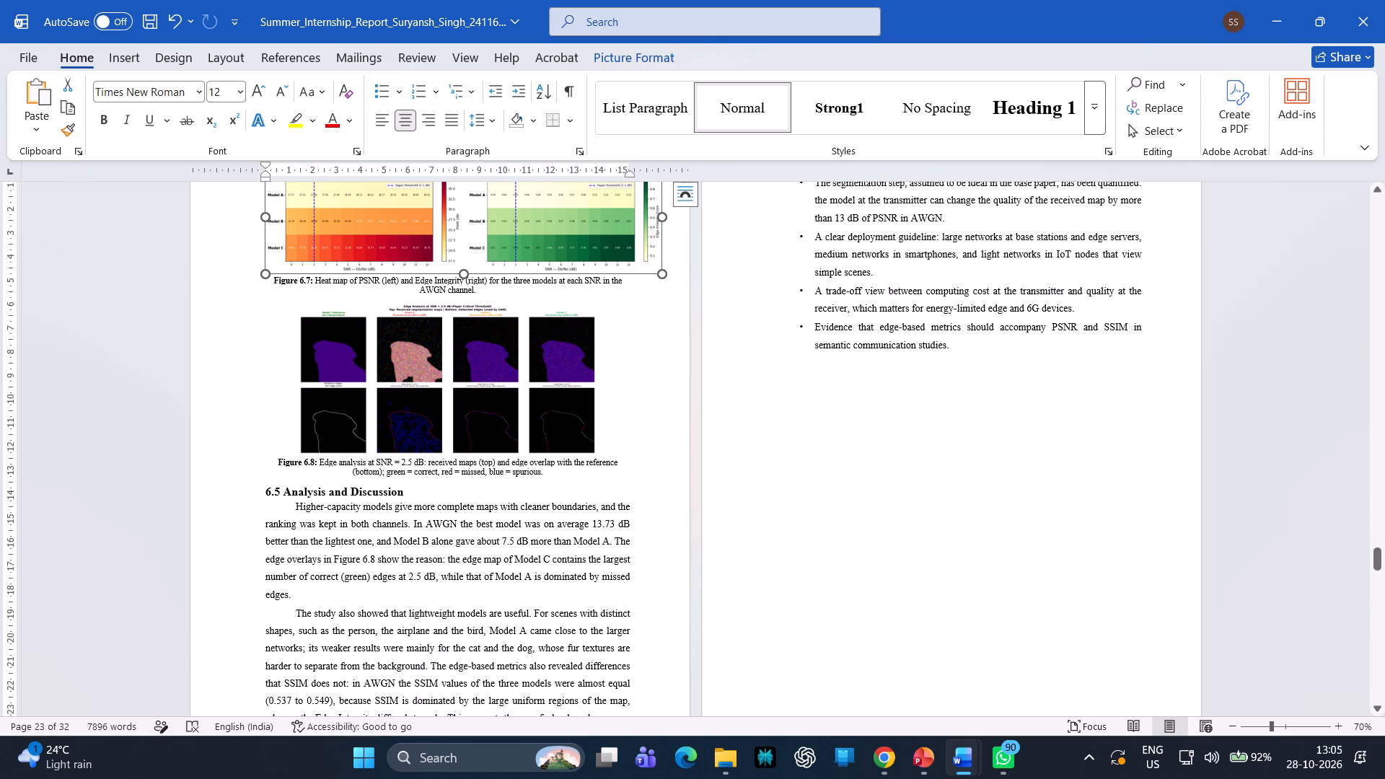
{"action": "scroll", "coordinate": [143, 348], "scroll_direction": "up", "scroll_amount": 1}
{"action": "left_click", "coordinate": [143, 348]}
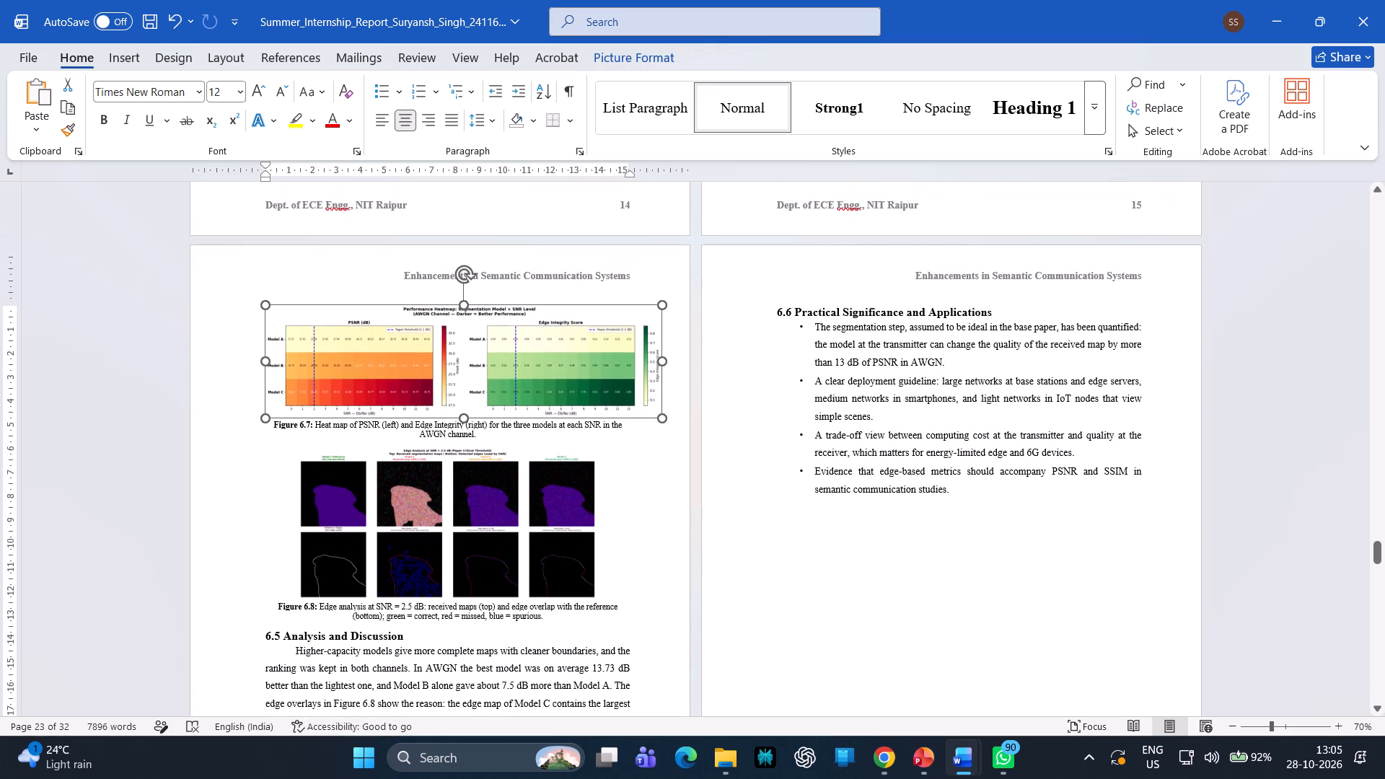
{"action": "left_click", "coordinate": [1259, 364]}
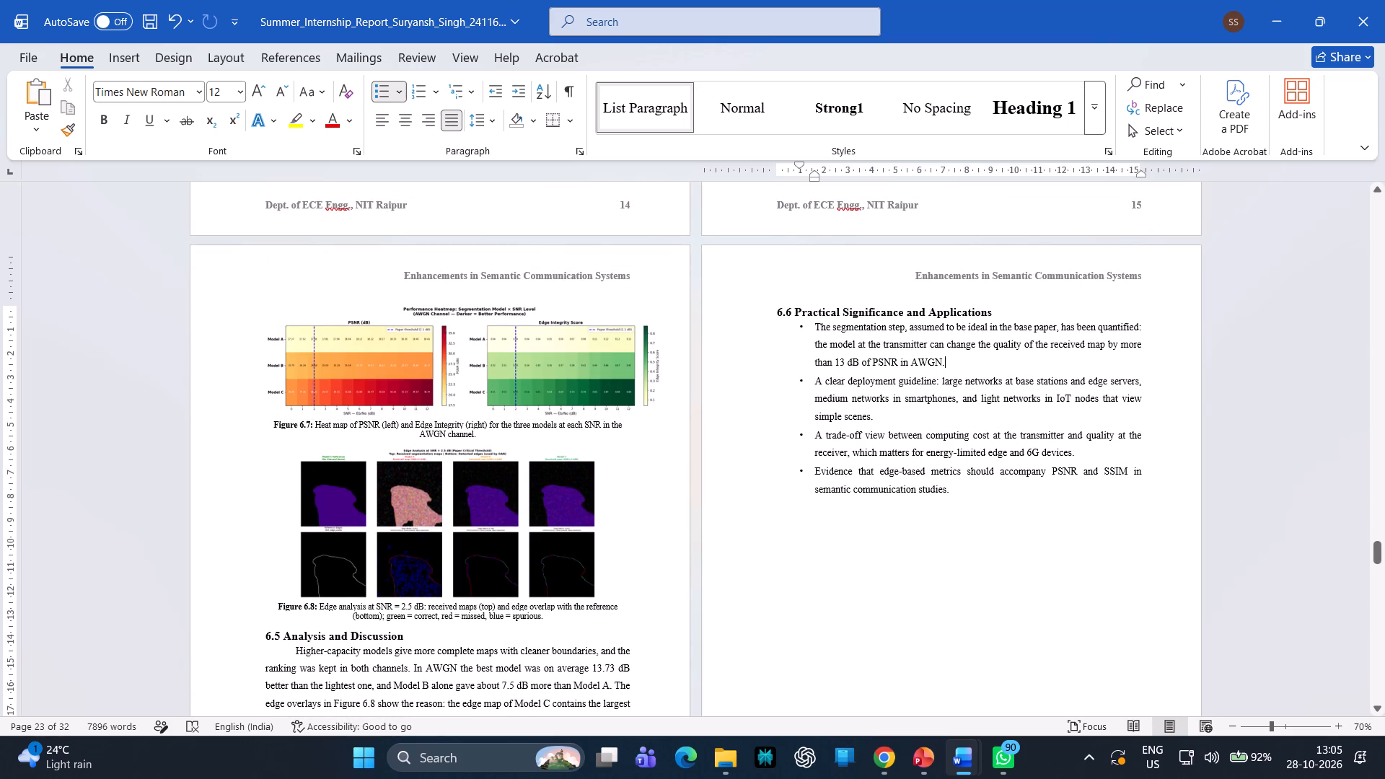
Delete the blank lines above the heading "7. UNEQUAL ERROR PROTECTION (UEP)" so it starts at the top of page 18.
{"action": "scroll", "coordinate": [1259, 364], "scroll_direction": "down", "scroll_amount": 5}
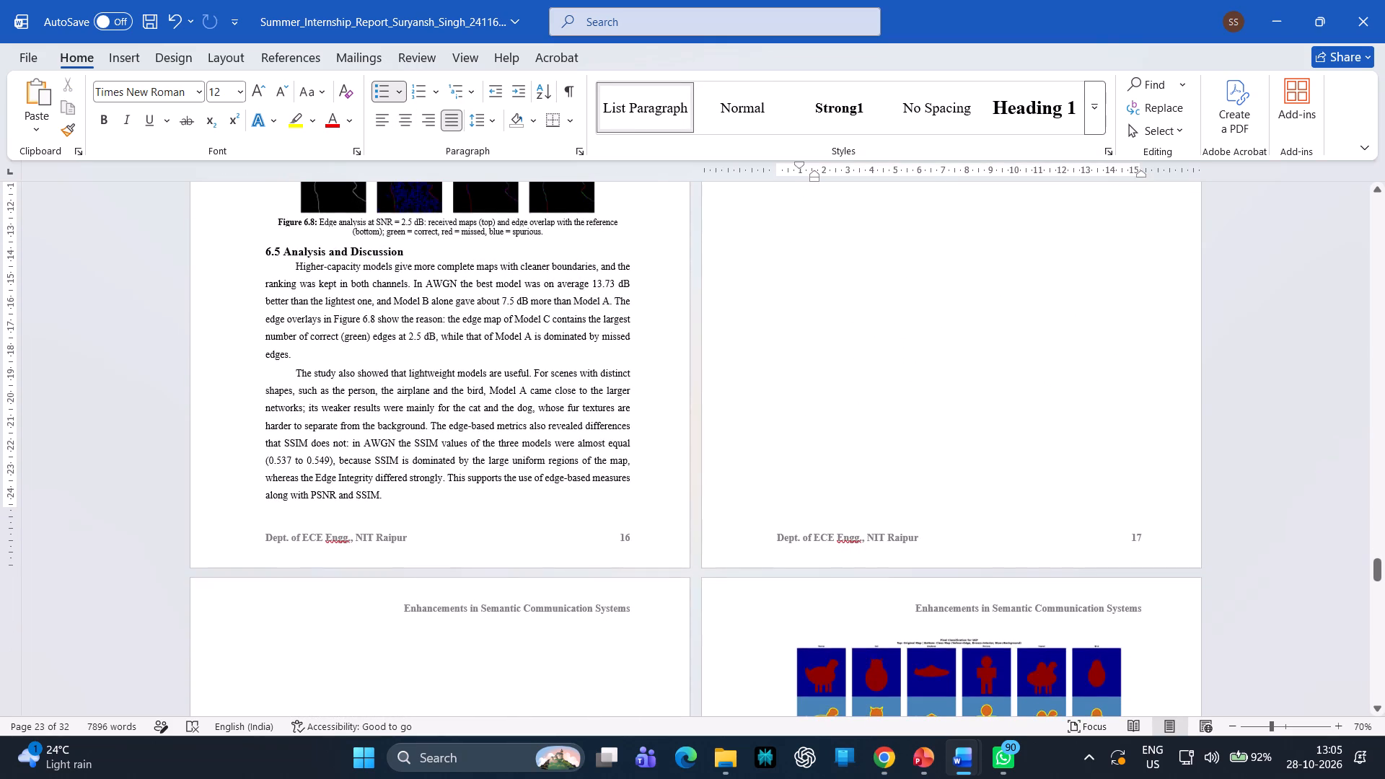
{"action": "scroll", "coordinate": [1259, 364], "scroll_direction": "down", "scroll_amount": 4}
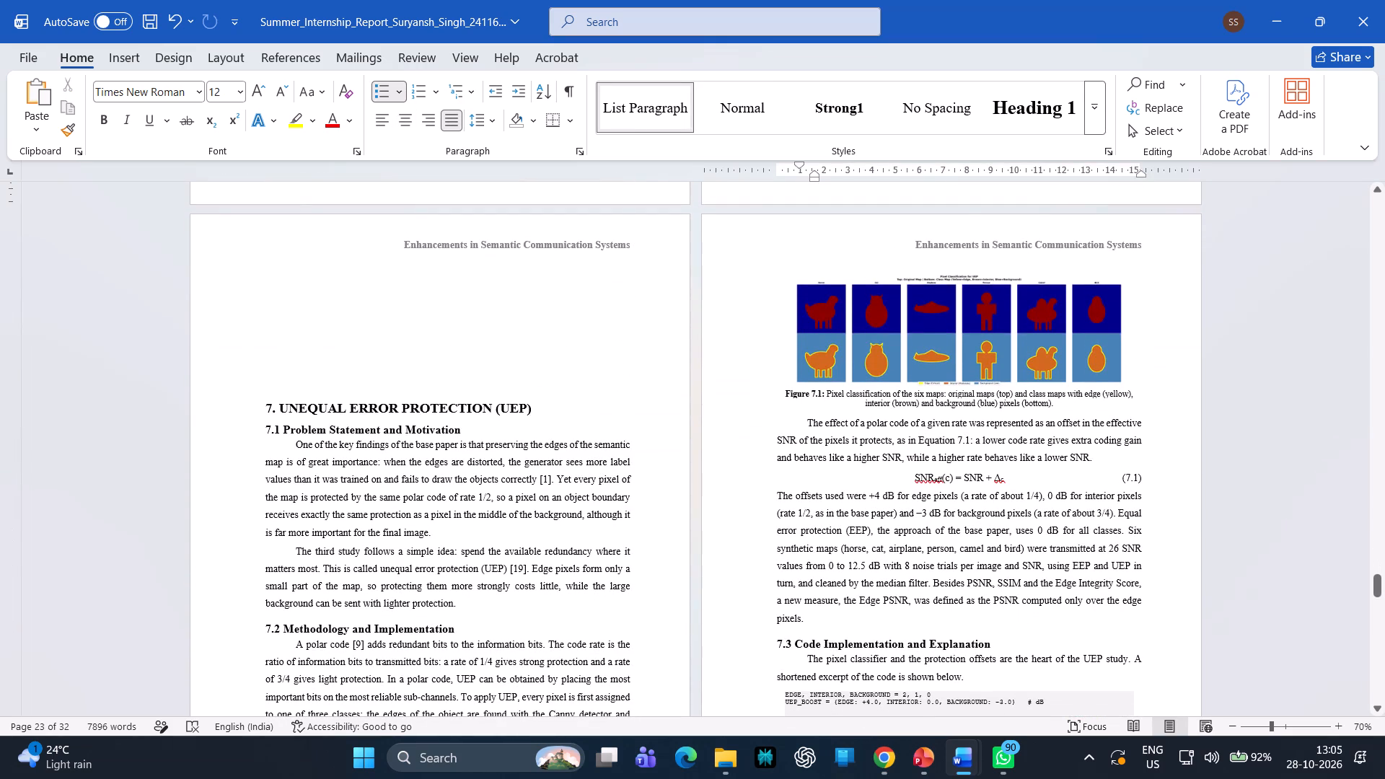
{"action": "left_click", "coordinate": [270, 413]}
{"action": "key", "text": "Left"}
{"action": "key", "text": "BackSpace"}
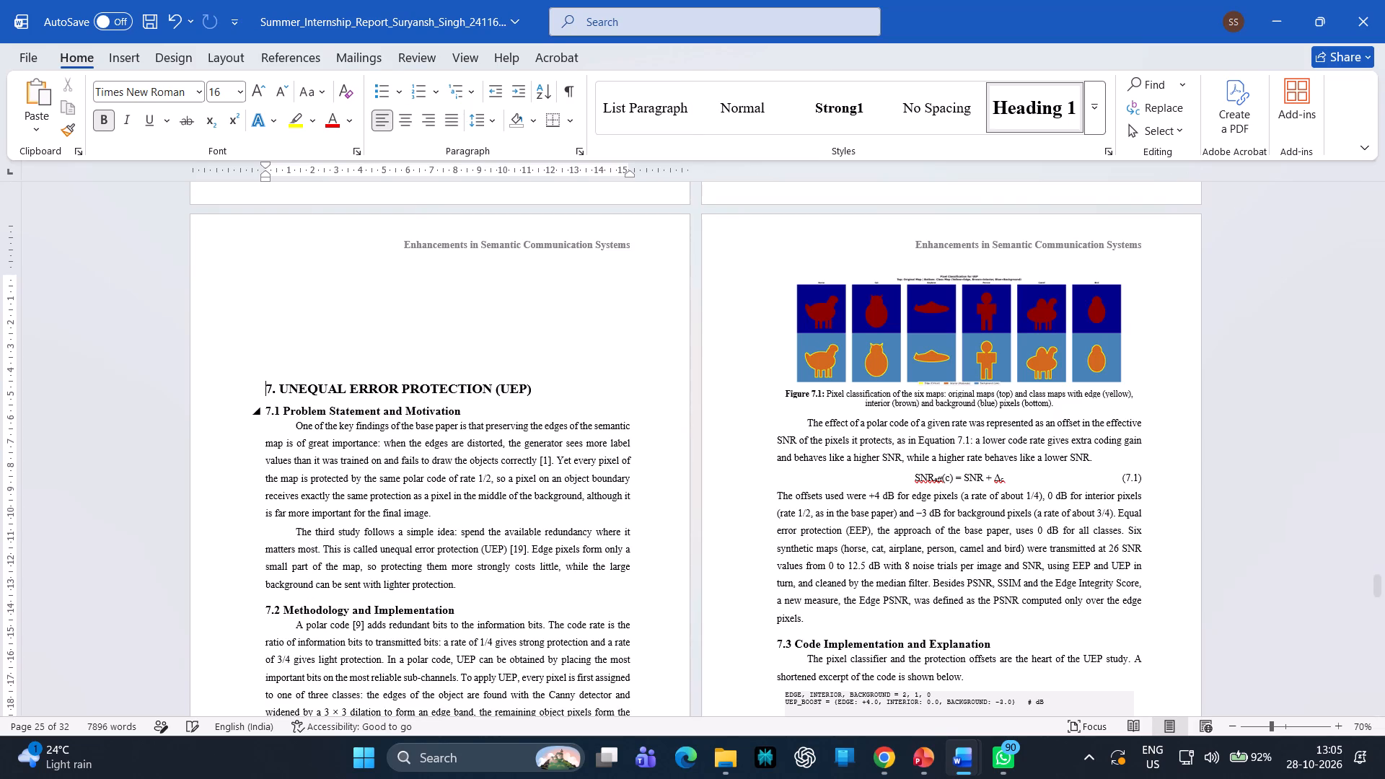
{"action": "key", "text": "BackSpace"}
{"action": "key", "text": "BackSpace"}
{"action": "key", "text": "BackSpace"}
{"action": "key", "text": "BackSpace"}
{"action": "key", "text": "BackSpace"}
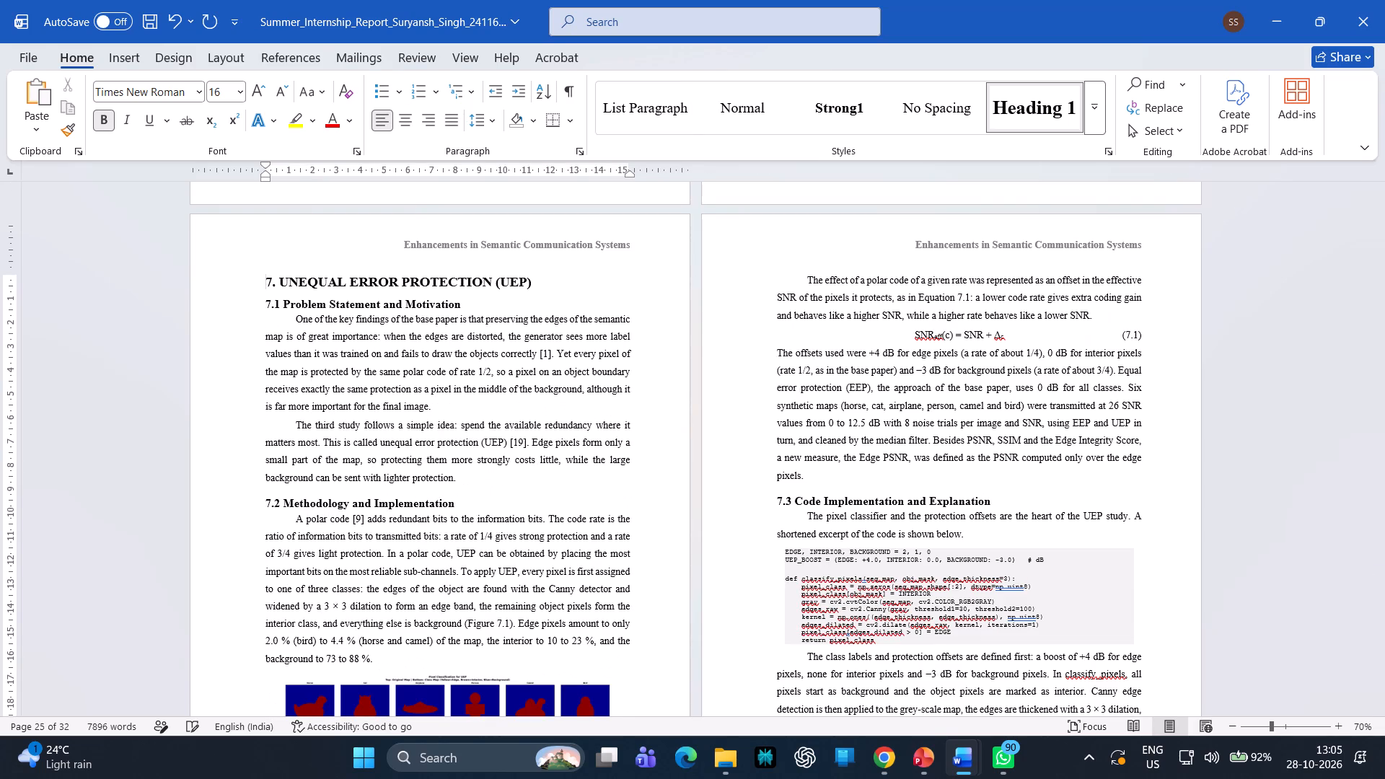
{"action": "key", "text": "BackSpace"}
{"action": "key", "text": "BackSpace"}
Examine the chapter 7 layout on pages 18 to 21, including the sizes of figures 7.1 to 7.4 and the page-end gaps.
{"action": "scroll", "coordinate": [270, 413], "scroll_direction": "up", "scroll_amount": 1}
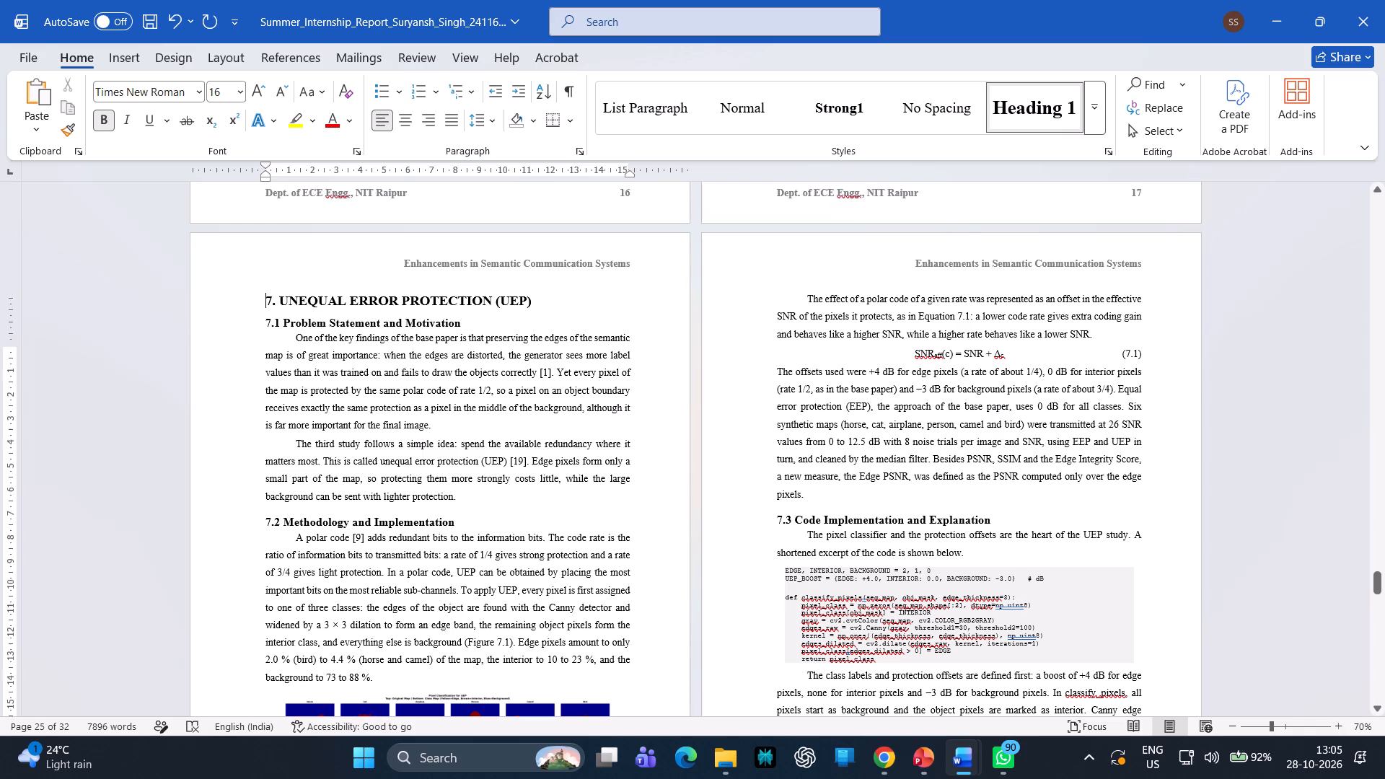
{"action": "scroll", "coordinate": [270, 413], "scroll_direction": "up", "scroll_amount": 3}
{"action": "scroll", "coordinate": [270, 413], "scroll_direction": "down", "scroll_amount": 6}
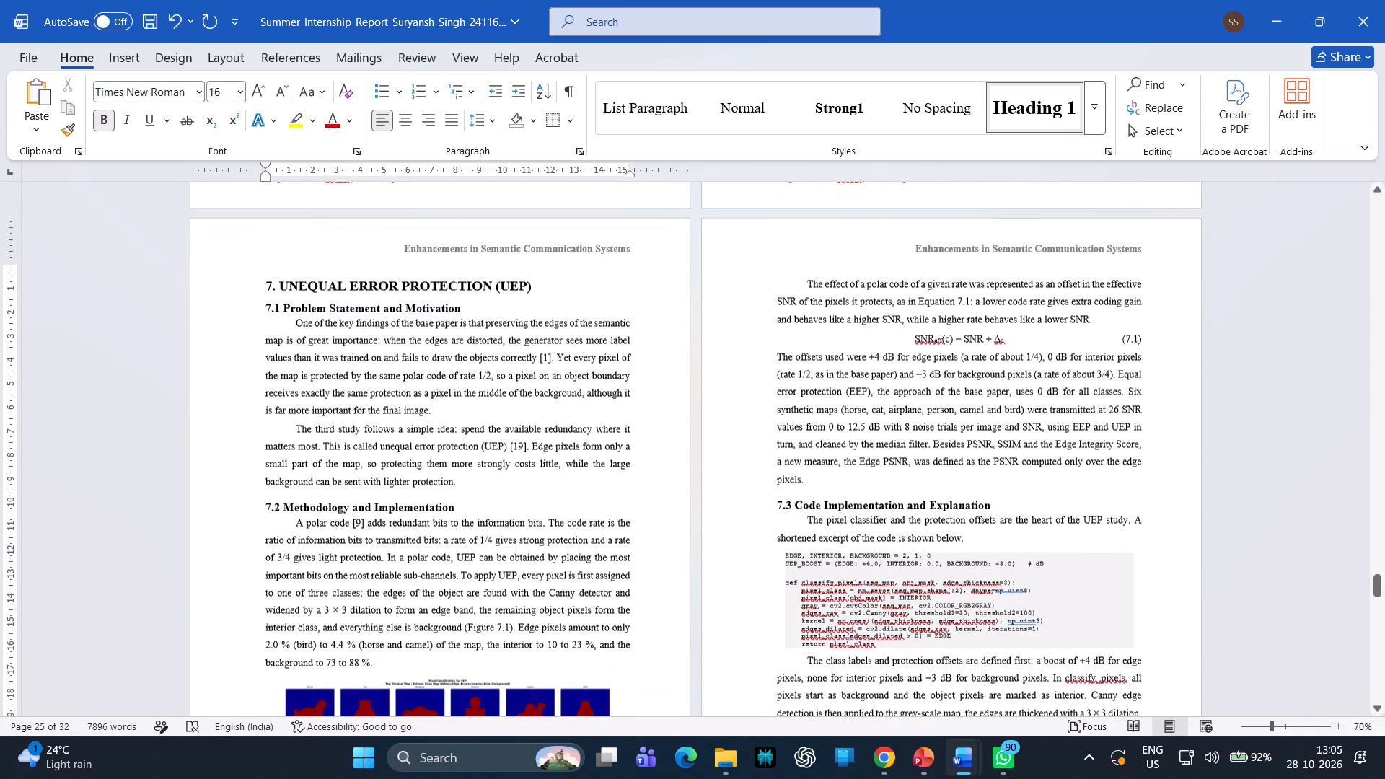
{"action": "scroll", "coordinate": [270, 413], "scroll_direction": "down", "scroll_amount": 2}
{"action": "scroll", "coordinate": [270, 413], "scroll_direction": "up", "scroll_amount": 1}
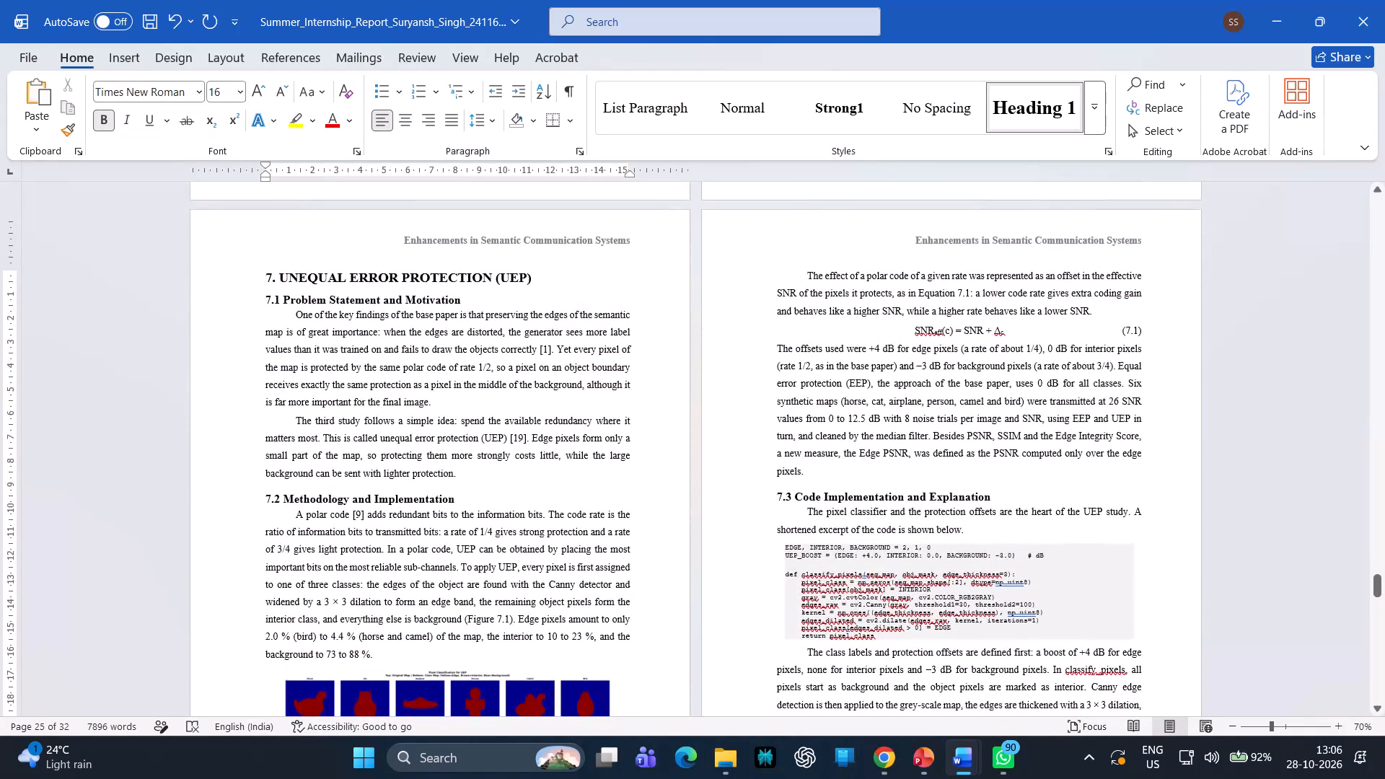
{"action": "scroll", "coordinate": [270, 413], "scroll_direction": "down", "scroll_amount": 3}
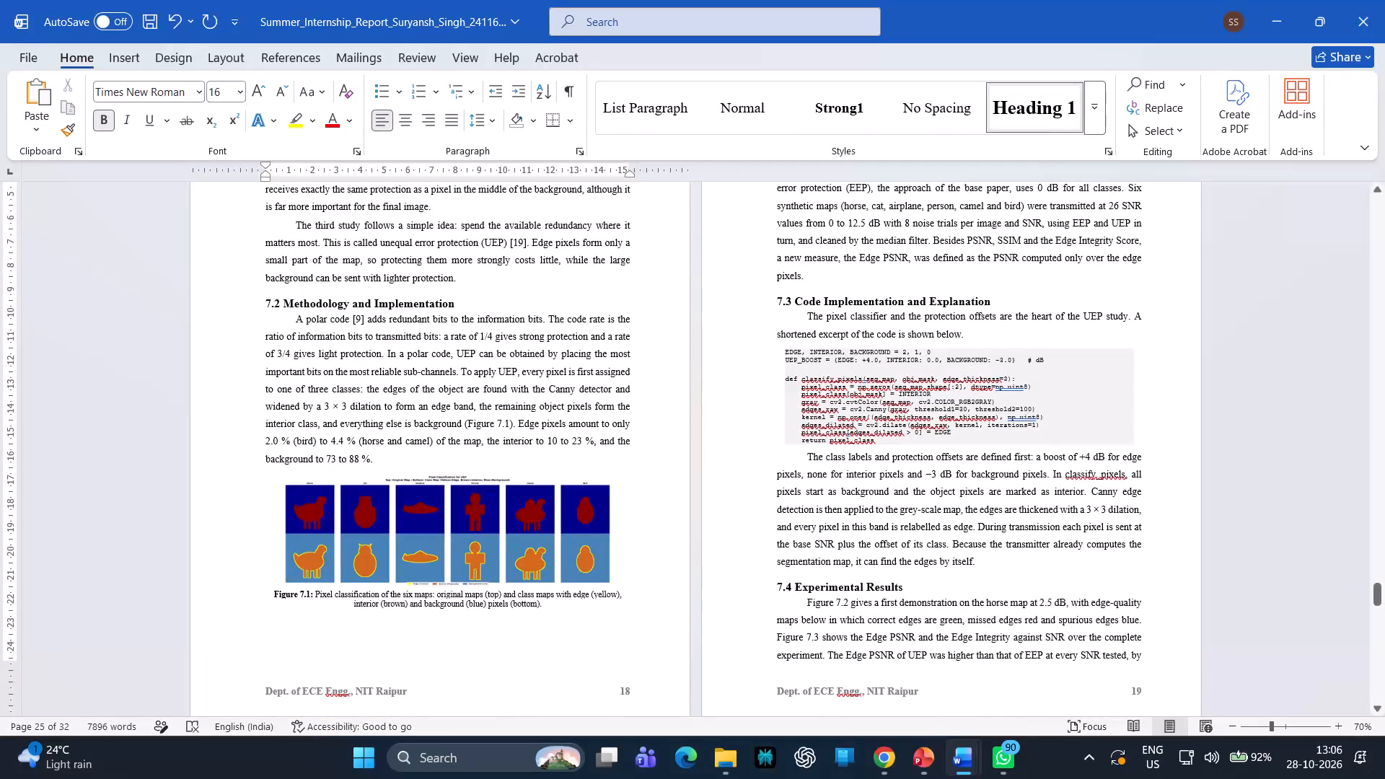
{"action": "scroll", "coordinate": [270, 413], "scroll_direction": "down", "scroll_amount": 1}
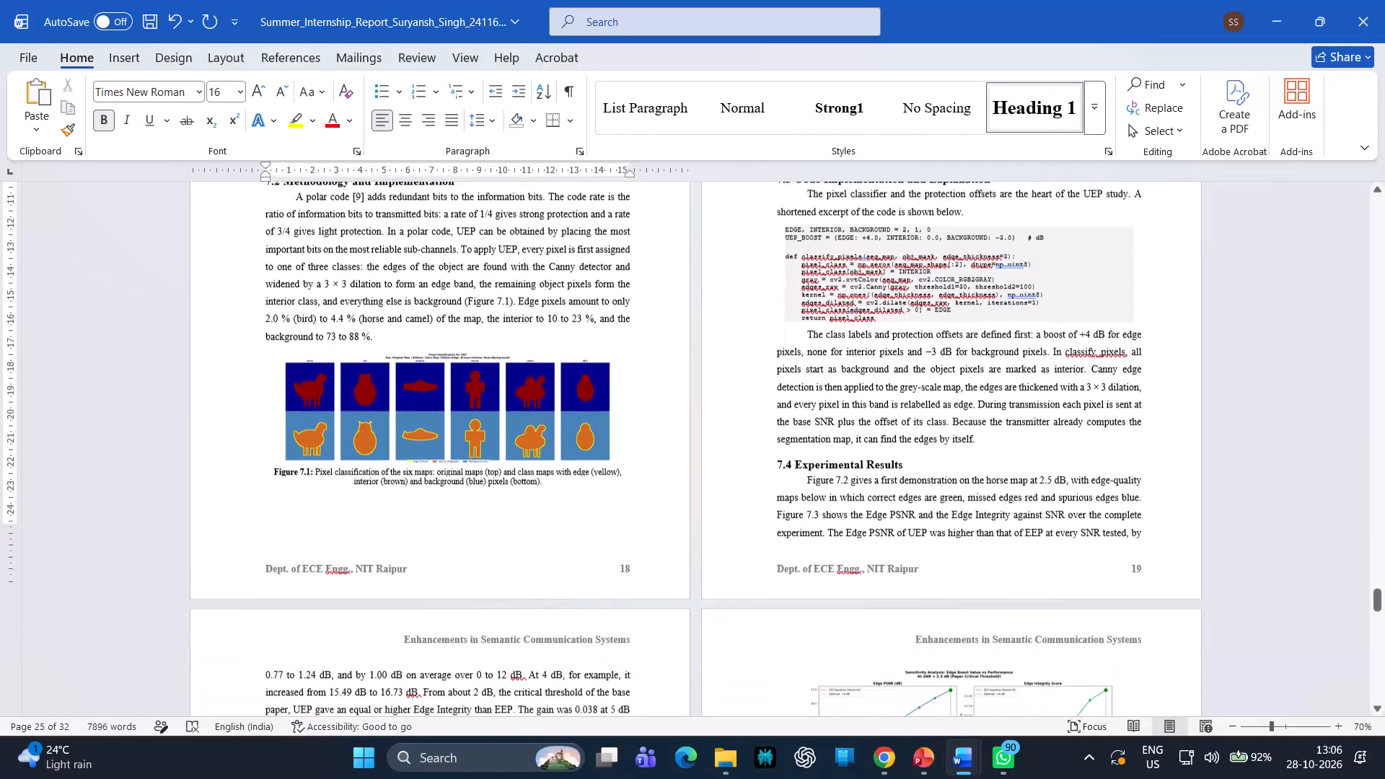
{"action": "scroll", "coordinate": [270, 413], "scroll_direction": "down", "scroll_amount": 4}
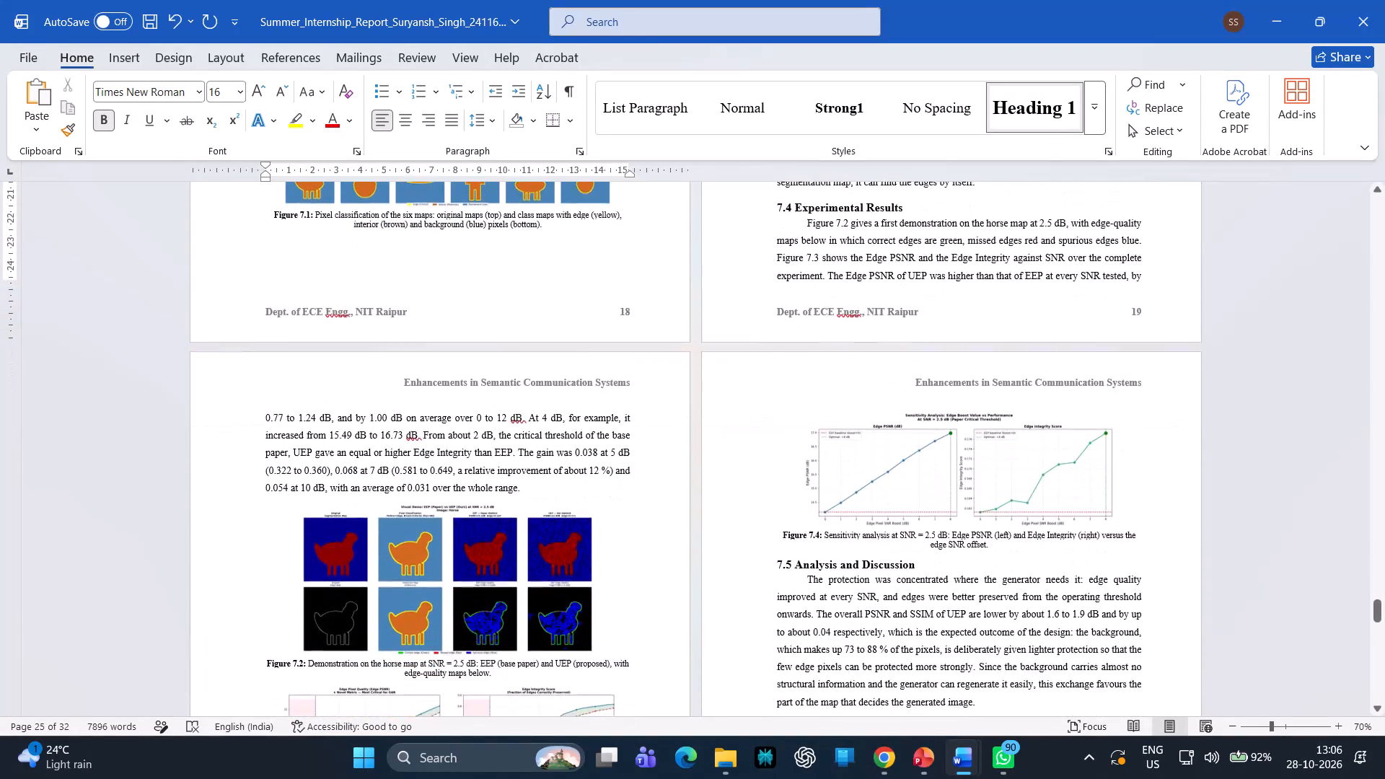
{"action": "scroll", "coordinate": [270, 413], "scroll_direction": "down", "scroll_amount": 4}
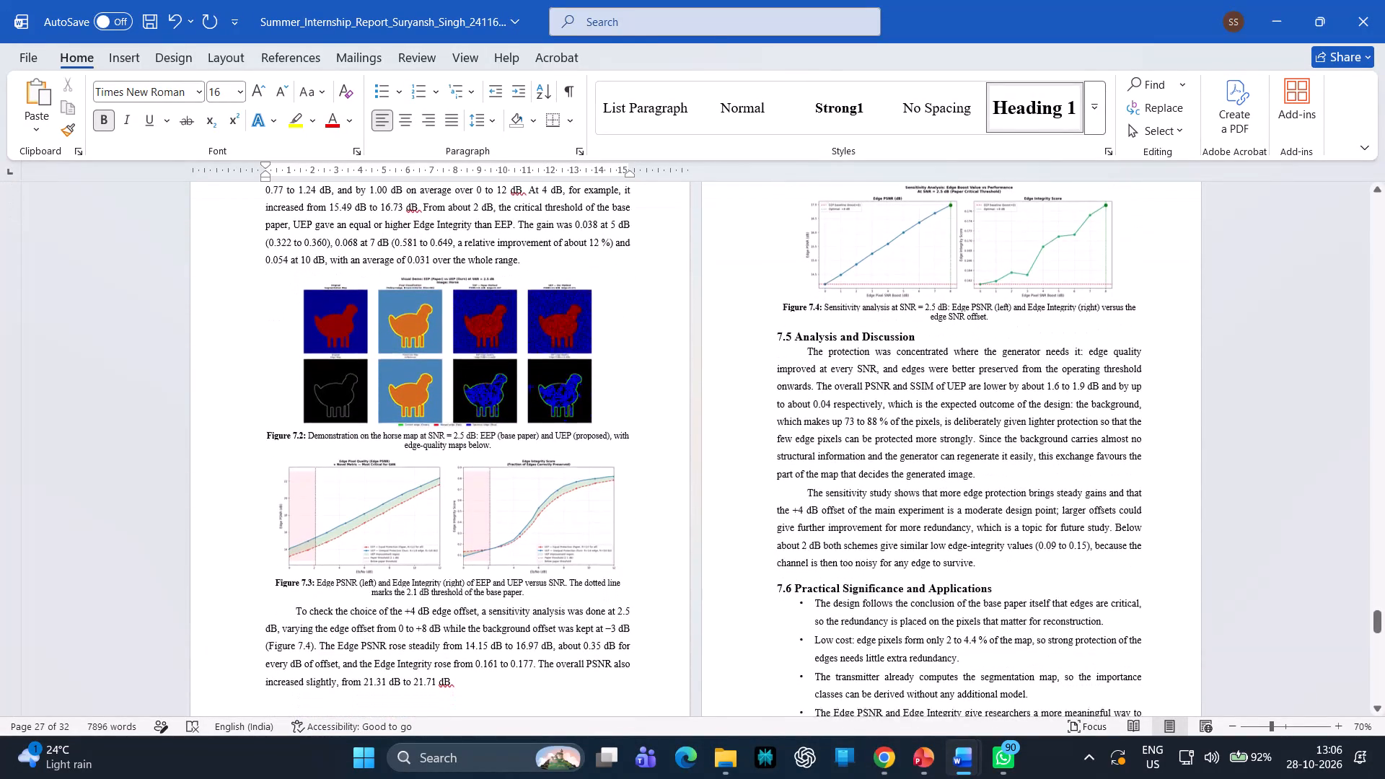
{"action": "scroll", "coordinate": [270, 413], "scroll_direction": "down", "scroll_amount": 2}
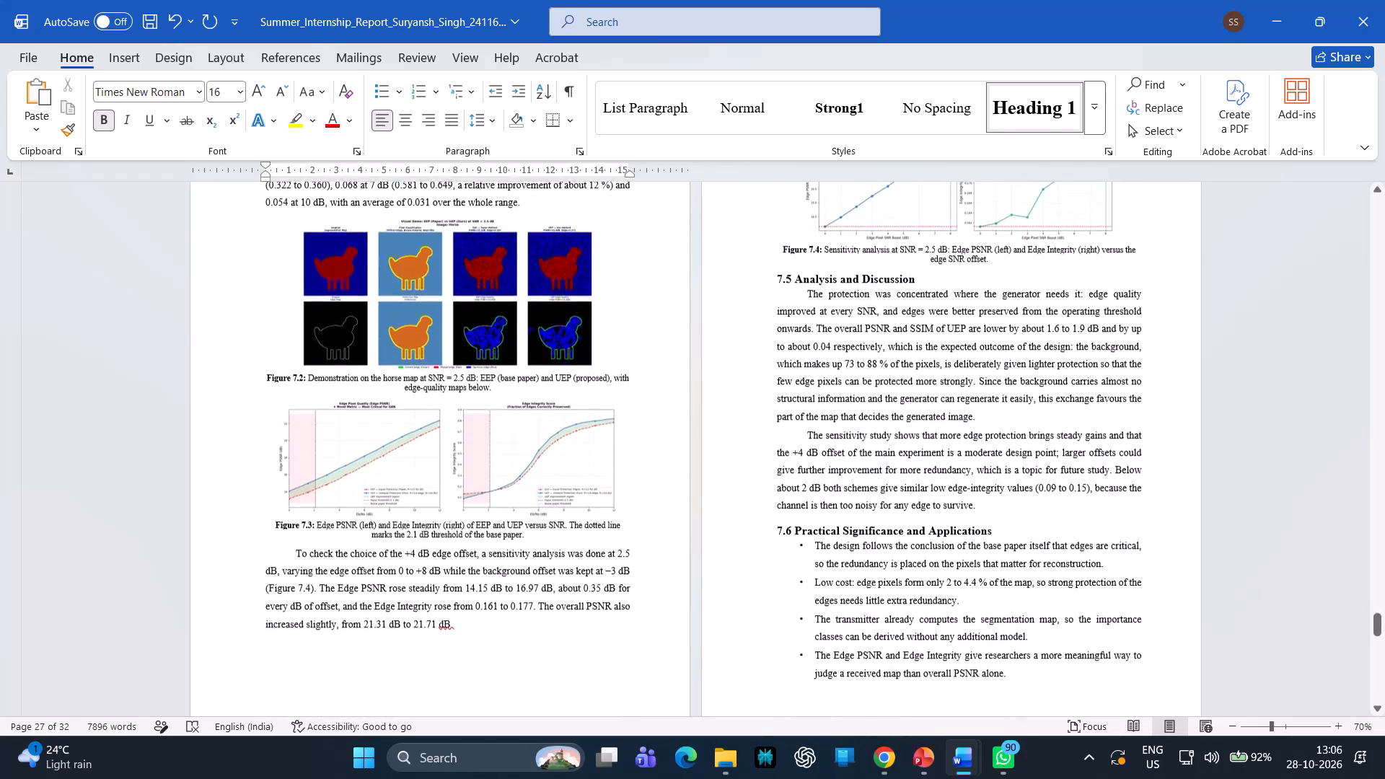
{"action": "scroll", "coordinate": [270, 413], "scroll_direction": "down", "scroll_amount": 1}
{"action": "scroll", "coordinate": [270, 413], "scroll_direction": "up", "scroll_amount": 2}
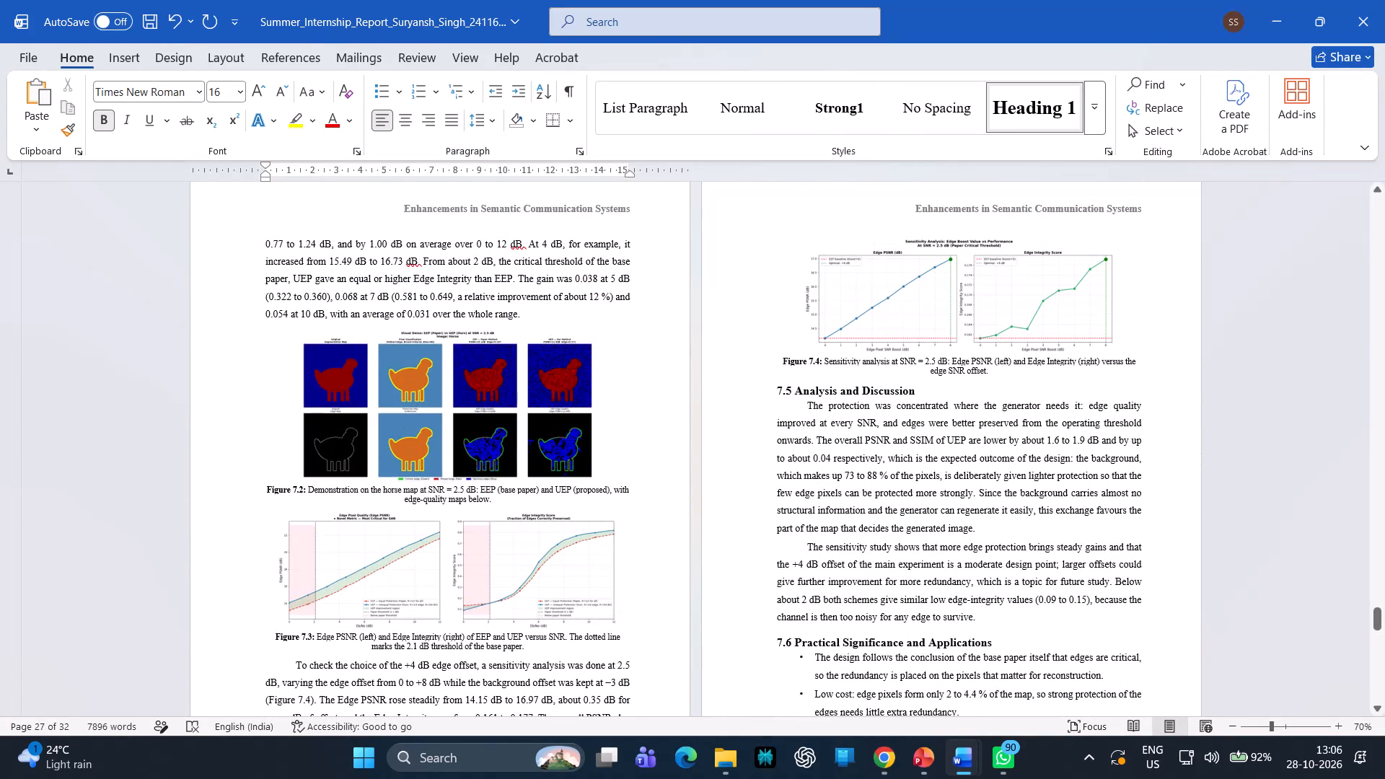
Enlarge the Figure 7.2 horse map grid on page 20 proportionally to about 85% of the text width.
{"action": "left_click", "coordinate": [408, 410]}
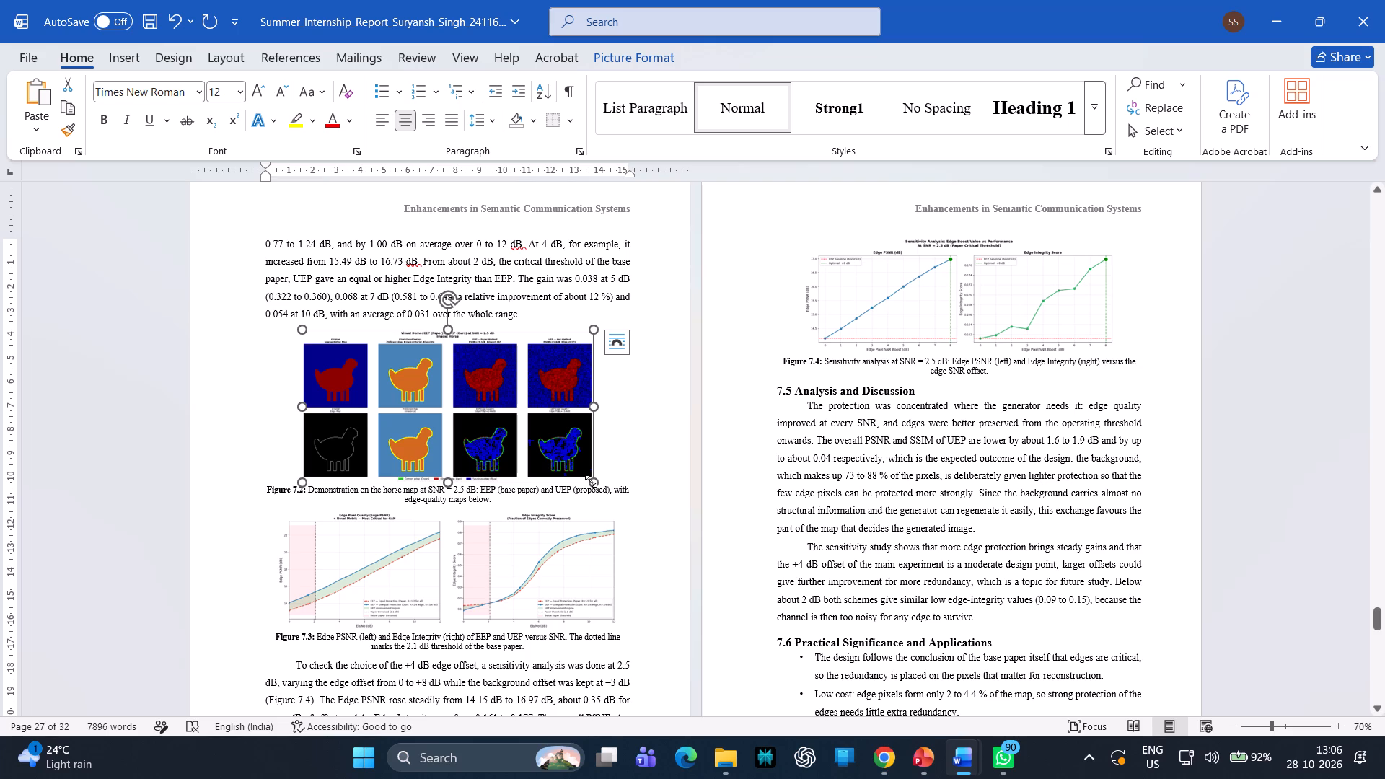
{"action": "left_click_drag", "start_coordinate": [593, 481], "coordinate": [612, 489]}
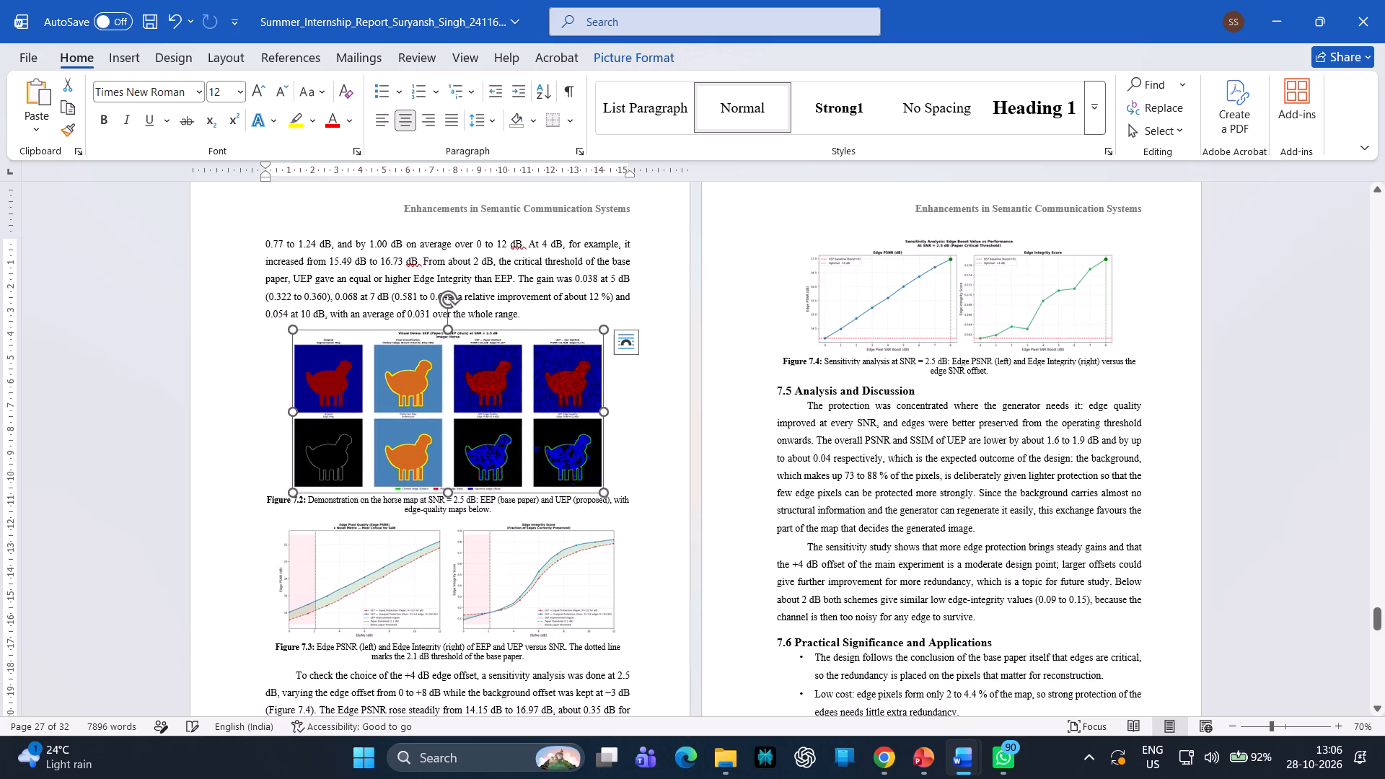
{"action": "left_click", "coordinate": [1203, 422]}
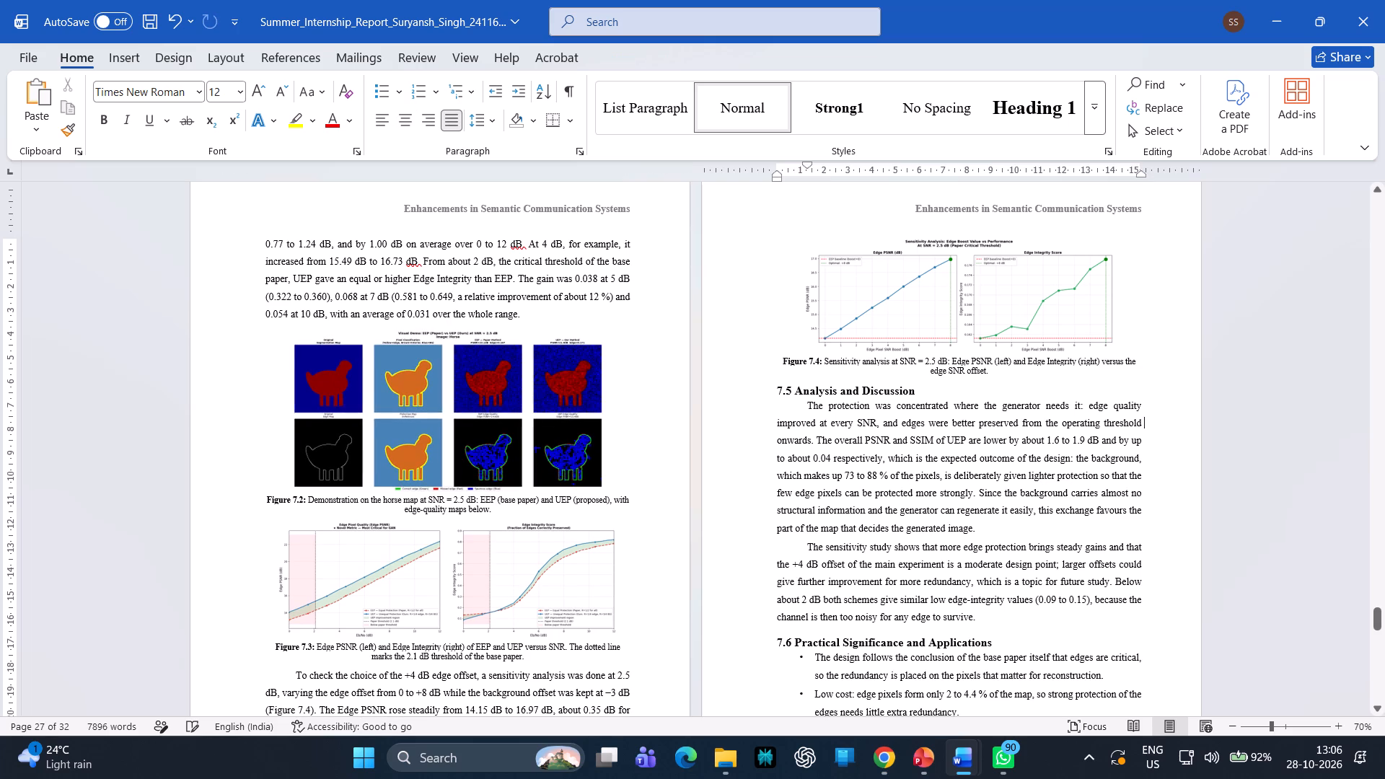
Enlarge the Figure 7.3 EEP and UEP plots on page 20 proportionally until they are slightly wider than the text column.
{"action": "scroll", "coordinate": [683, 433], "scroll_direction": "down", "scroll_amount": 1}
{"action": "left_click", "coordinate": [543, 407]}
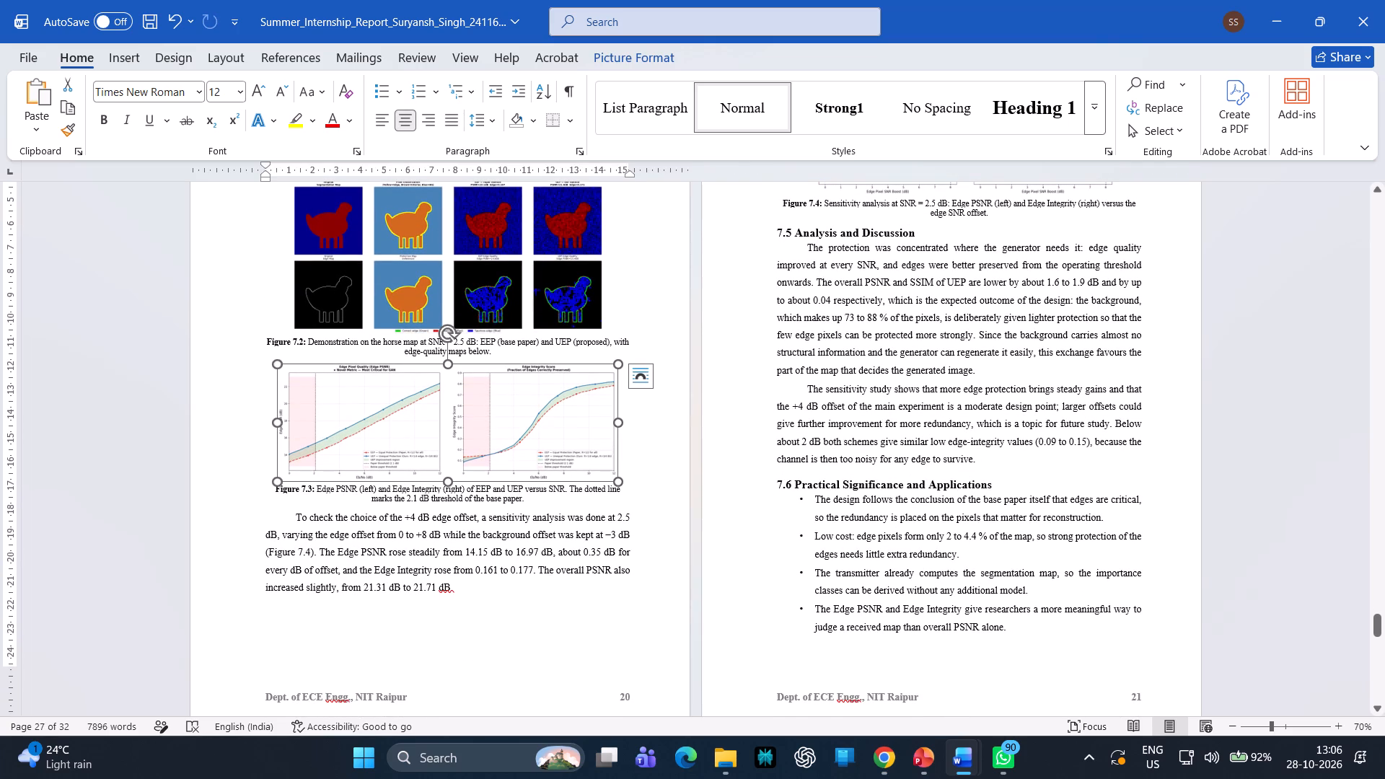
{"action": "left_click_drag", "start_coordinate": [619, 480], "coordinate": [651, 495]}
{"action": "left_click", "coordinate": [1295, 374]}
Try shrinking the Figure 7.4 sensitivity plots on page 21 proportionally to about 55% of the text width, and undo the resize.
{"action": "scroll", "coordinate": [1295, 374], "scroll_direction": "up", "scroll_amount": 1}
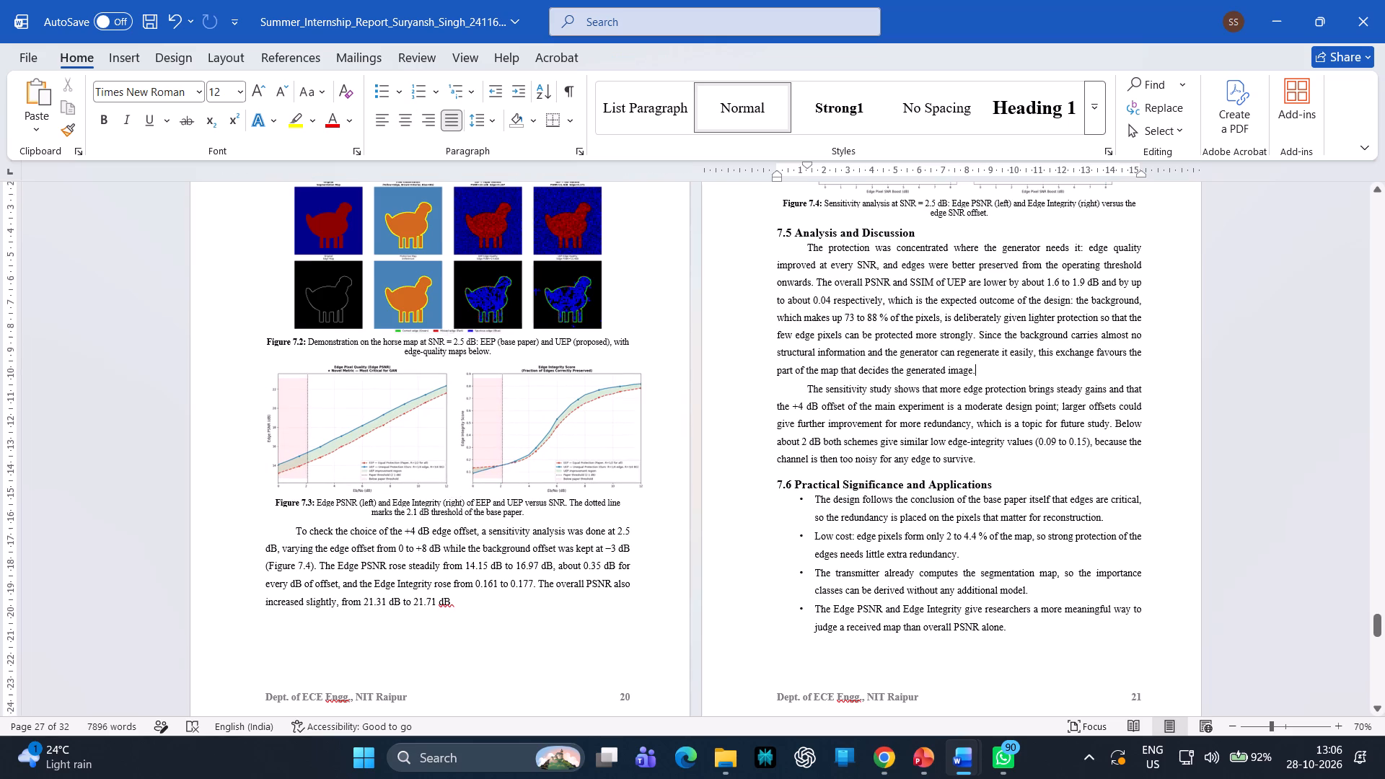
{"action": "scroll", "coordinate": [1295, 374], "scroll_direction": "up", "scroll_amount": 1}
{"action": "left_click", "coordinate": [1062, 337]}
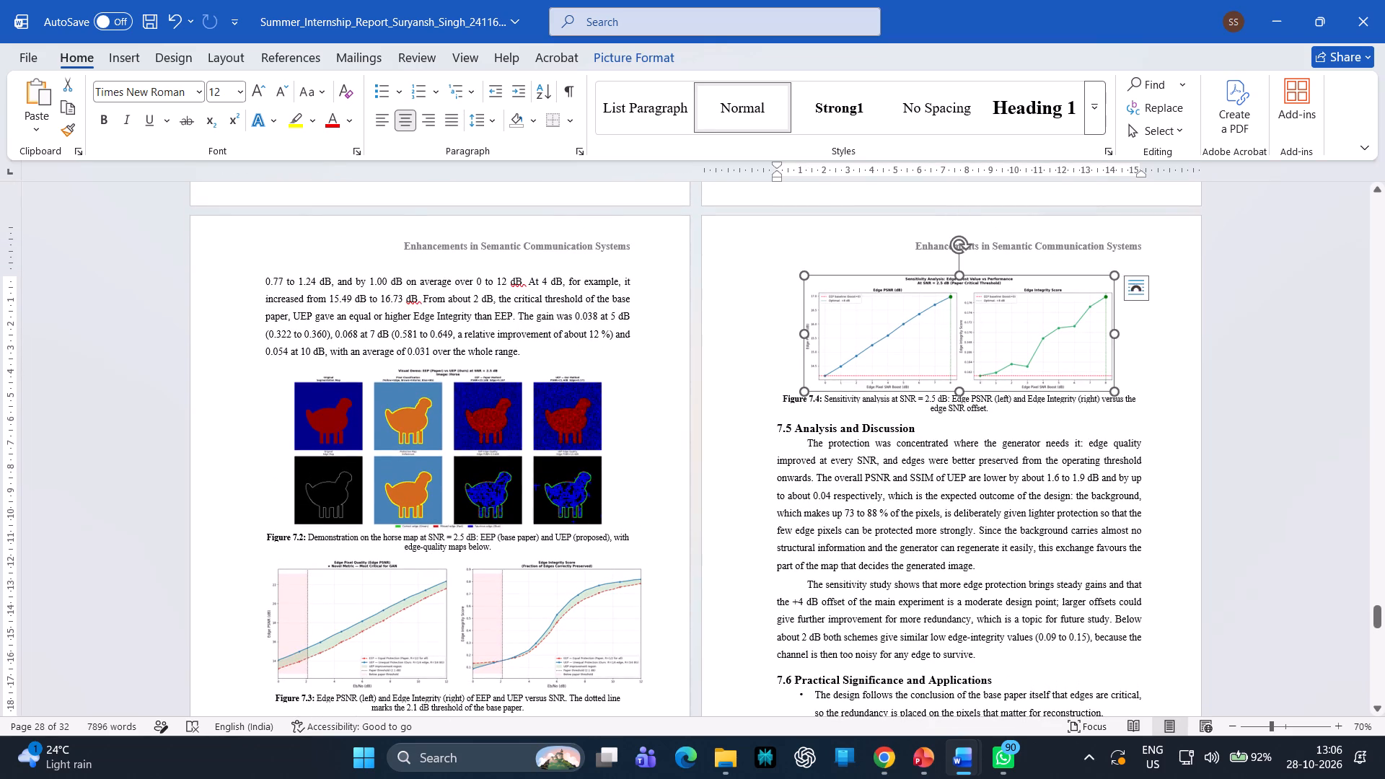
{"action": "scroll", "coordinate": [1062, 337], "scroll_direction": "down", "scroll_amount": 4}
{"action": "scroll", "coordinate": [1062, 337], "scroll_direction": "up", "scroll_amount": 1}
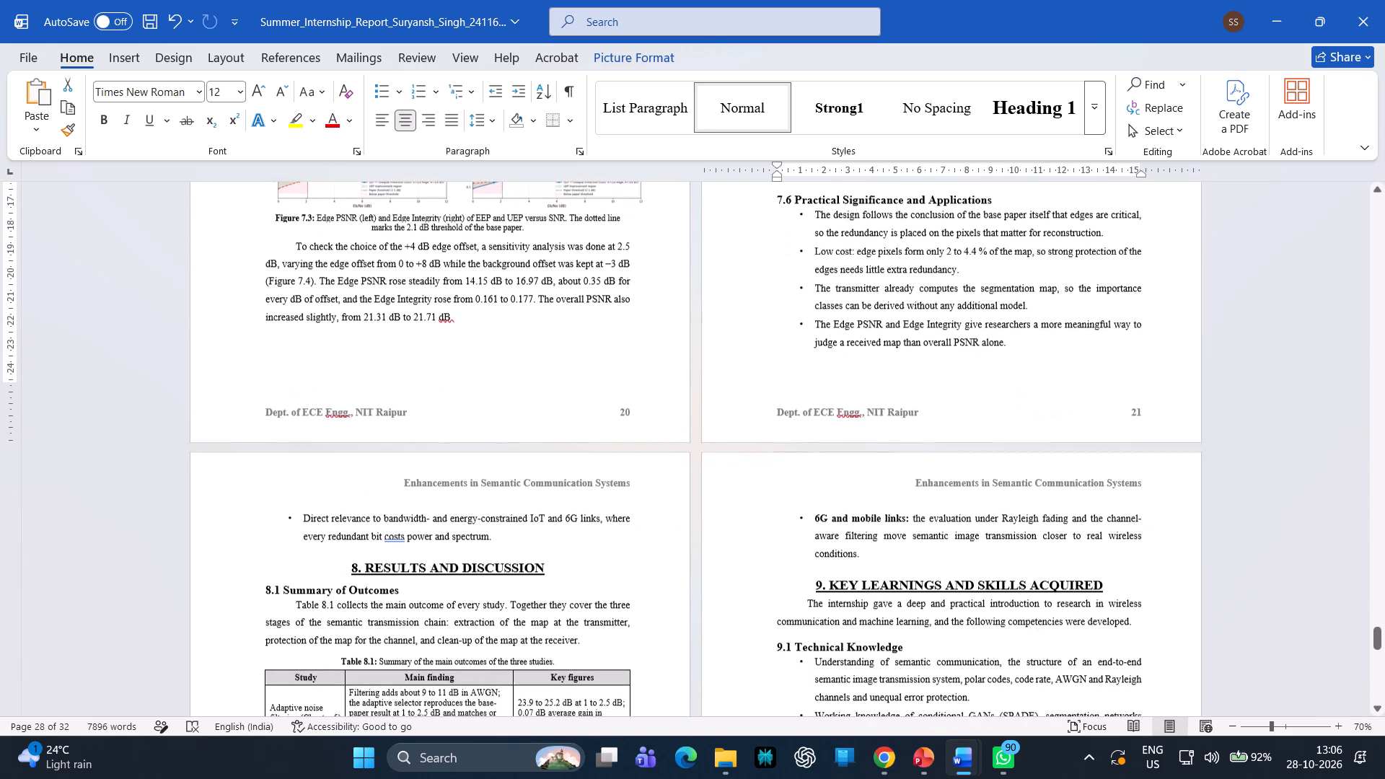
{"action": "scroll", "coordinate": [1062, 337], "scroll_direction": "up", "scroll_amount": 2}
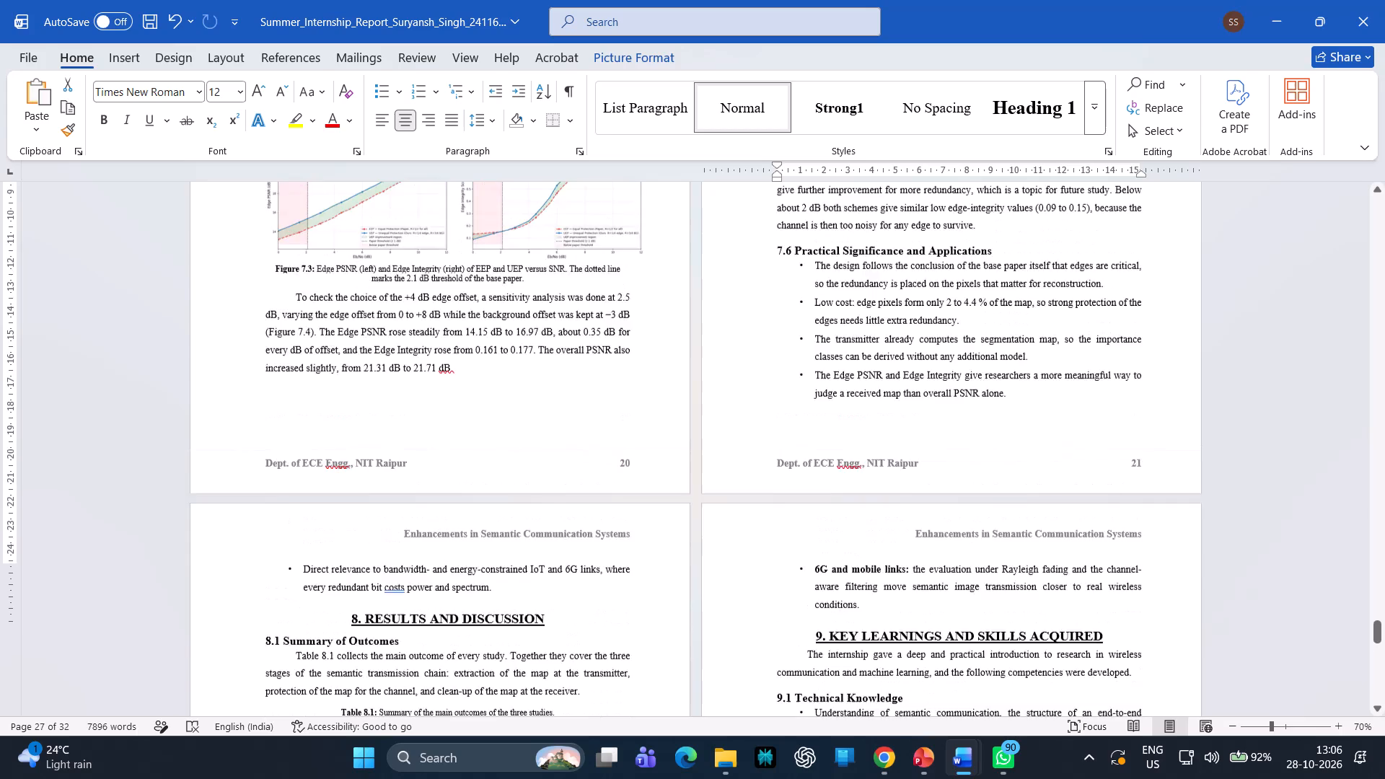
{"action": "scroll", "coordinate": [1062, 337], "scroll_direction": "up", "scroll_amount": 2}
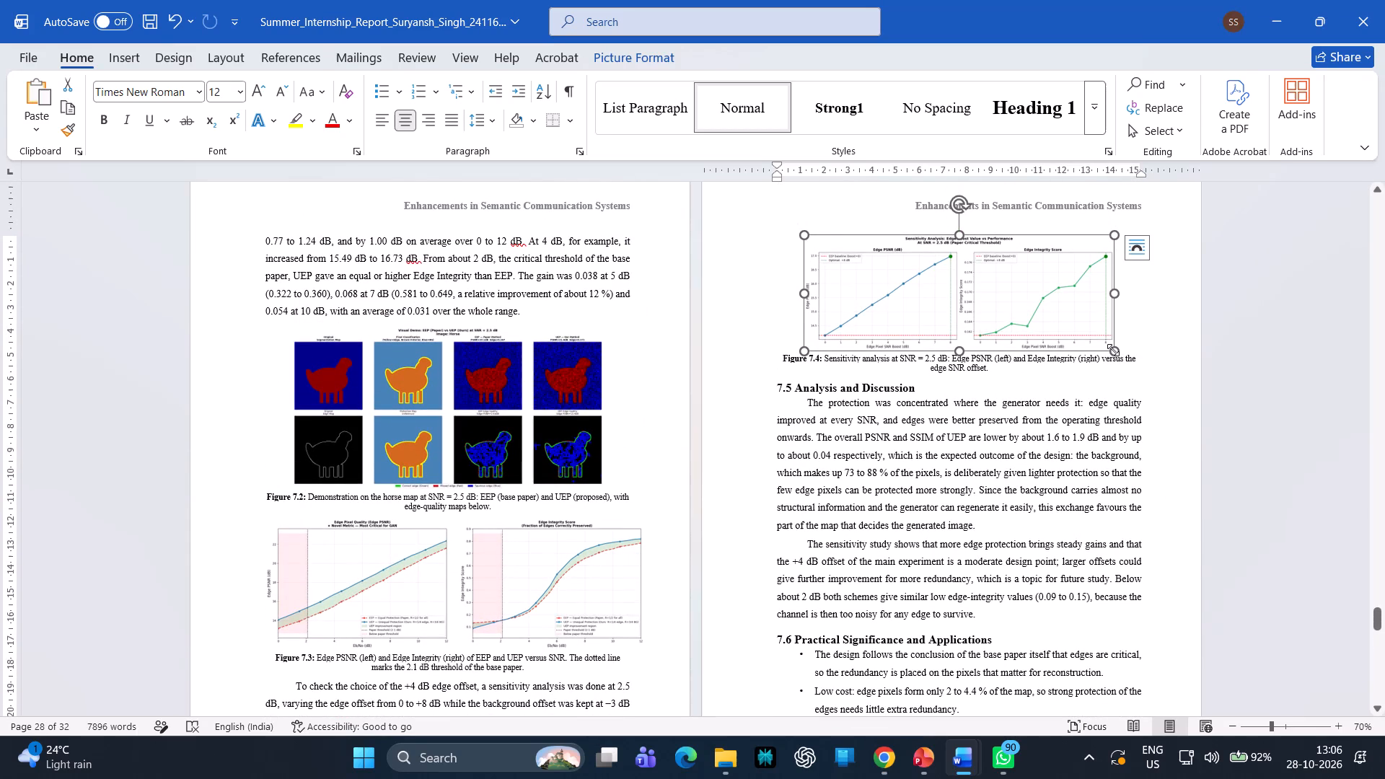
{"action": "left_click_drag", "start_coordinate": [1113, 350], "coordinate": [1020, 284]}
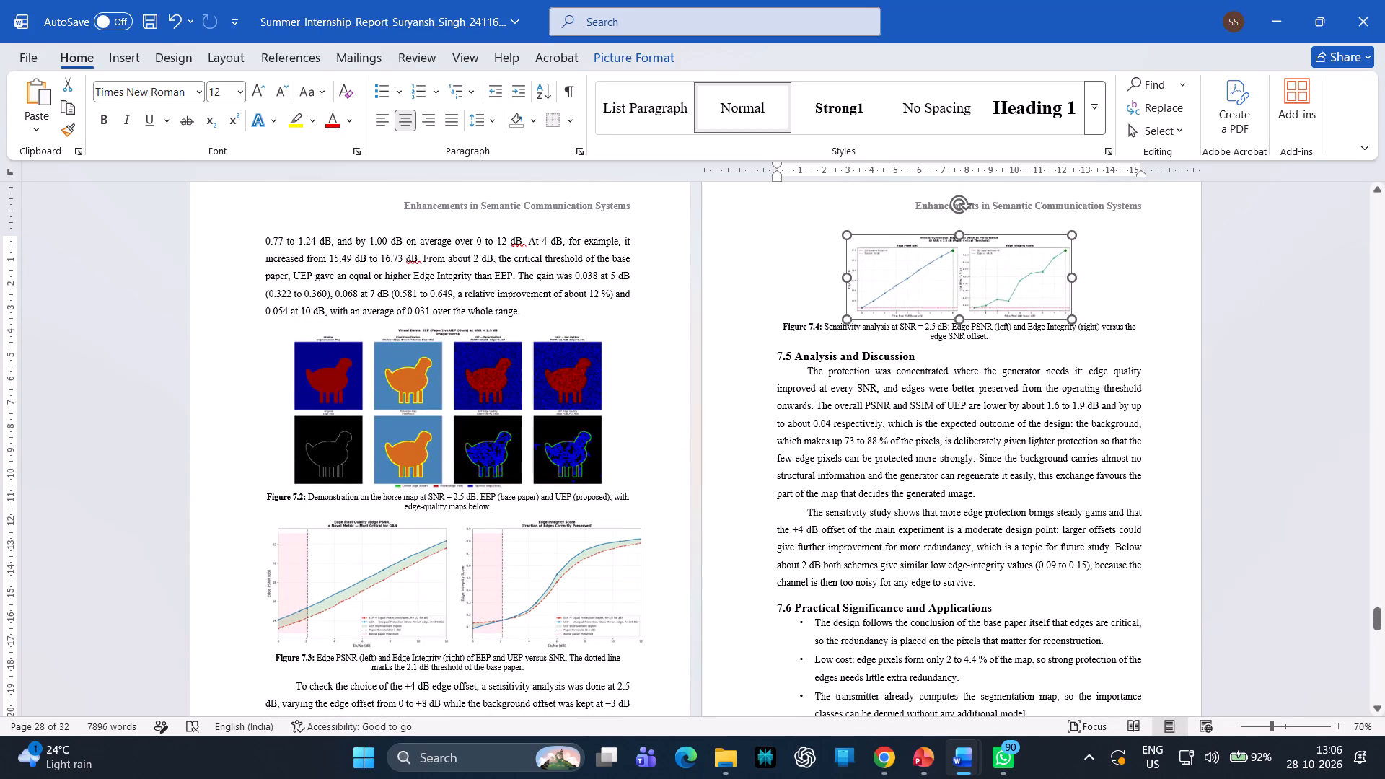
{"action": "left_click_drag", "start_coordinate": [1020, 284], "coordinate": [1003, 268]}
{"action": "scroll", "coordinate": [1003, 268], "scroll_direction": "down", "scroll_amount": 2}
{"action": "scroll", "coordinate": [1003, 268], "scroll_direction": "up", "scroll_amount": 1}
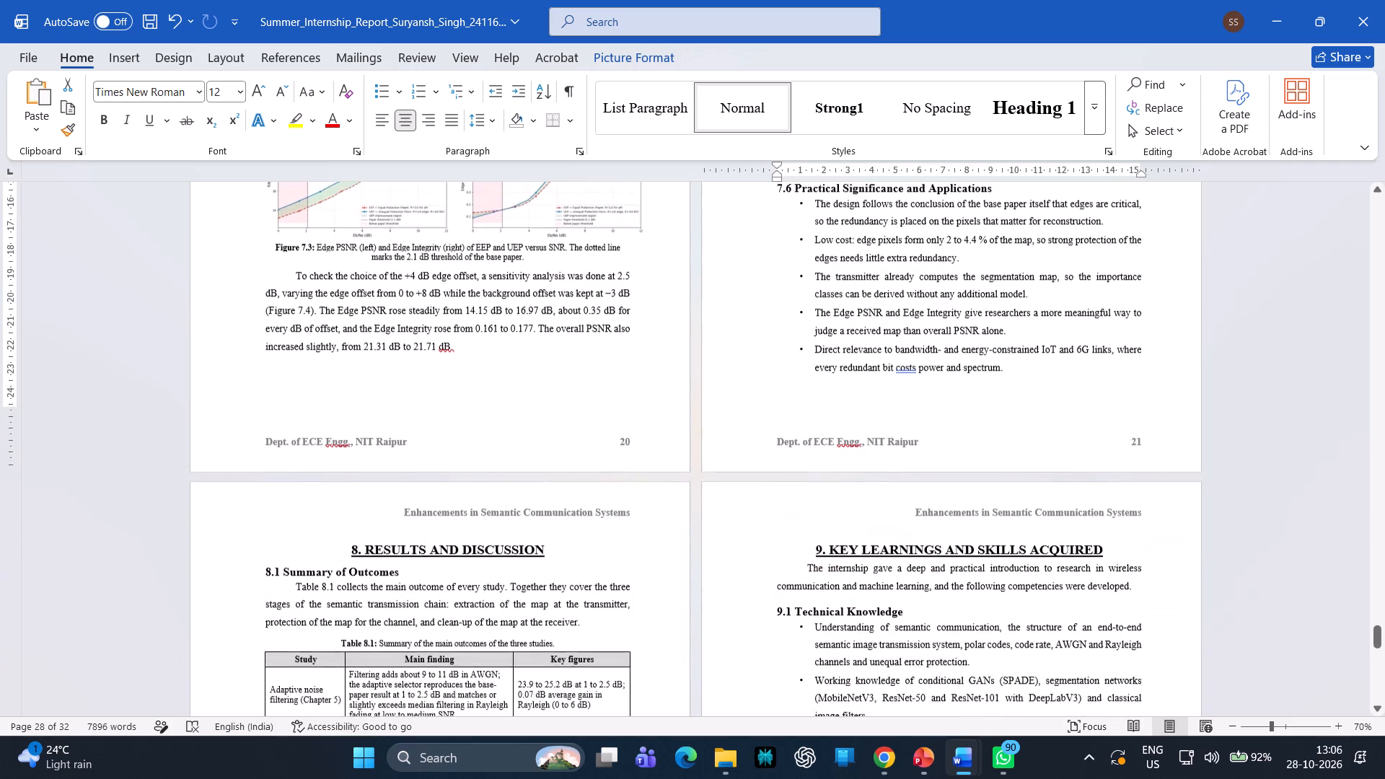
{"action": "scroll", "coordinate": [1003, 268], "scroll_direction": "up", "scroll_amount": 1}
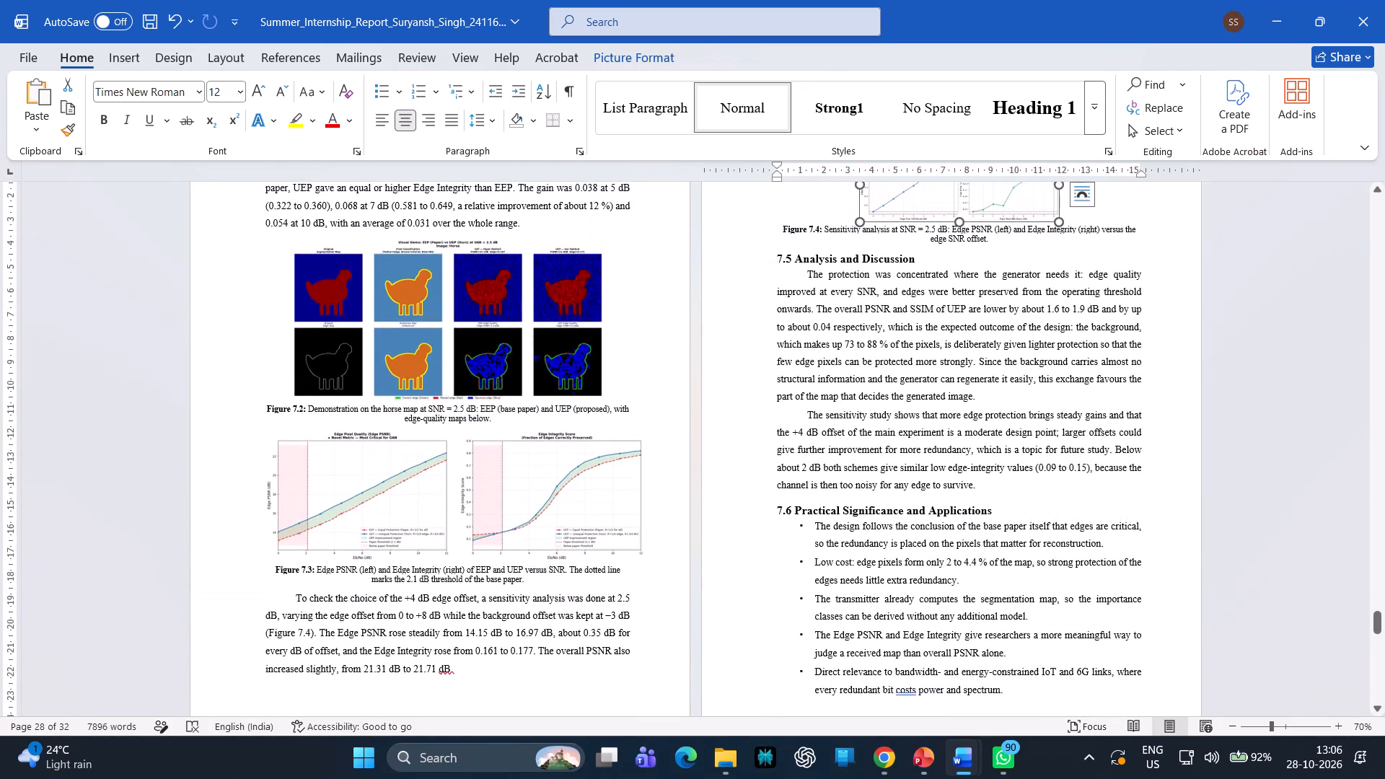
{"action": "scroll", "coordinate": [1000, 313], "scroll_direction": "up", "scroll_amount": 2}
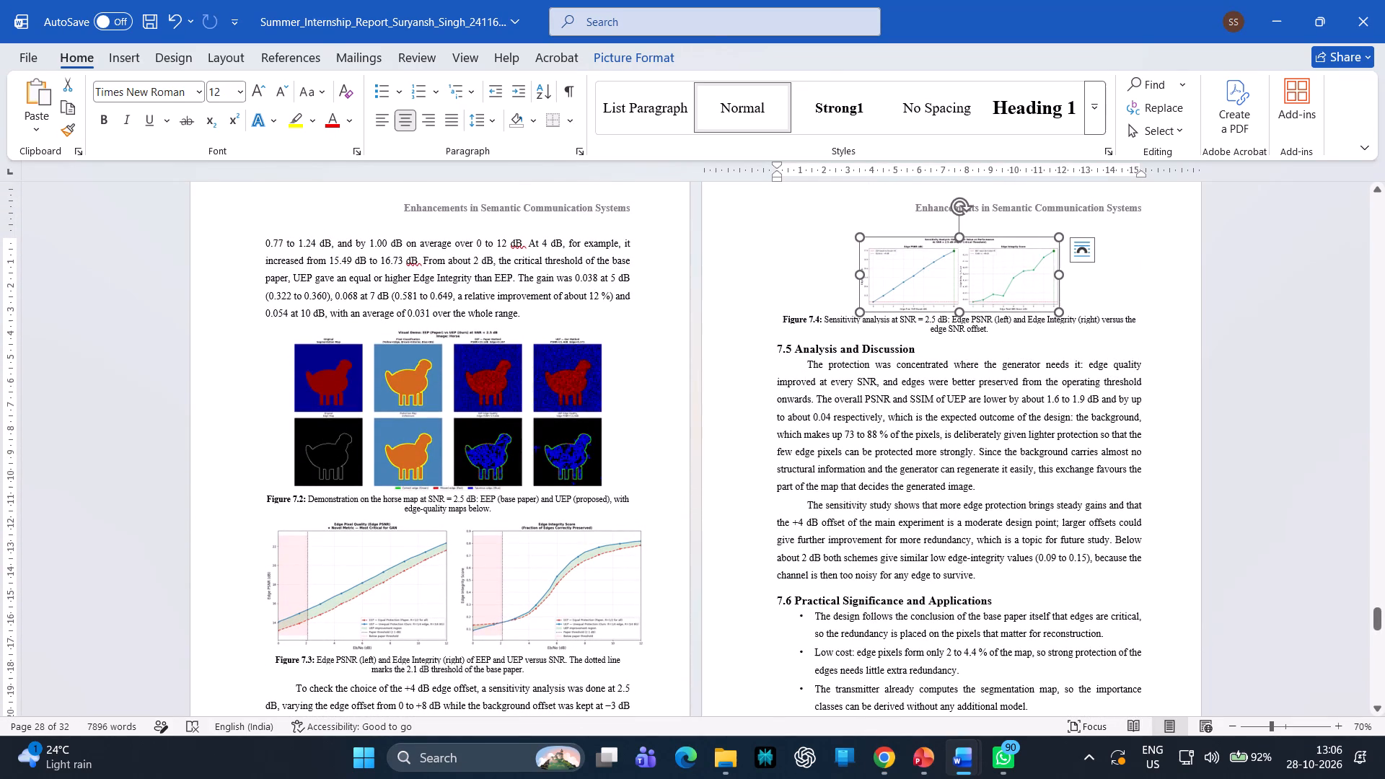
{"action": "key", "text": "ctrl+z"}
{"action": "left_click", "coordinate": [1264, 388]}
Delete the last section 7.6 bullet, "Direct relevance to bandwidth- and energy-constrained IoT and 6G links", so the chapter 8 heading starts its page.
{"action": "scroll", "coordinate": [1264, 388], "scroll_direction": "down", "scroll_amount": 1}
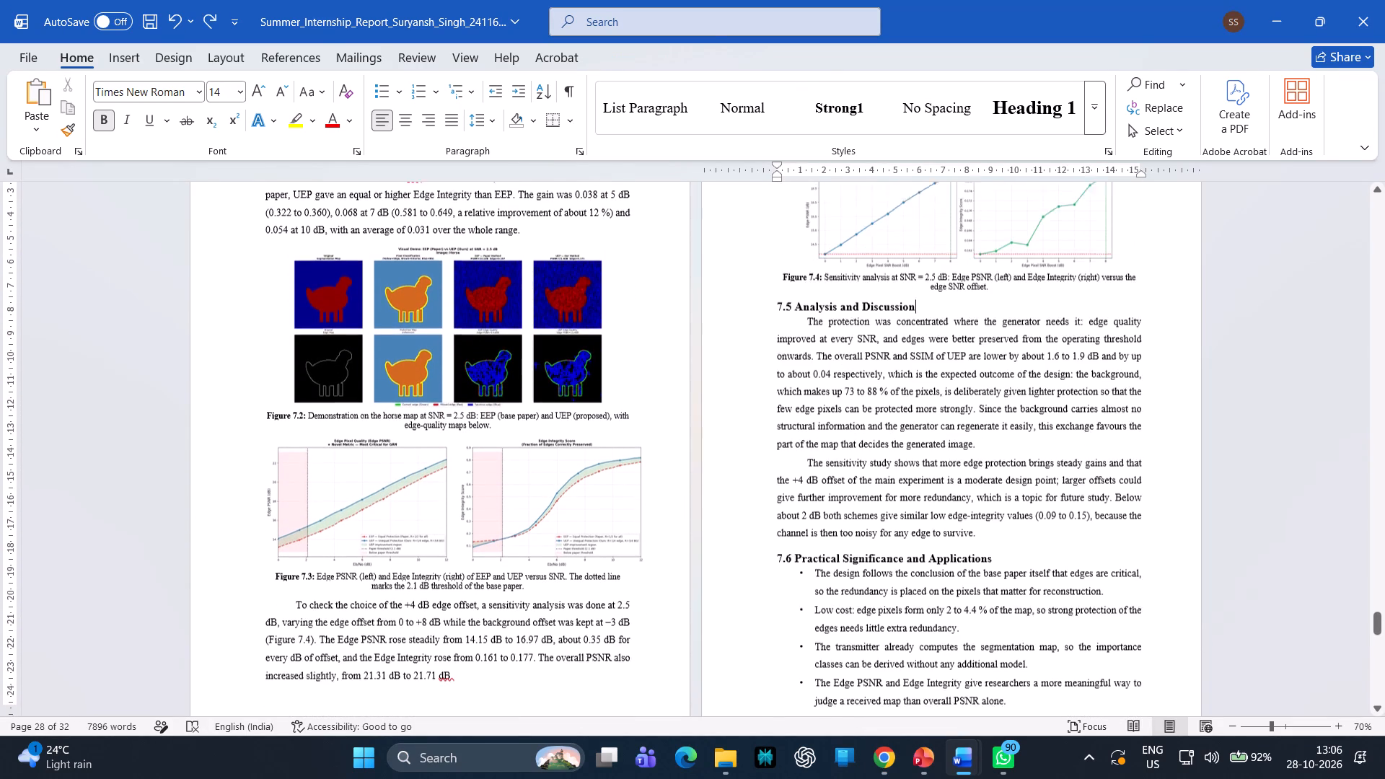
{"action": "scroll", "coordinate": [1264, 388], "scroll_direction": "down", "scroll_amount": 1}
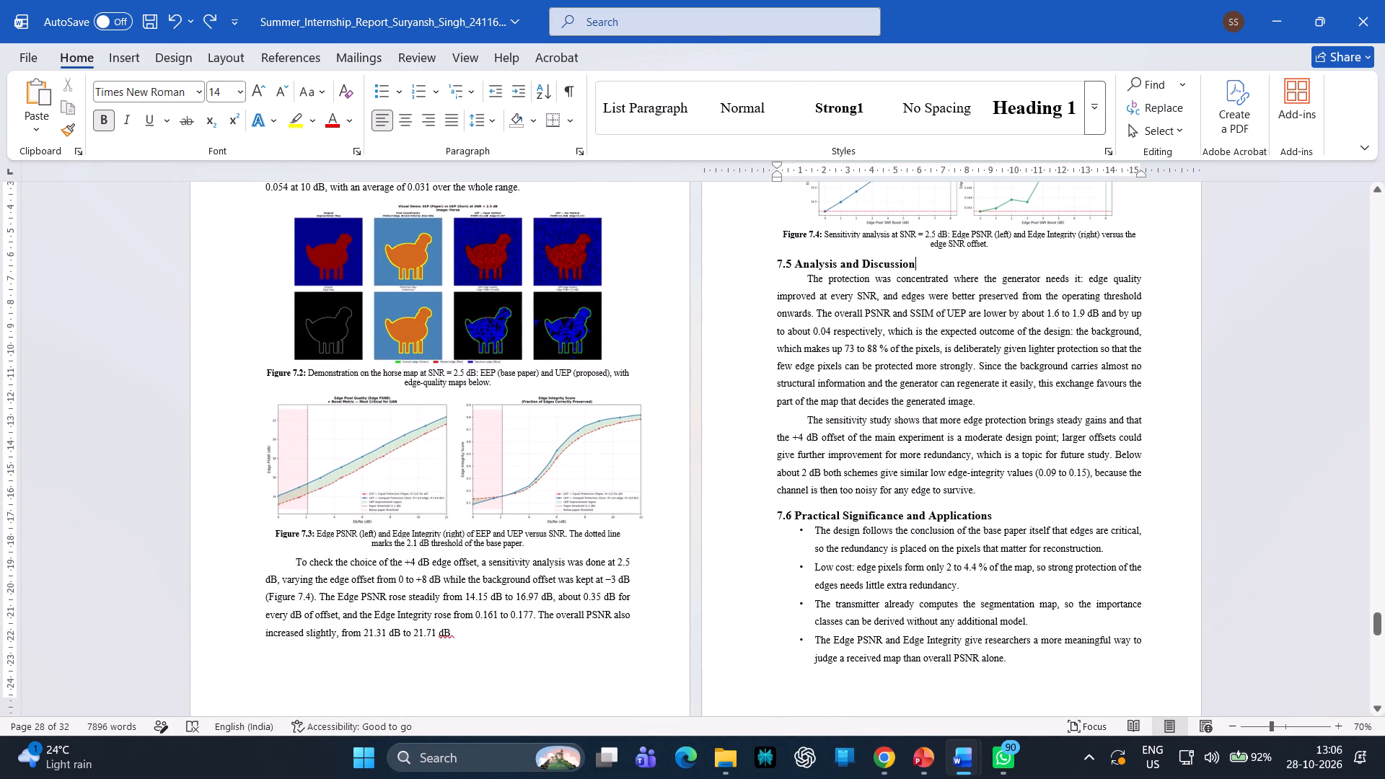
{"action": "scroll", "coordinate": [1264, 388], "scroll_direction": "down", "scroll_amount": 1}
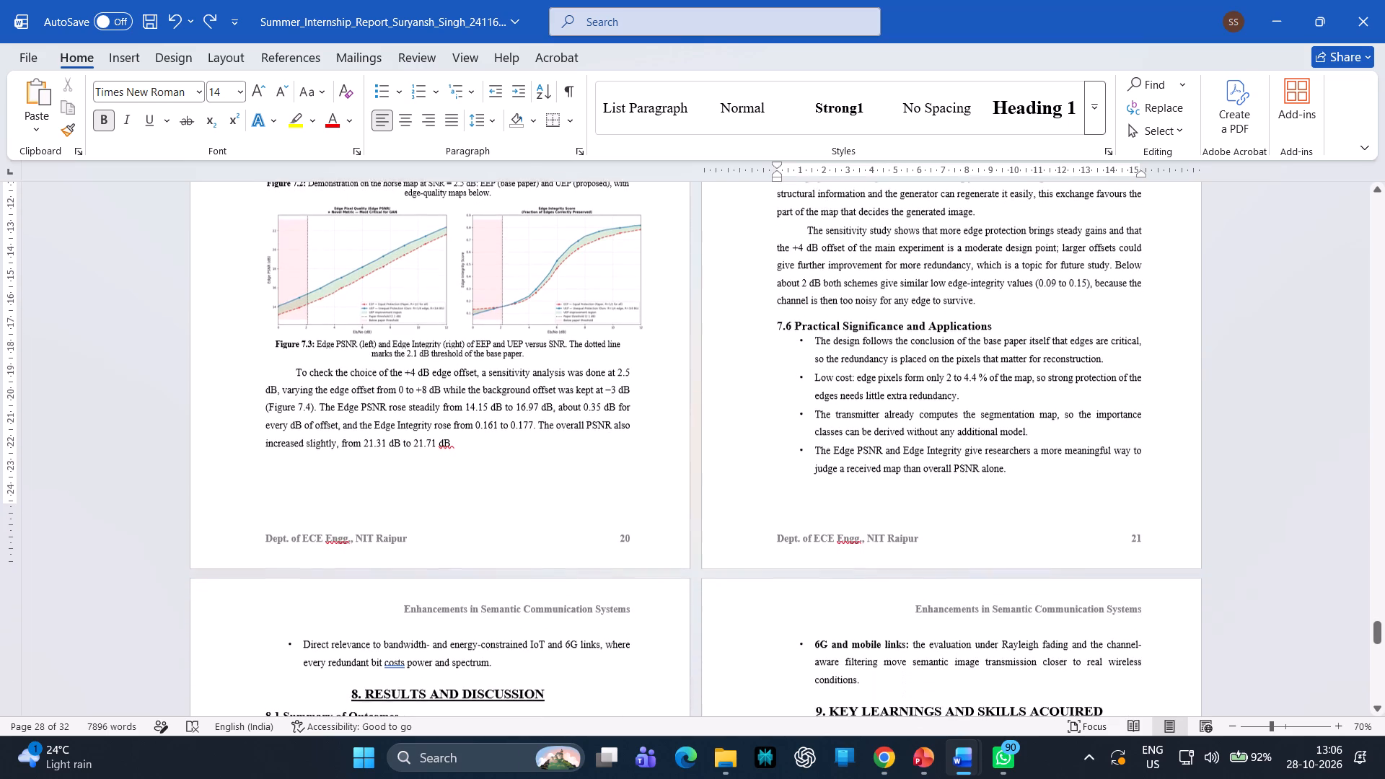
{"action": "scroll", "coordinate": [1264, 388], "scroll_direction": "down", "scroll_amount": 2}
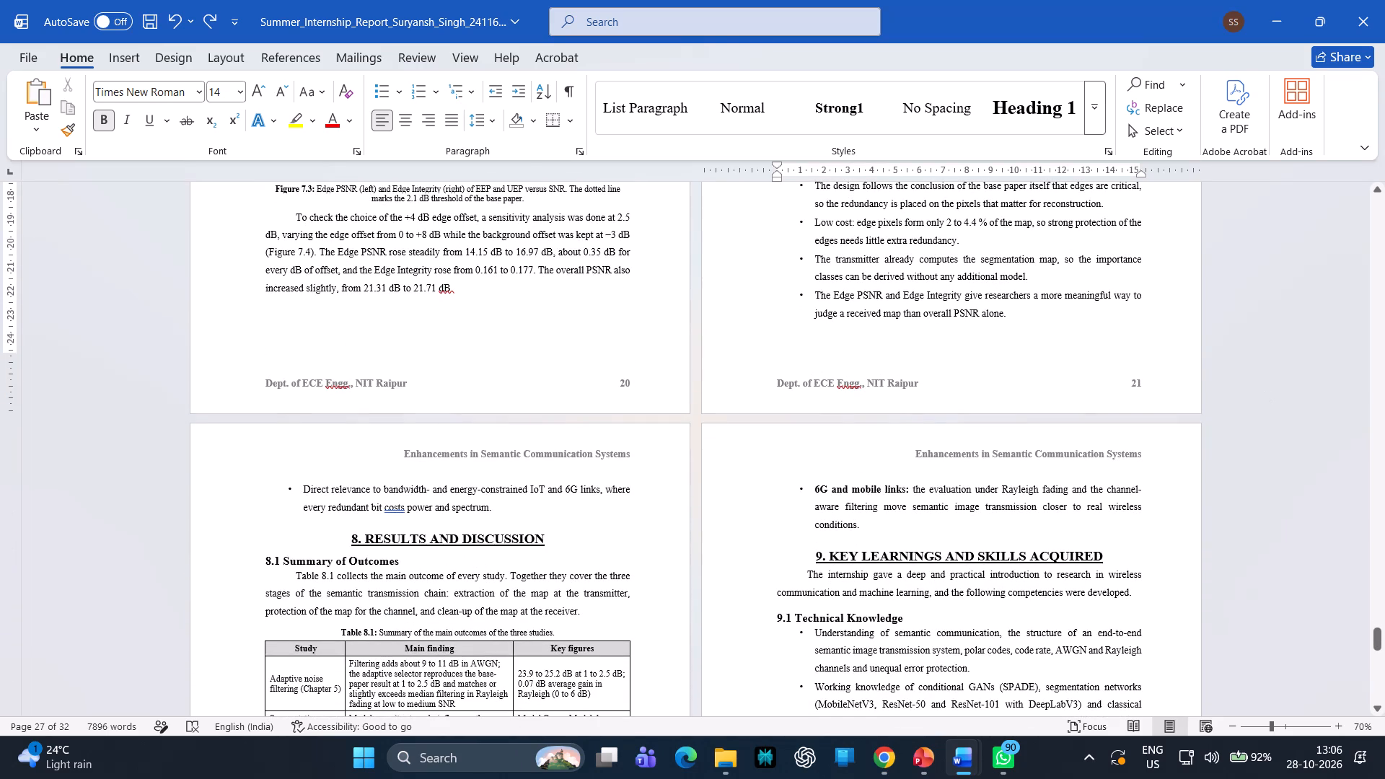
{"action": "left_click_drag", "start_coordinate": [502, 514], "coordinate": [428, 488]}
{"action": "left_click_drag", "start_coordinate": [428, 488], "coordinate": [276, 465]}
{"action": "key", "text": "BackSpace"}
{"action": "key", "text": "BackSpace"}
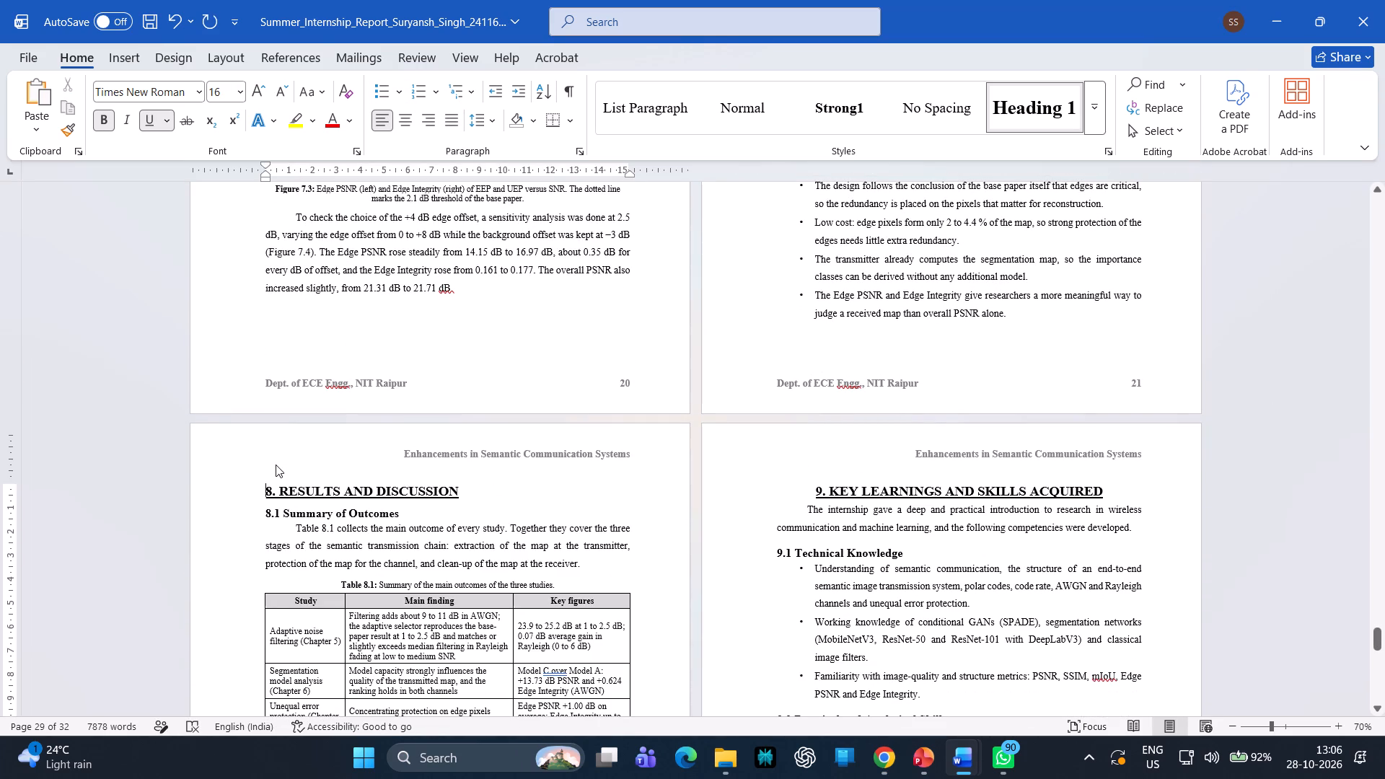
Remove the underline from the heading "8. RESULTS AND DISCUSSION".
{"action": "left_click_drag", "start_coordinate": [470, 493], "coordinate": [268, 482]}
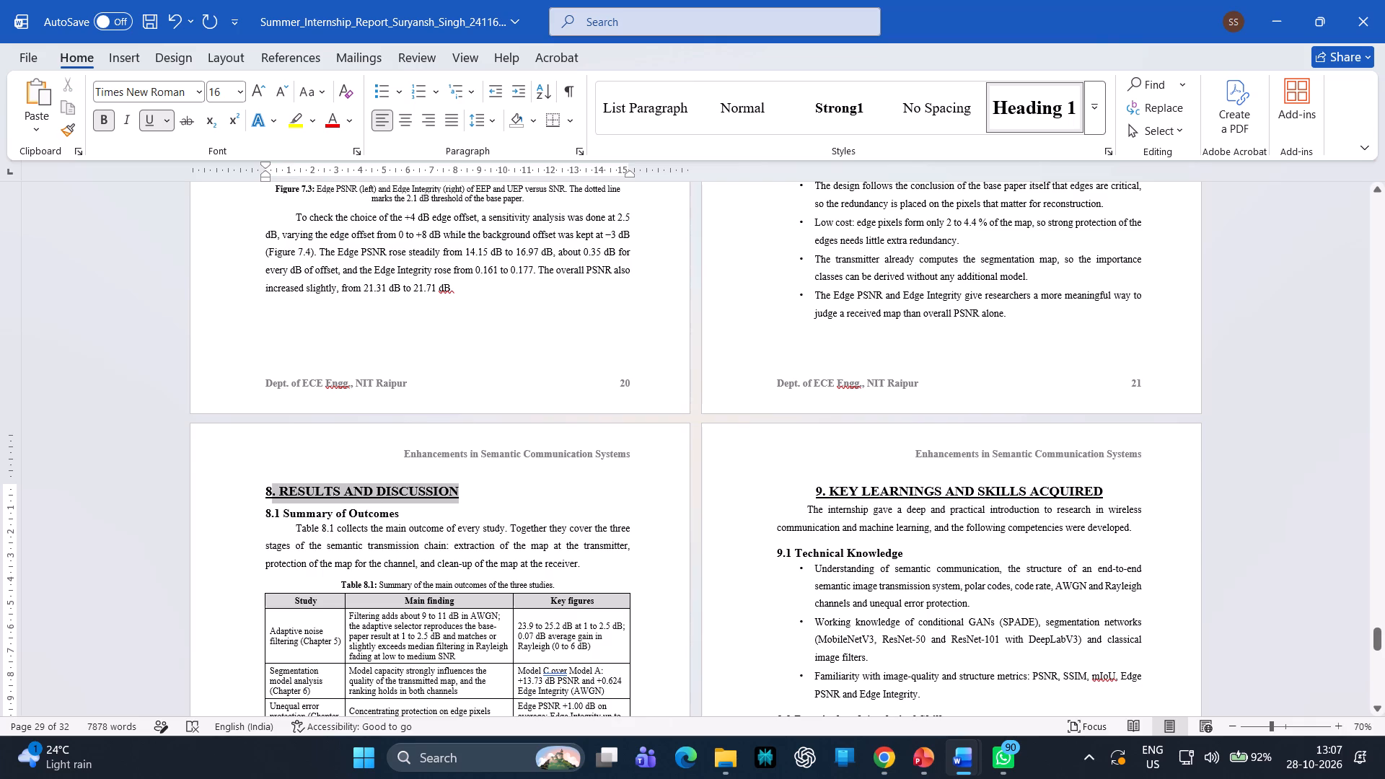
{"action": "left_click_drag", "start_coordinate": [268, 482], "coordinate": [264, 485]}
{"action": "left_click", "coordinate": [322, 453]}
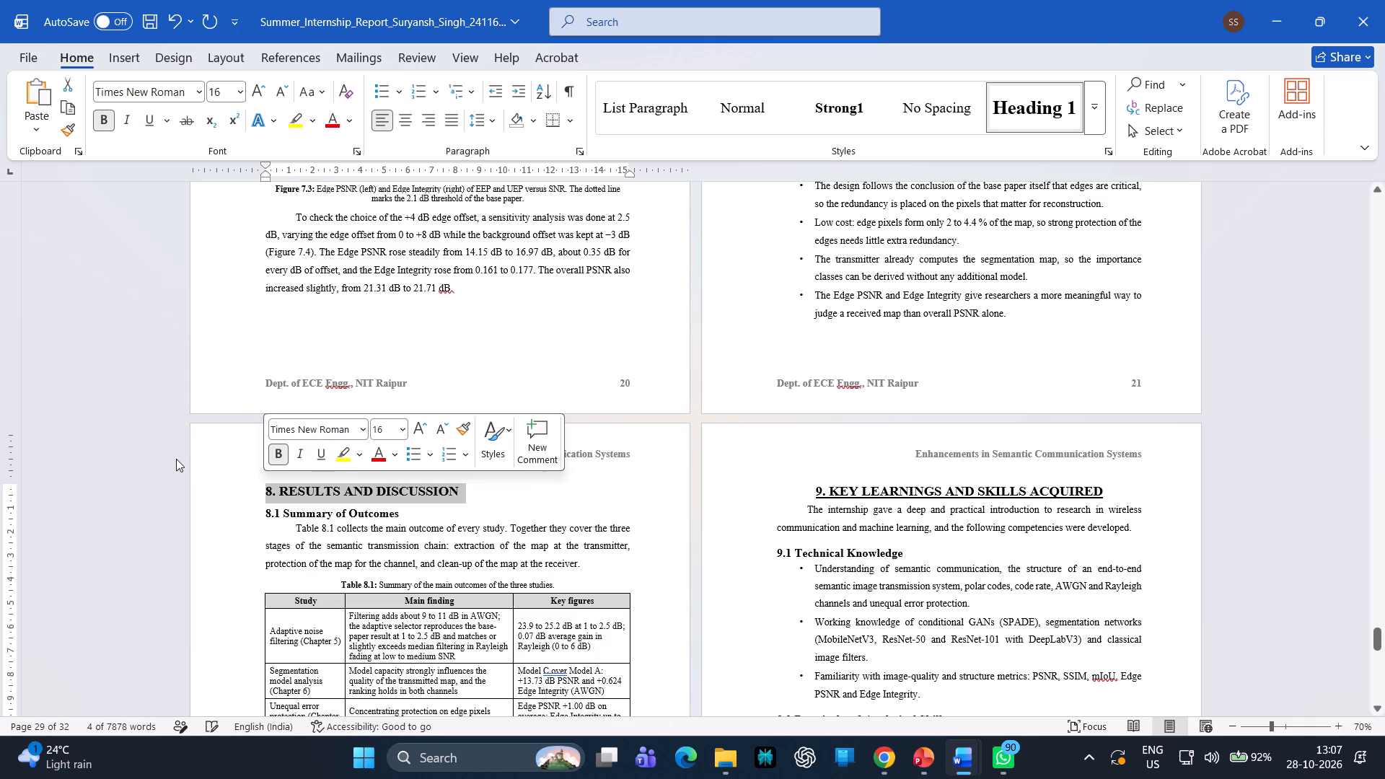
{"action": "left_click", "coordinate": [174, 458]}
{"action": "left_click", "coordinate": [220, 462]}
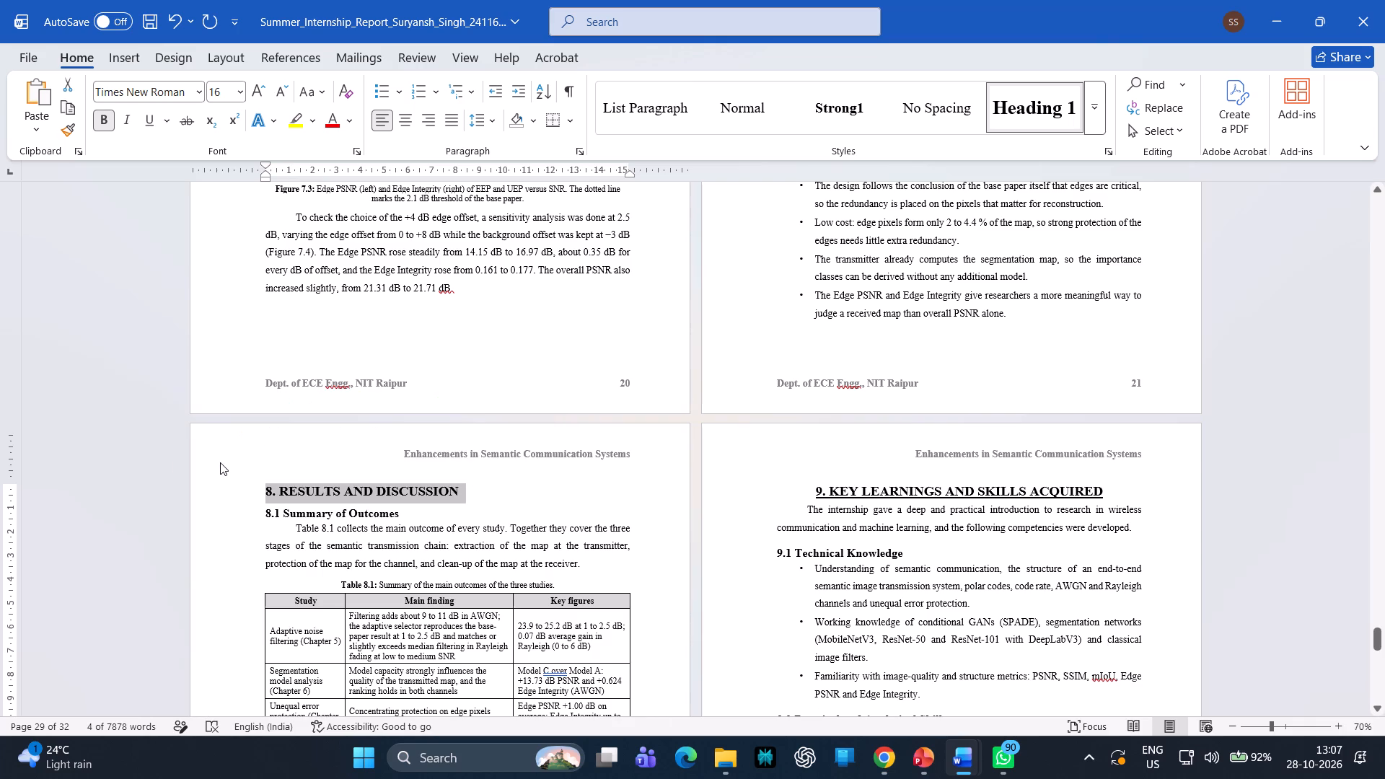
{"action": "left_click", "coordinate": [218, 532]}
{"action": "left_click", "coordinate": [130, 503]}
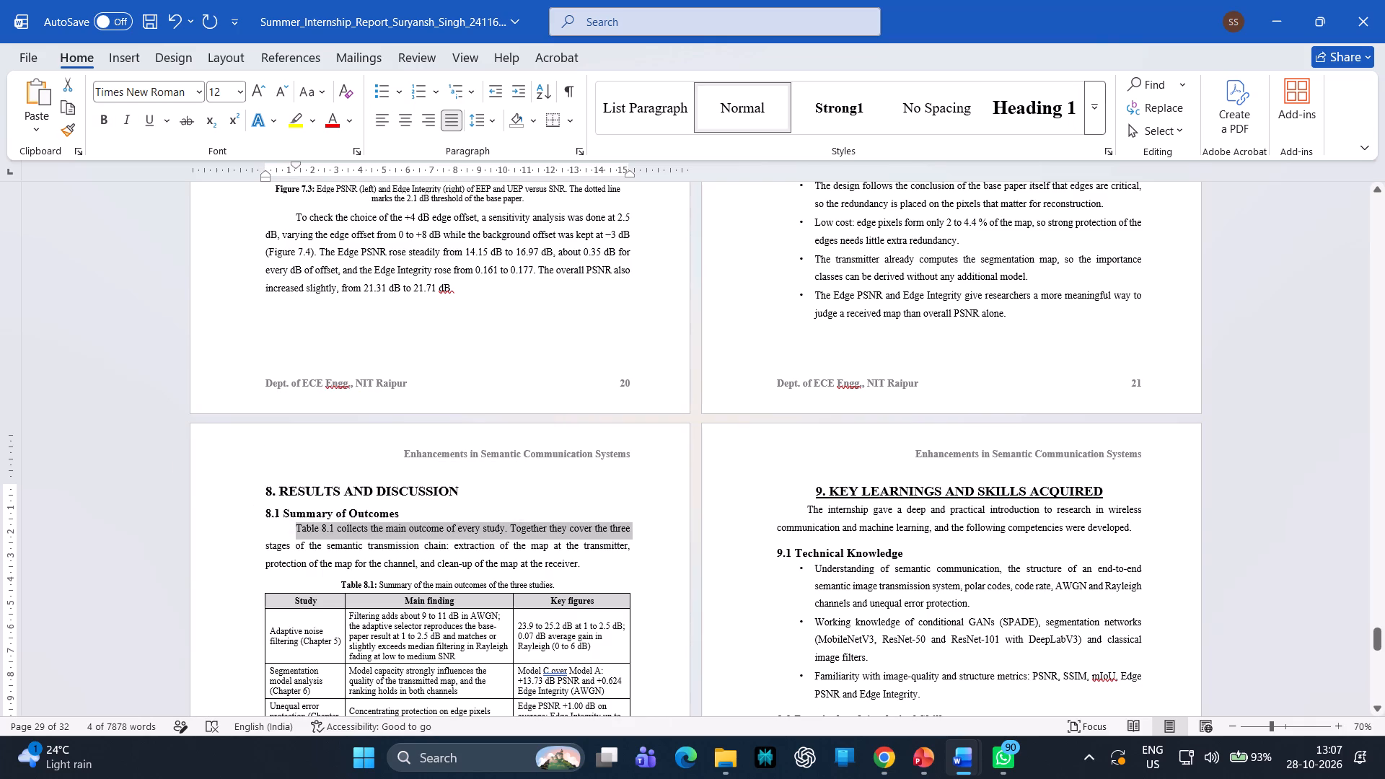
{"action": "left_click", "coordinate": [534, 476]}
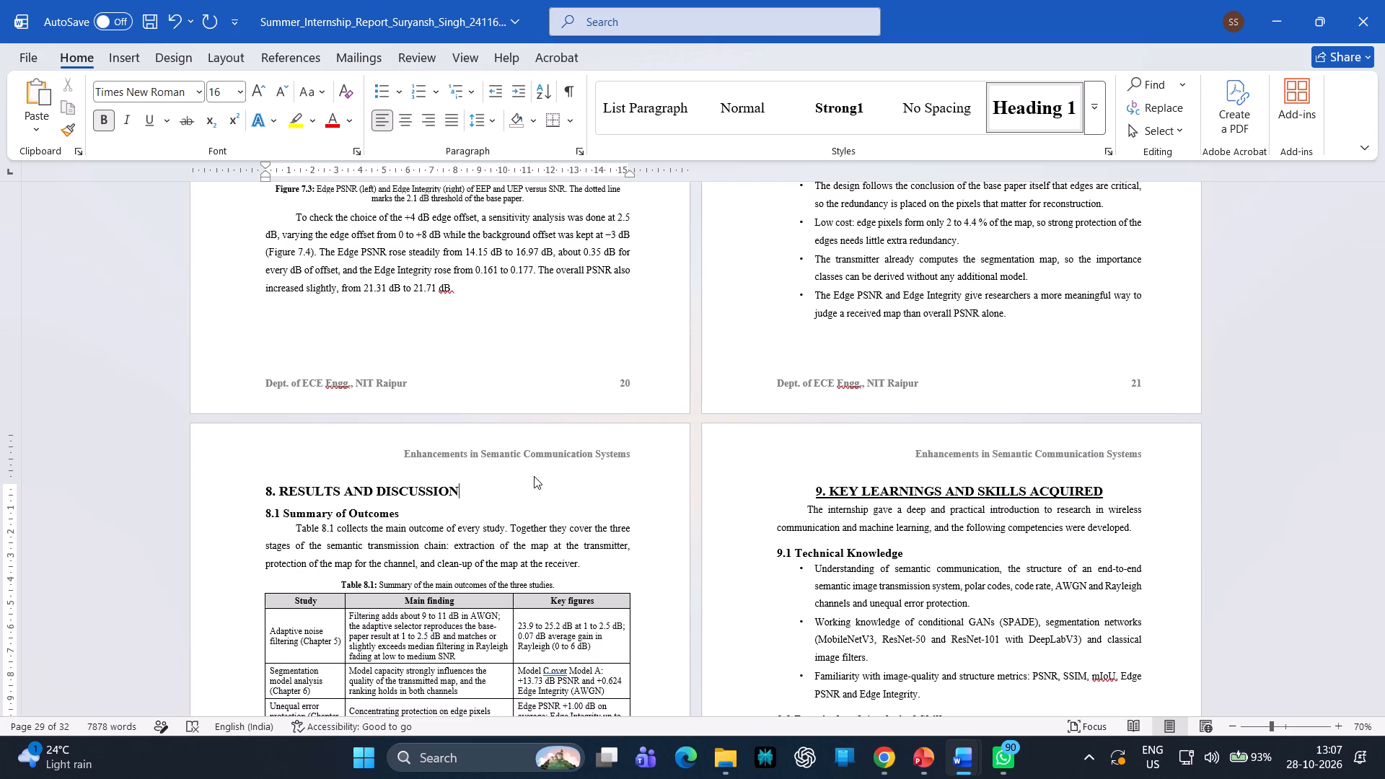
{"action": "scroll", "coordinate": [534, 476], "scroll_direction": "down", "scroll_amount": 3}
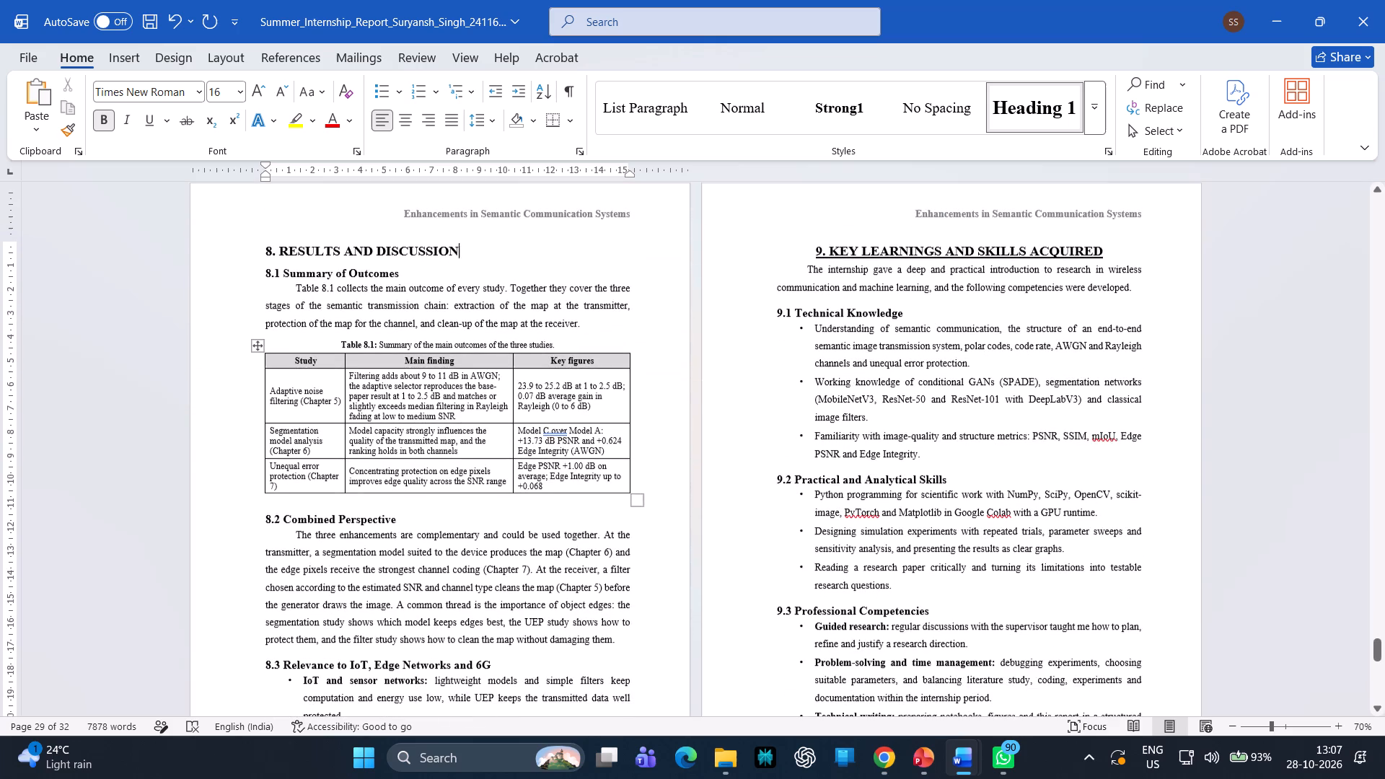
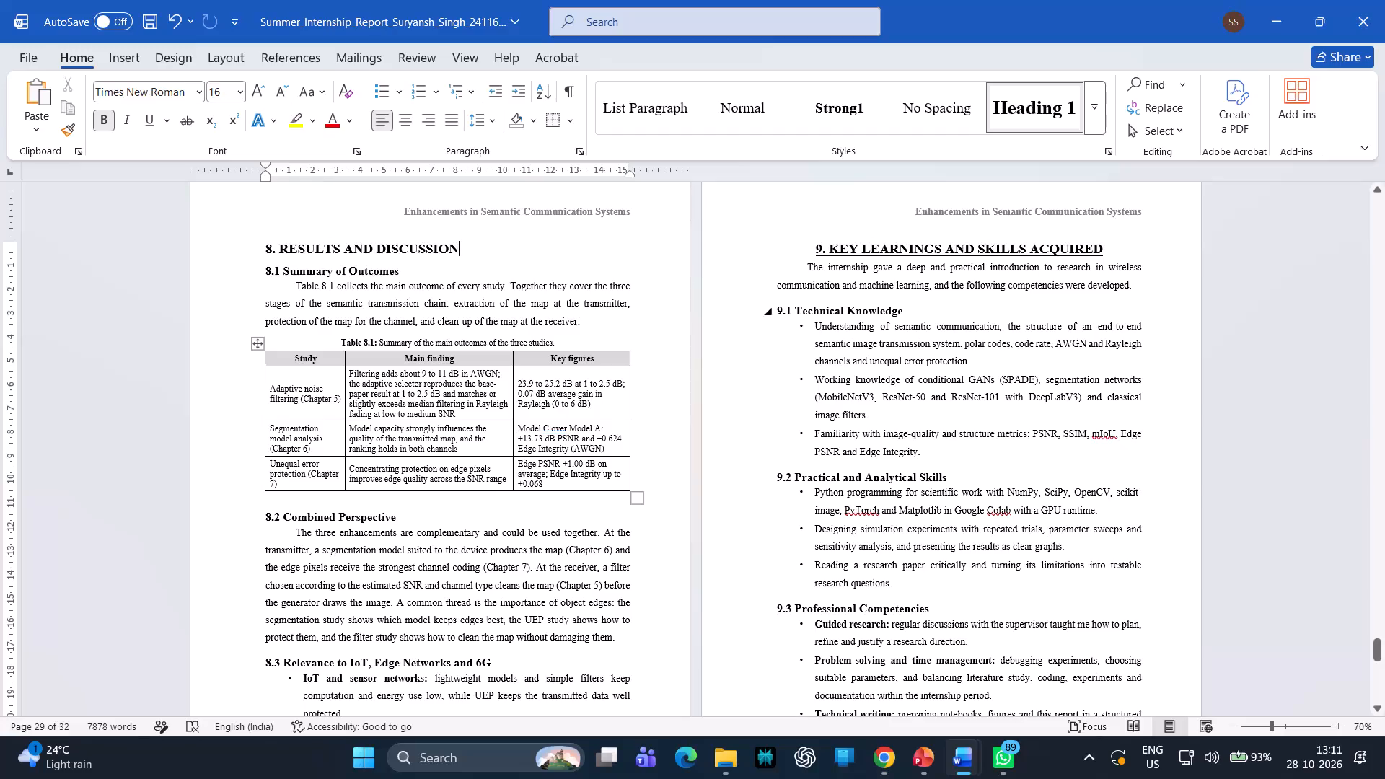
Left-align the centred chapter heading "9. KEY LEARNINGS AND SKILLS ACQUIRED" on page 23.
{"action": "scroll", "coordinate": [696, 406], "scroll_direction": "down", "scroll_amount": 2}
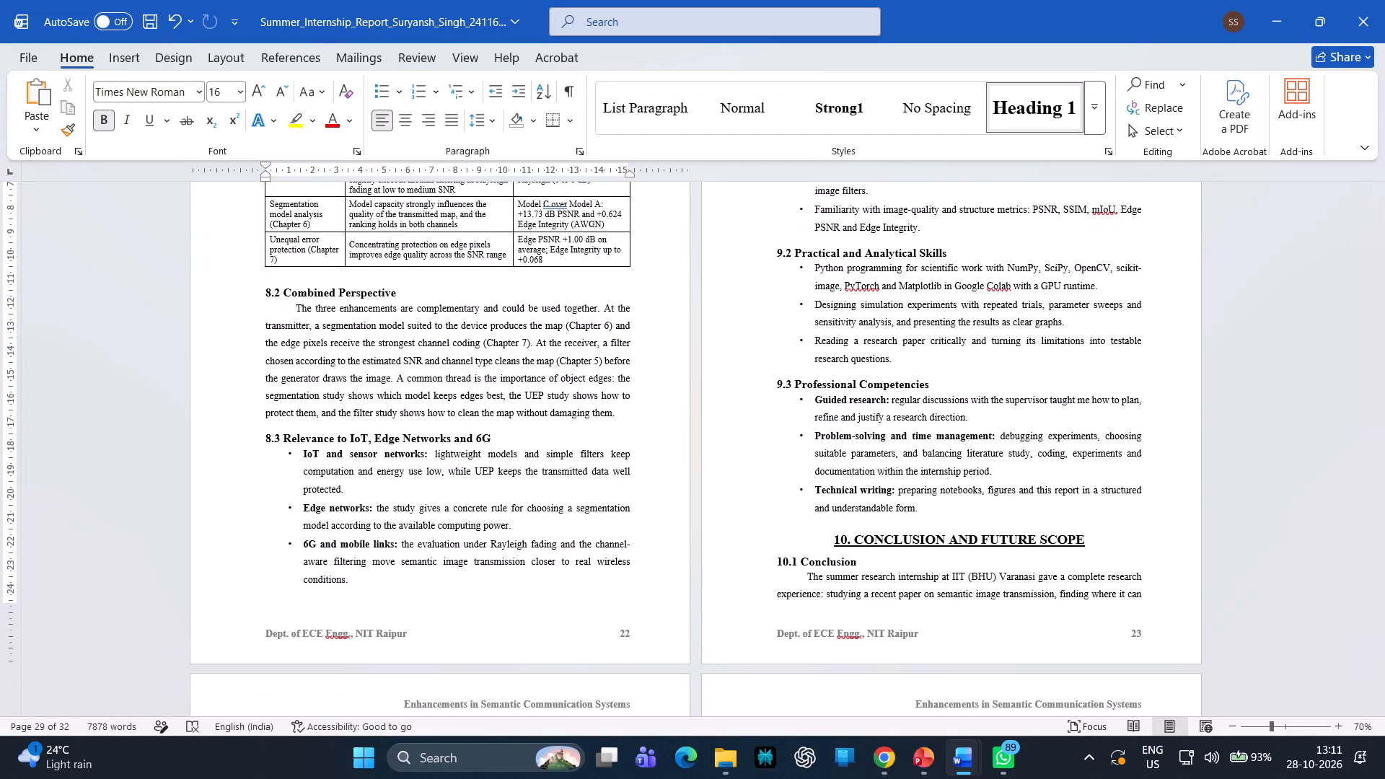
{"action": "scroll", "coordinate": [696, 406], "scroll_direction": "up", "scroll_amount": 1}
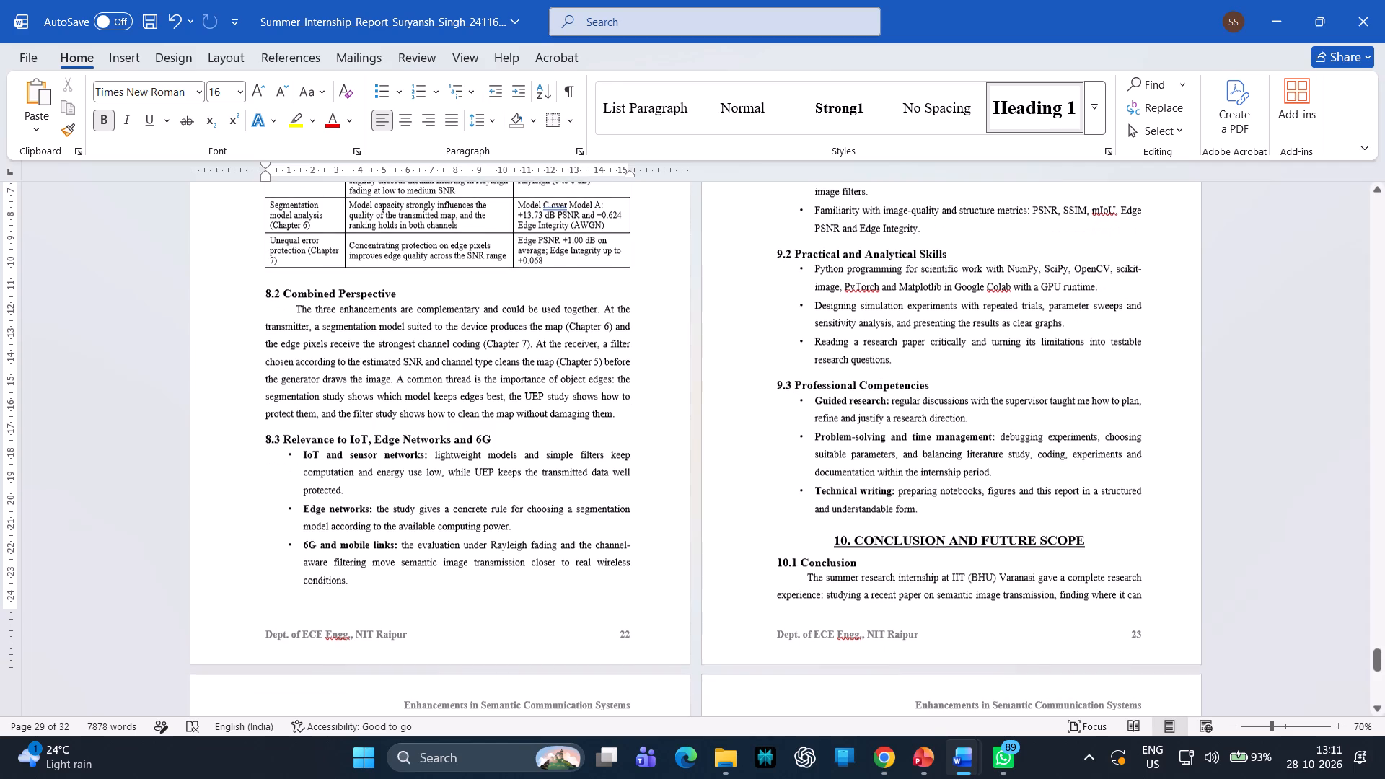
{"action": "scroll", "coordinate": [696, 406], "scroll_direction": "up", "scroll_amount": 3}
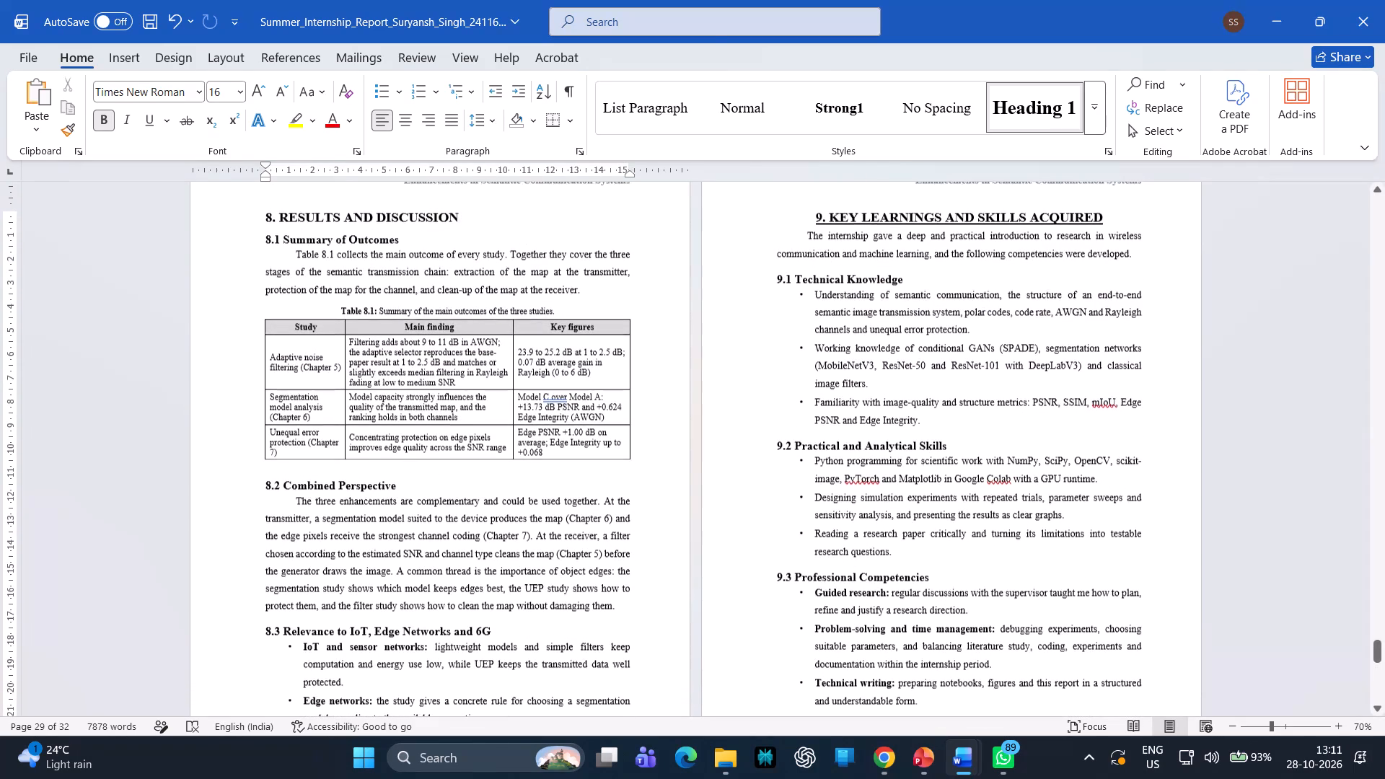
{"action": "left_click", "coordinate": [817, 228]}
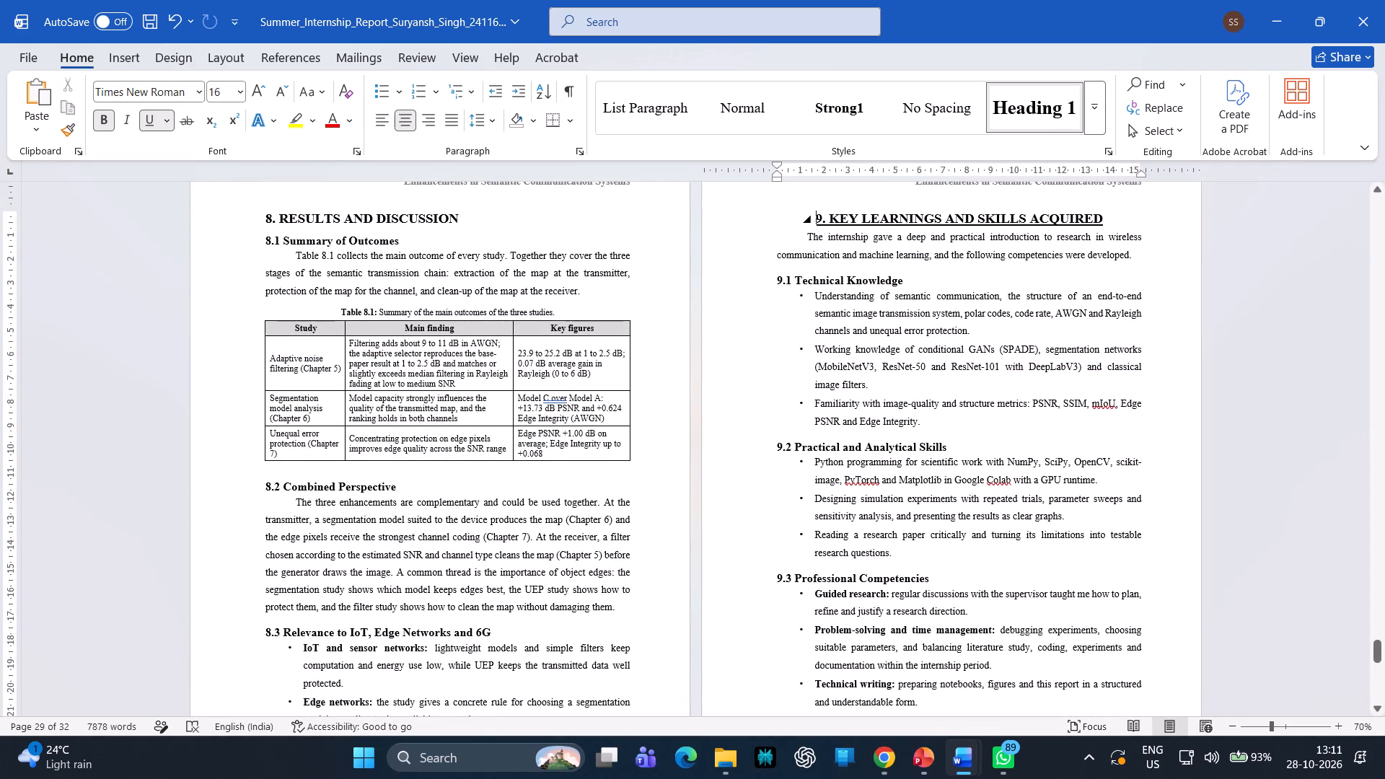
{"action": "key", "text": "BackSpace"}
Remove the underline from the whole heading "9. KEY LEARNINGS AND SKILLS ACQUIRED".
{"action": "key", "text": "ctrl+shift+Right"}
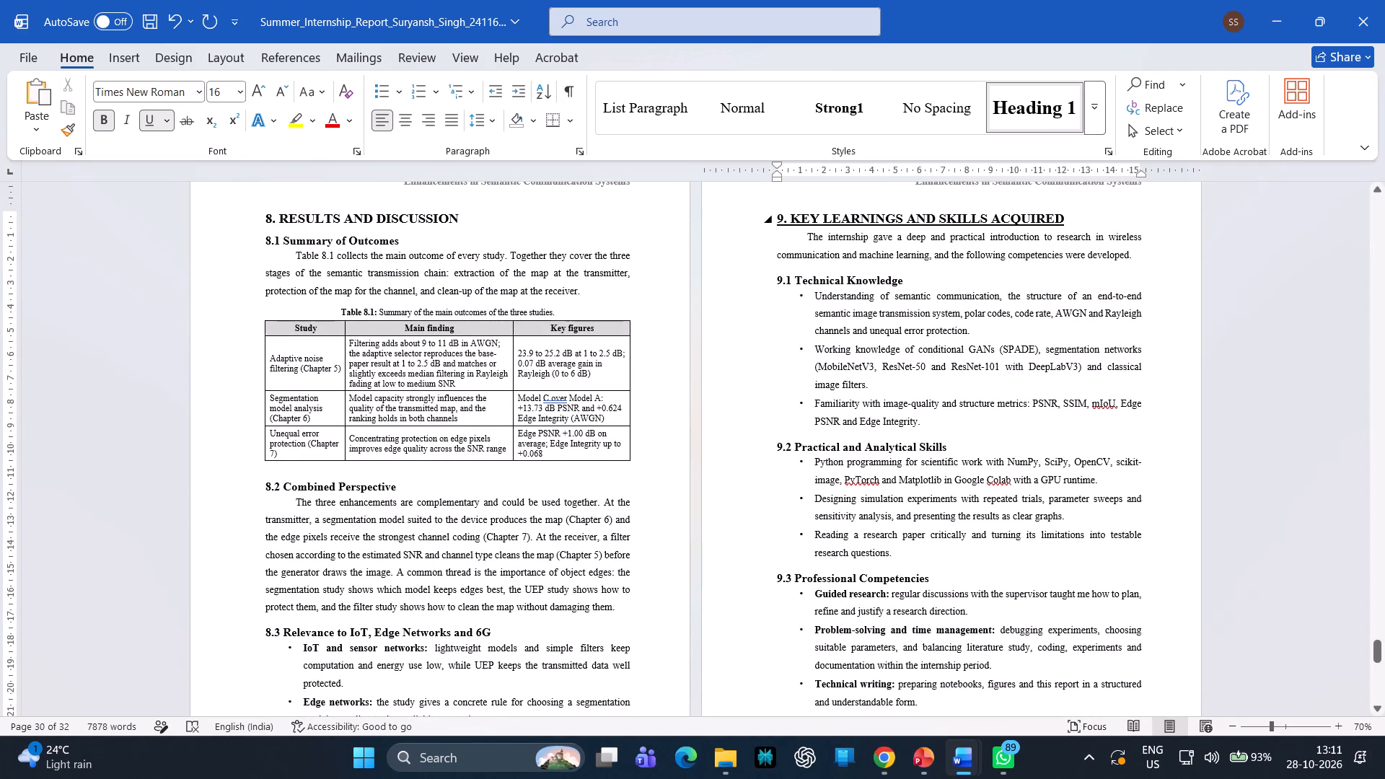
{"action": "key", "text": "ctrl+shift+Right"}
{"action": "key", "text": "ctrl+shift+Right"}
{"action": "key", "text": "ctrl+shift+Right"}
{"action": "key", "text": "ctrl+shift+Right"}
{"action": "key", "text": "ctrl+shift+Right"}
{"action": "key", "text": "ctrl+shift+Right"}
{"action": "key", "text": "ctrl+shift+Right"}
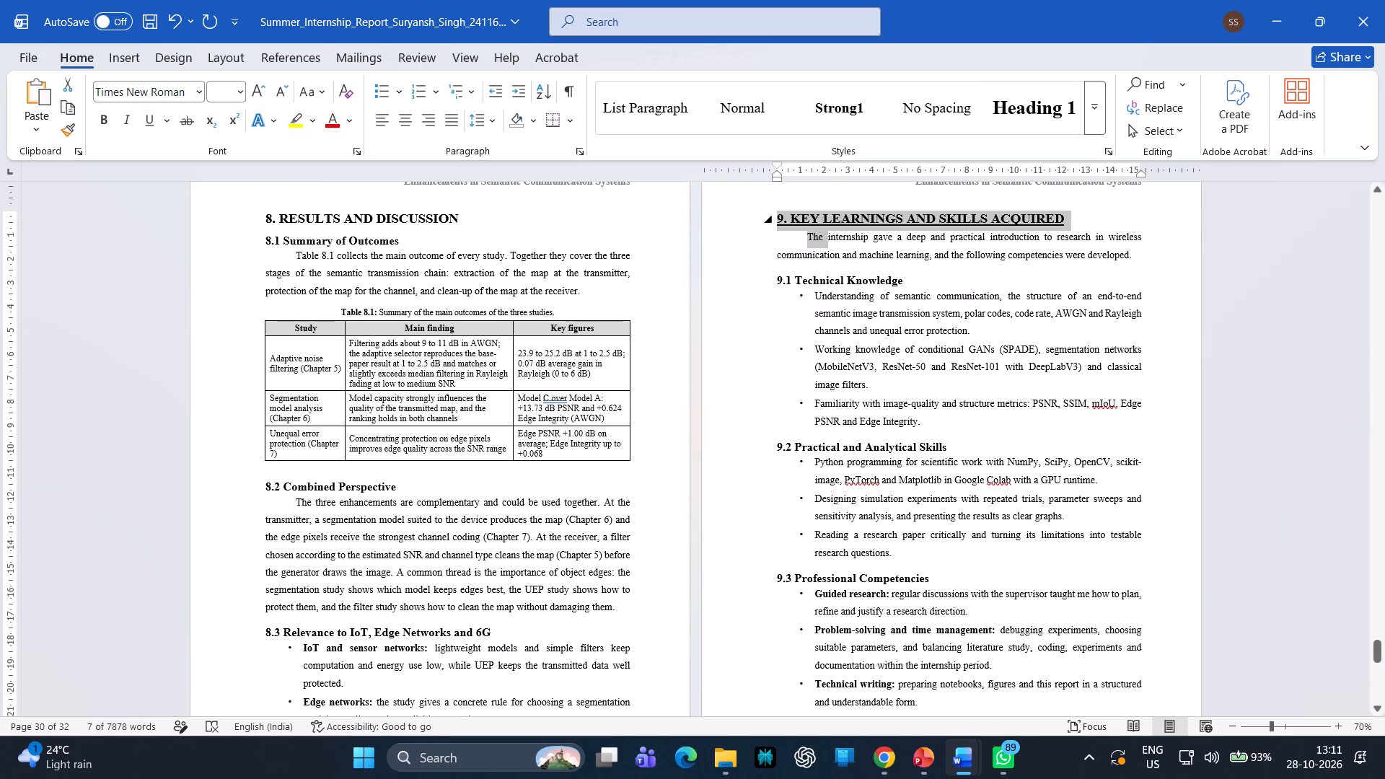
{"action": "key", "text": "ctrl+shift+Left"}
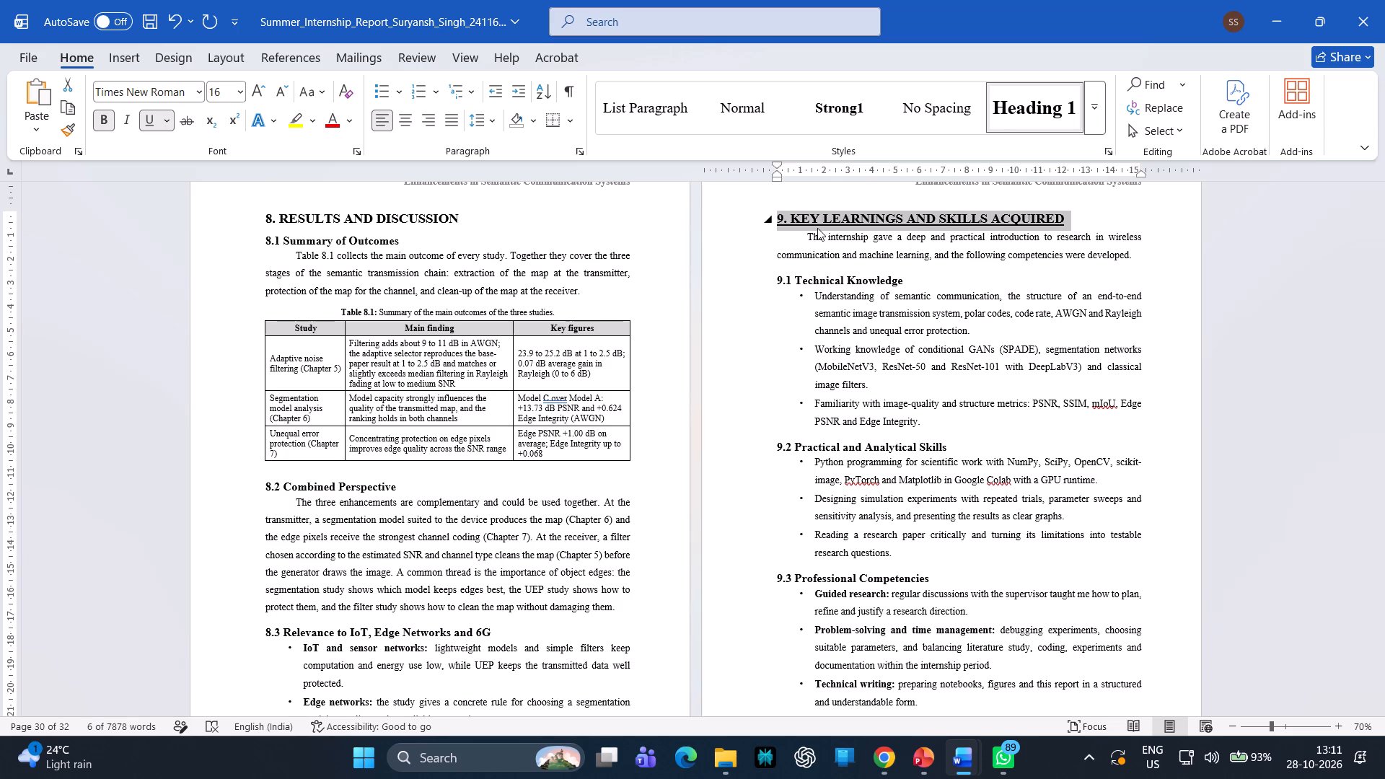
{"action": "key", "text": "ctrl+u"}
{"action": "left_click", "coordinate": [1265, 351]}
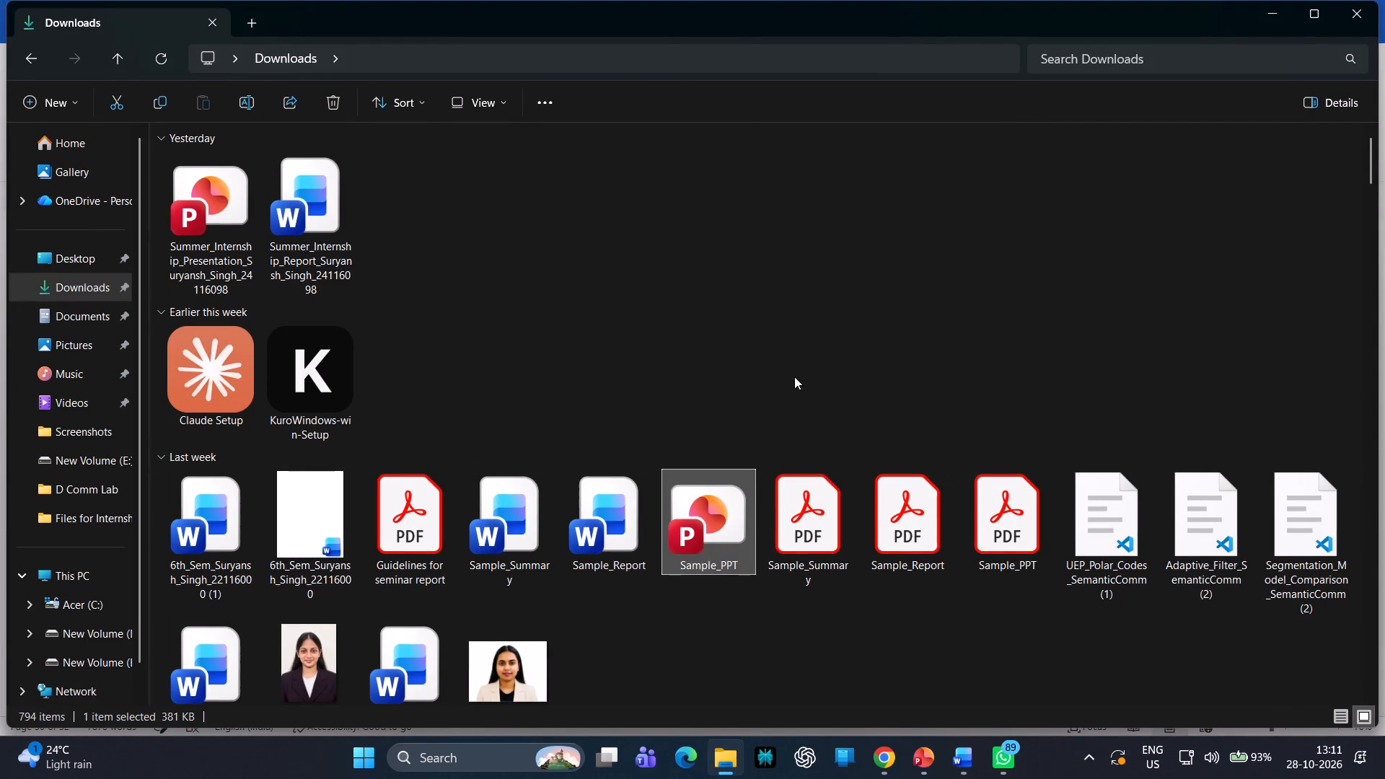
Open the "Guidelines for seminar report" PDF from Downloads in Acrobat and examine its rules for chapter titles and headings.
{"action": "double_click", "coordinate": [435, 515]}
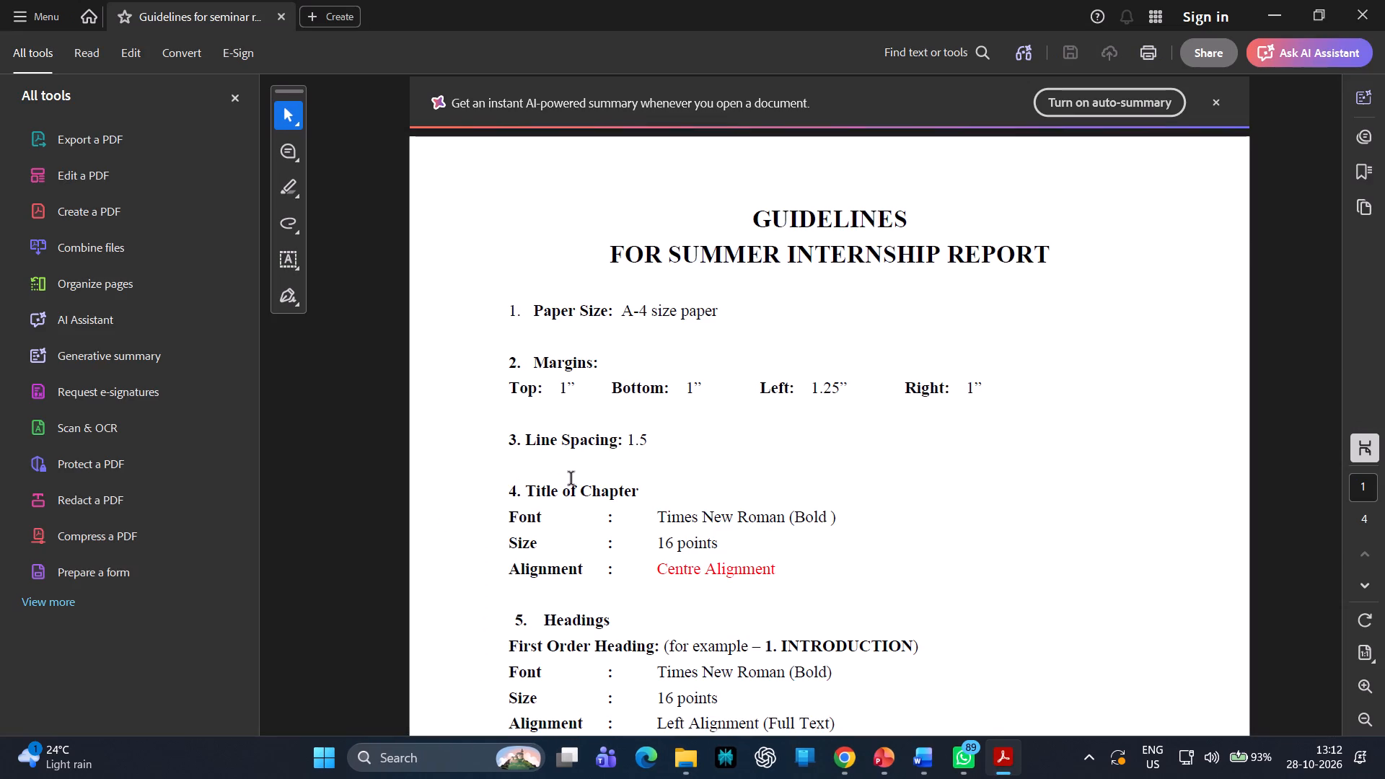
{"action": "scroll", "coordinate": [571, 480], "scroll_direction": "down", "scroll_amount": 3}
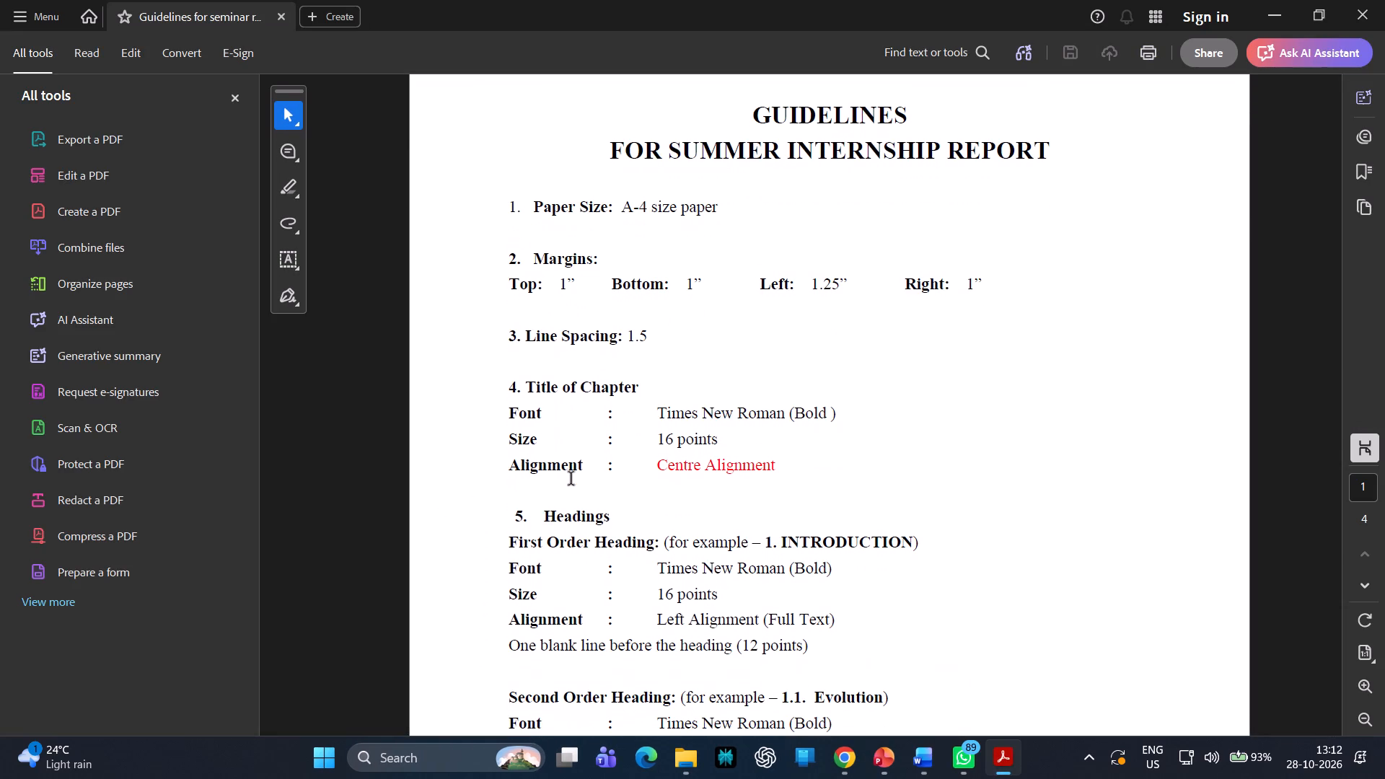
{"action": "scroll", "coordinate": [571, 480], "scroll_direction": "down", "scroll_amount": 3}
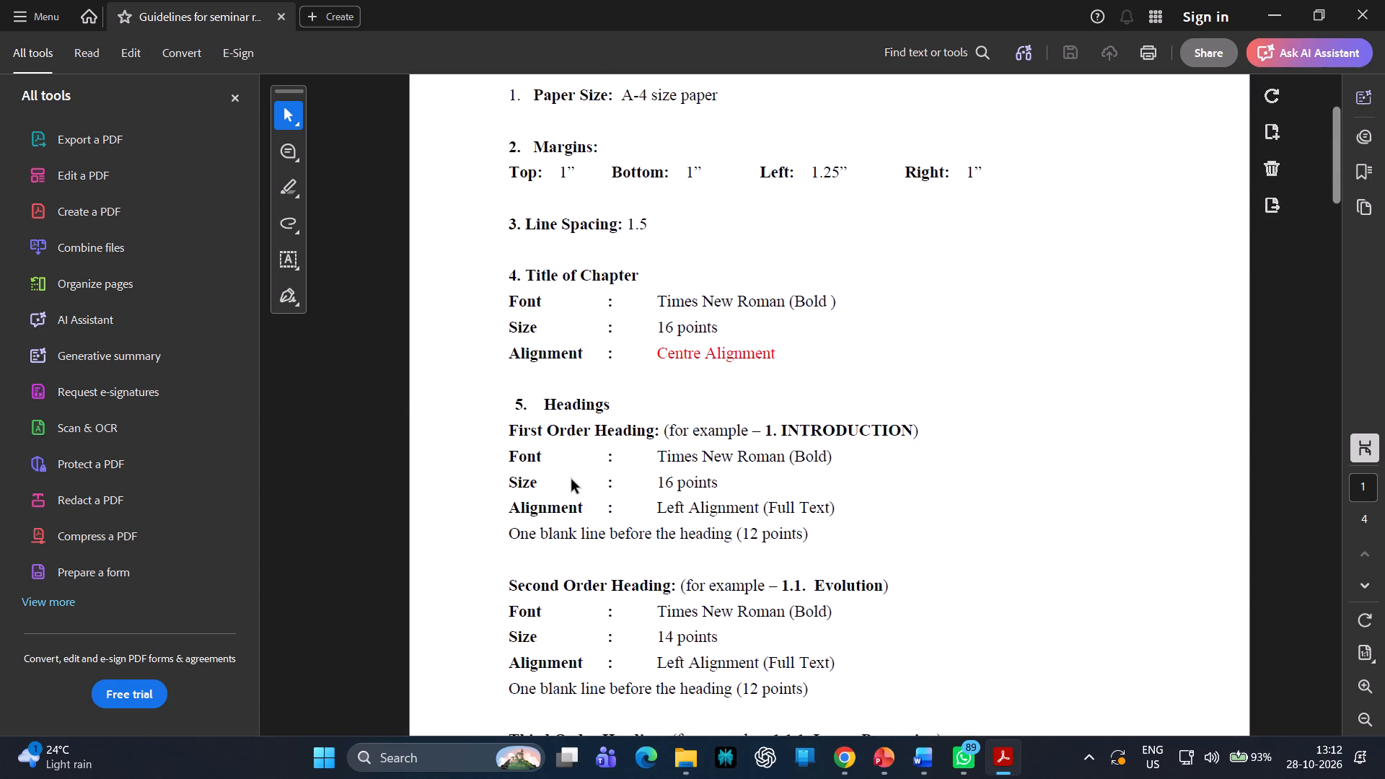
{"action": "scroll", "coordinate": [571, 480], "scroll_direction": "down", "scroll_amount": 2}
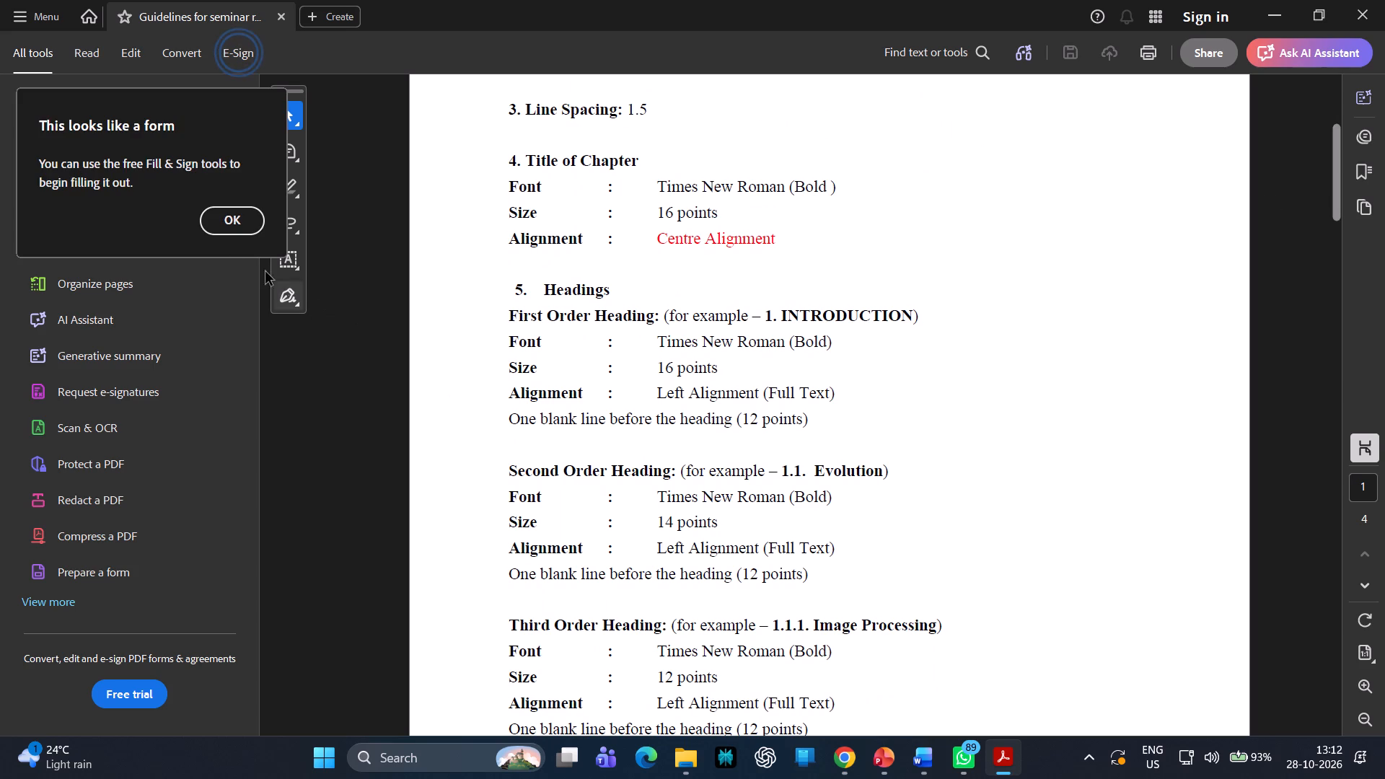
{"action": "left_click", "coordinate": [228, 227]}
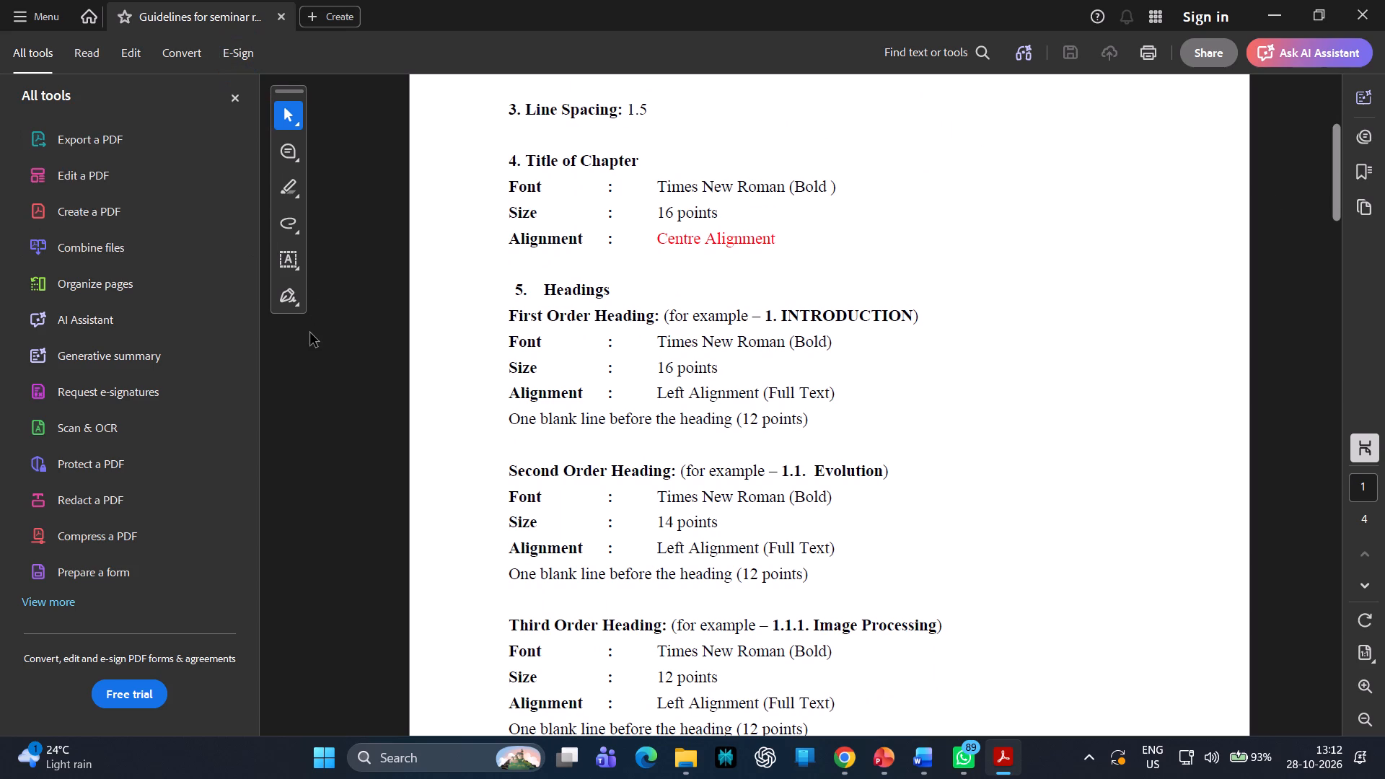
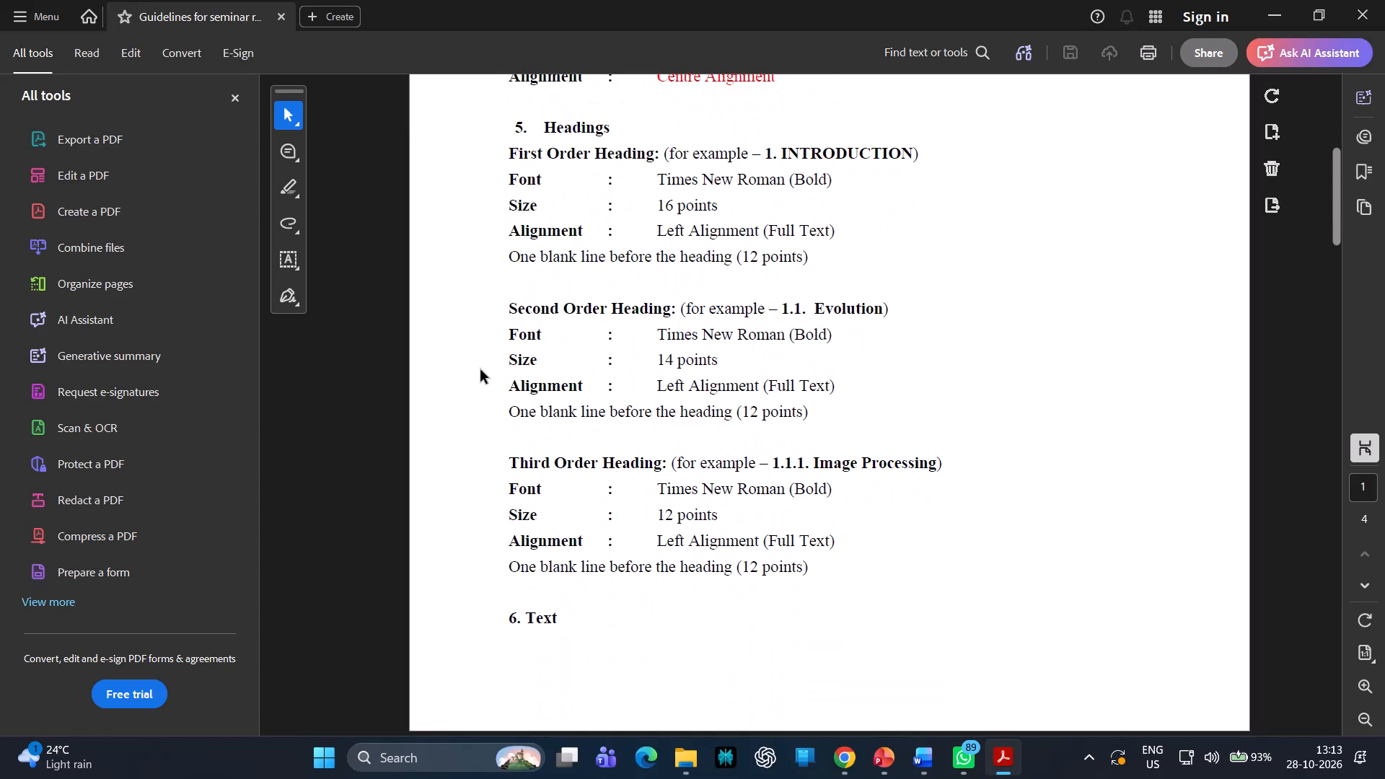
Examine the guidelines' rules for lower-order headings, body text, the abstract and page numbering.
{"action": "scroll", "coordinate": [480, 370], "scroll_direction": "down", "scroll_amount": 3}
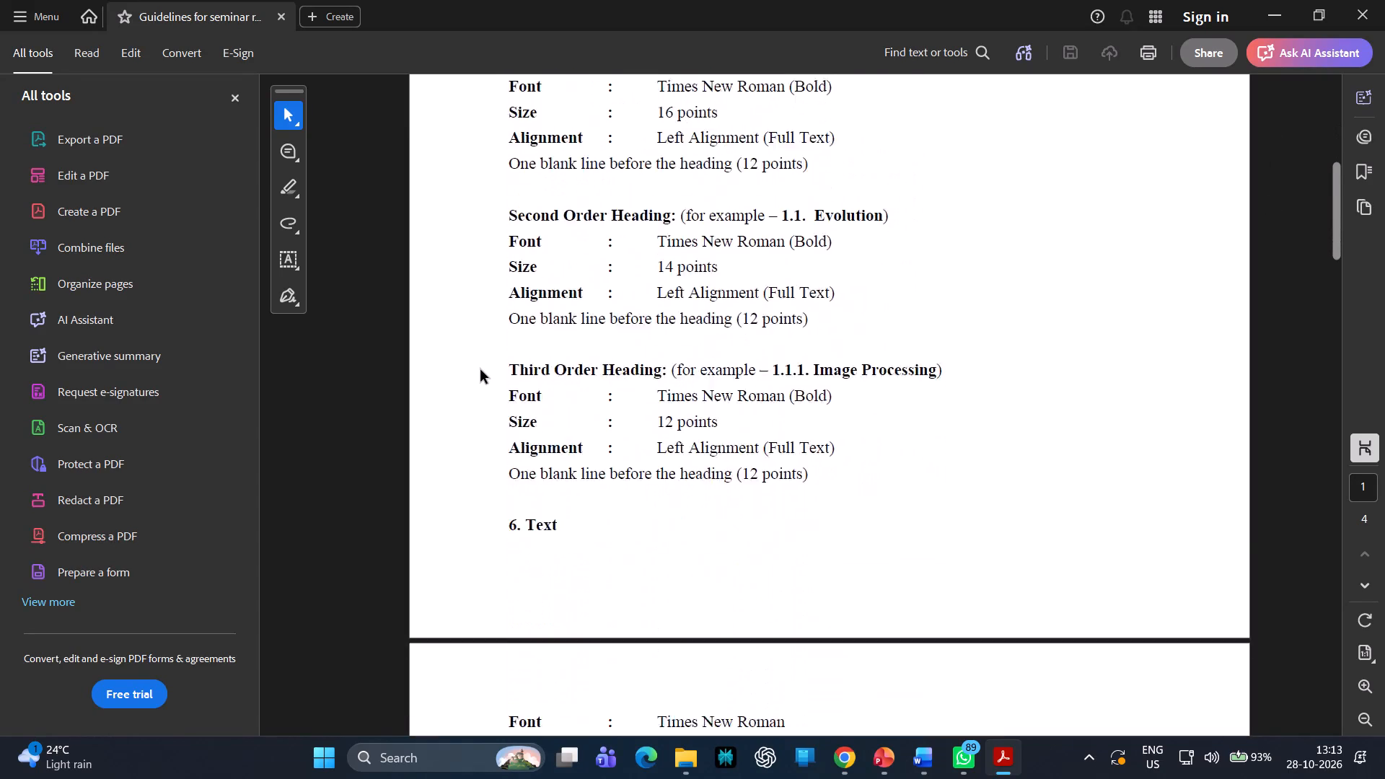
{"action": "scroll", "coordinate": [480, 370], "scroll_direction": "down", "scroll_amount": 5}
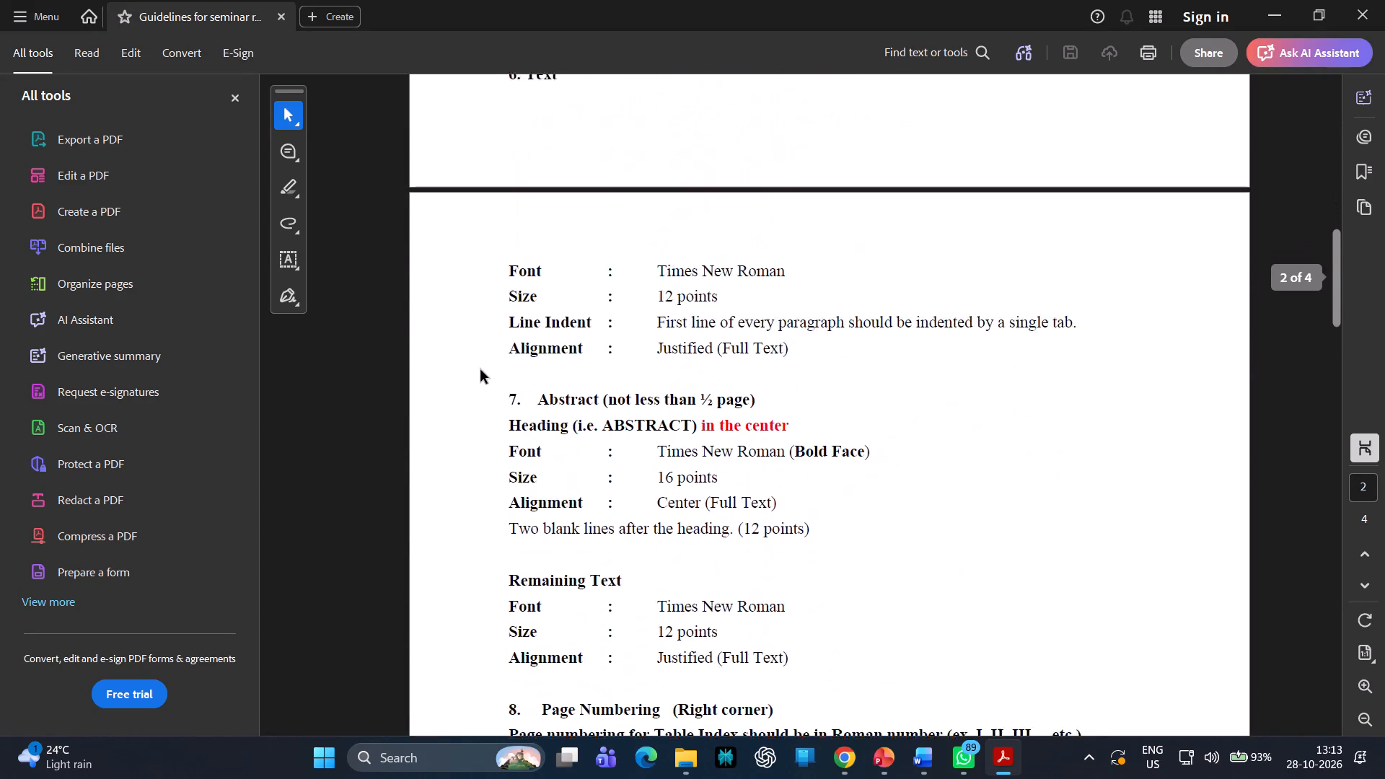
{"action": "scroll", "coordinate": [480, 370], "scroll_direction": "down", "scroll_amount": 2}
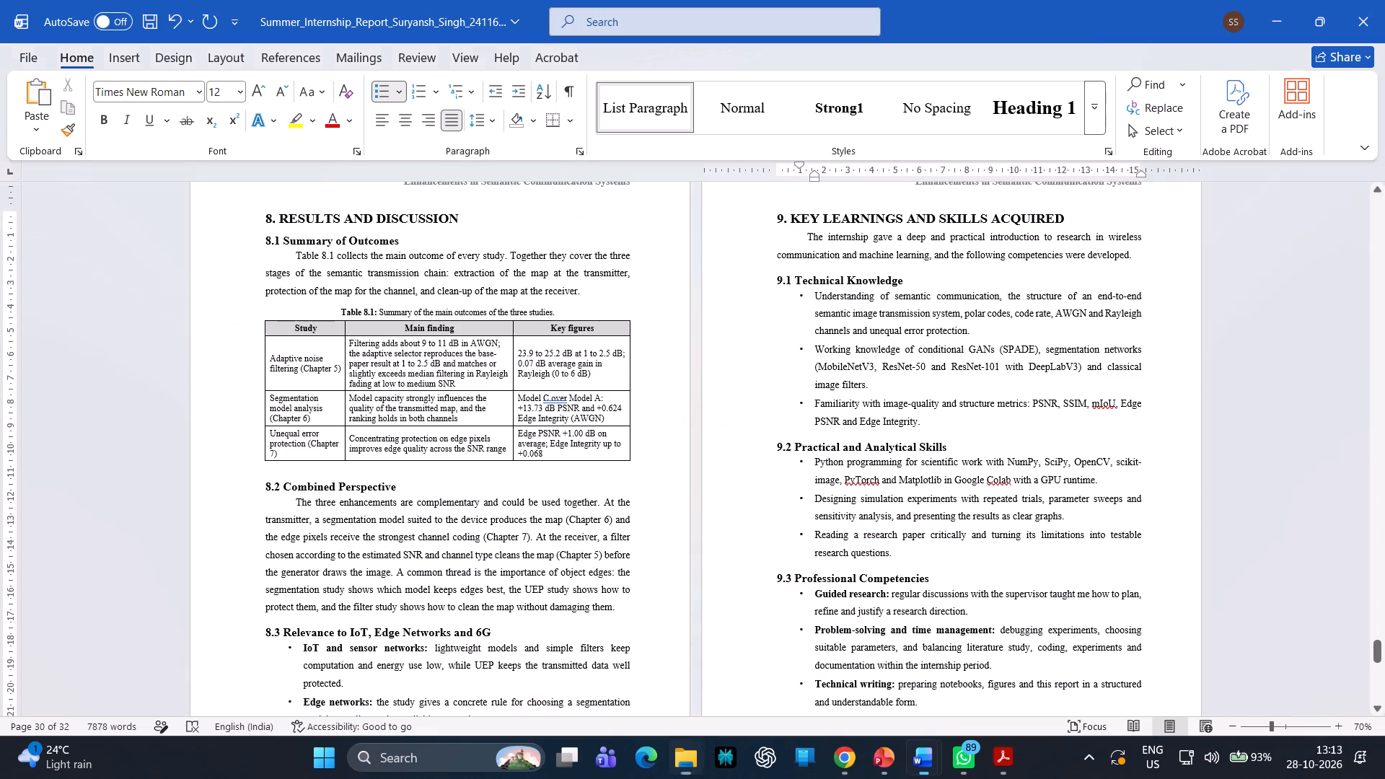
Back in the Word report, left-align the centred chapter heading "10. CONCLUSION AND FUTURE SCOPE" on page 23.
{"action": "scroll", "coordinate": [595, 369], "scroll_direction": "down", "scroll_amount": 4}
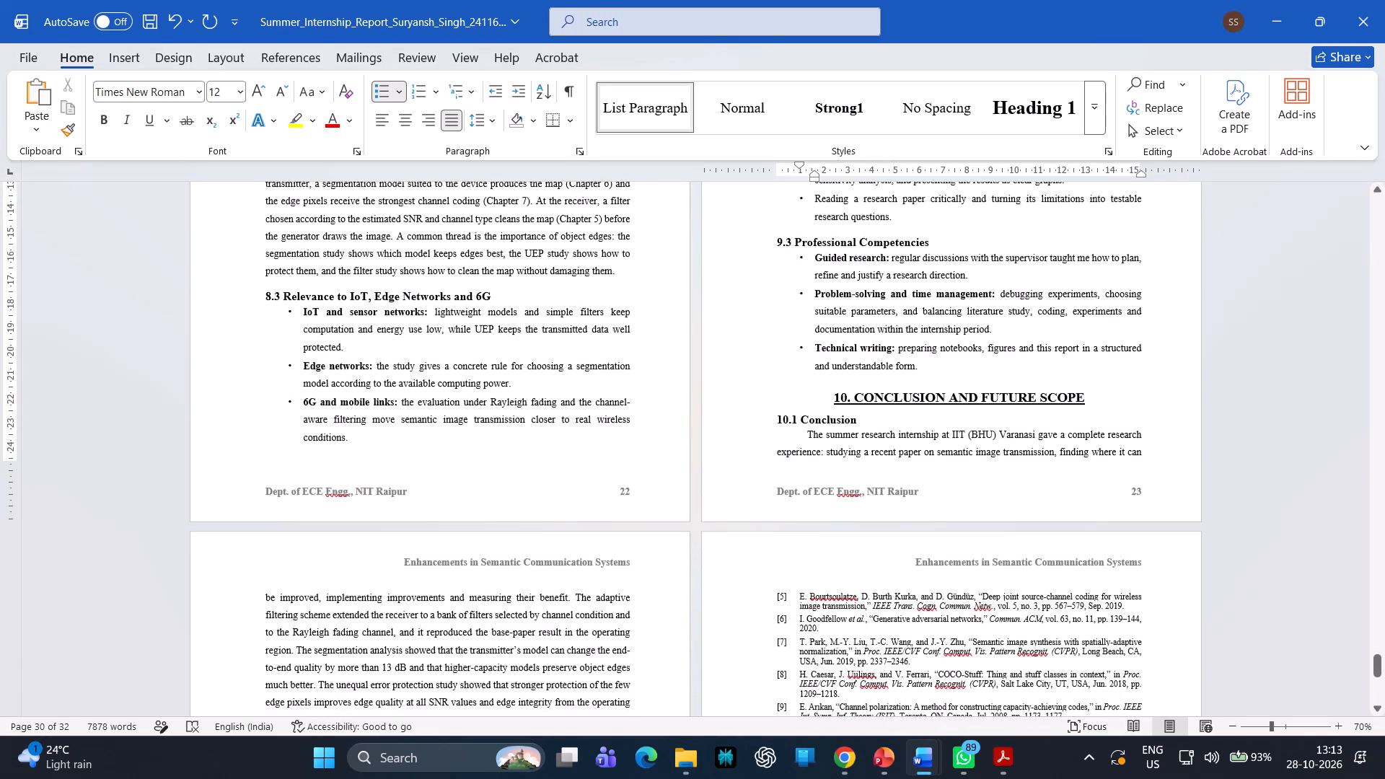
{"action": "left_click", "coordinate": [834, 395]}
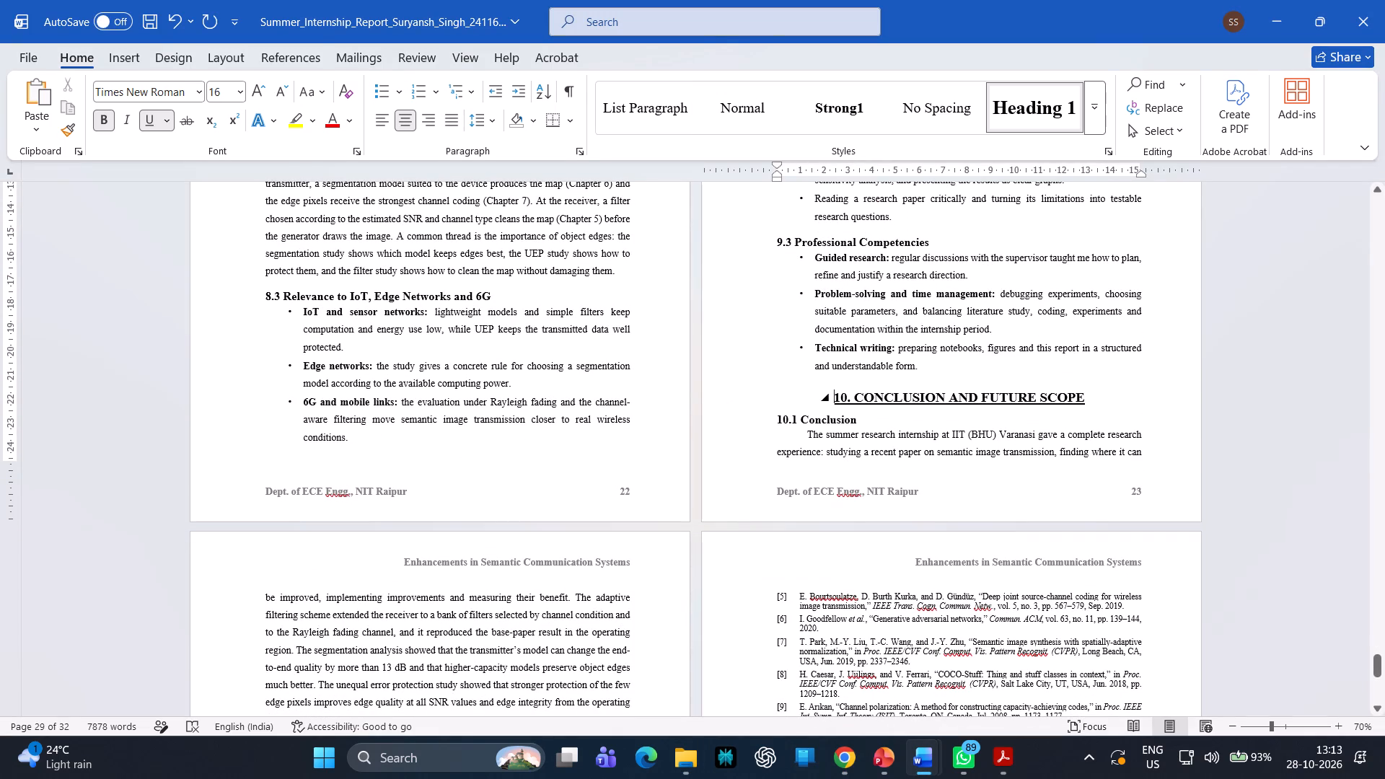
{"action": "key", "text": "Return"}
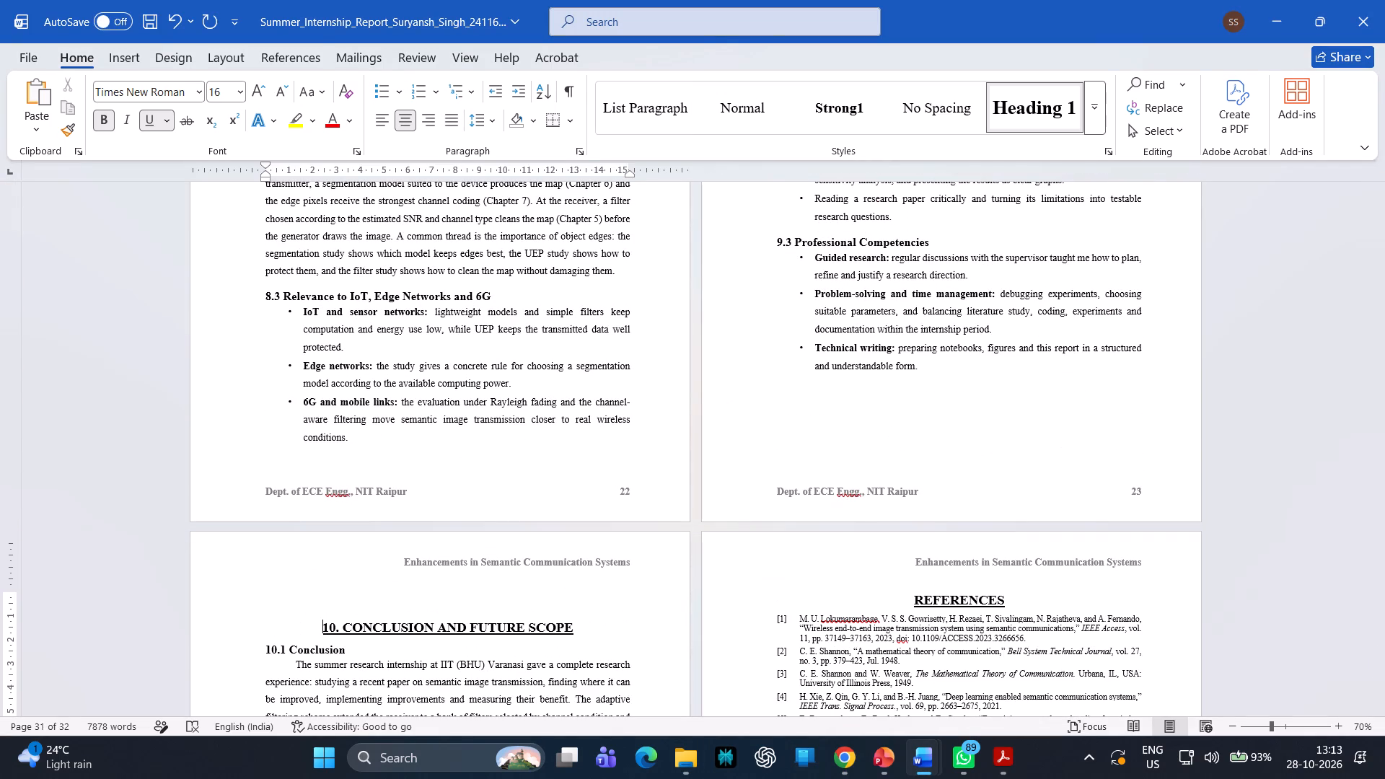
{"action": "key", "text": "BackSpace"}
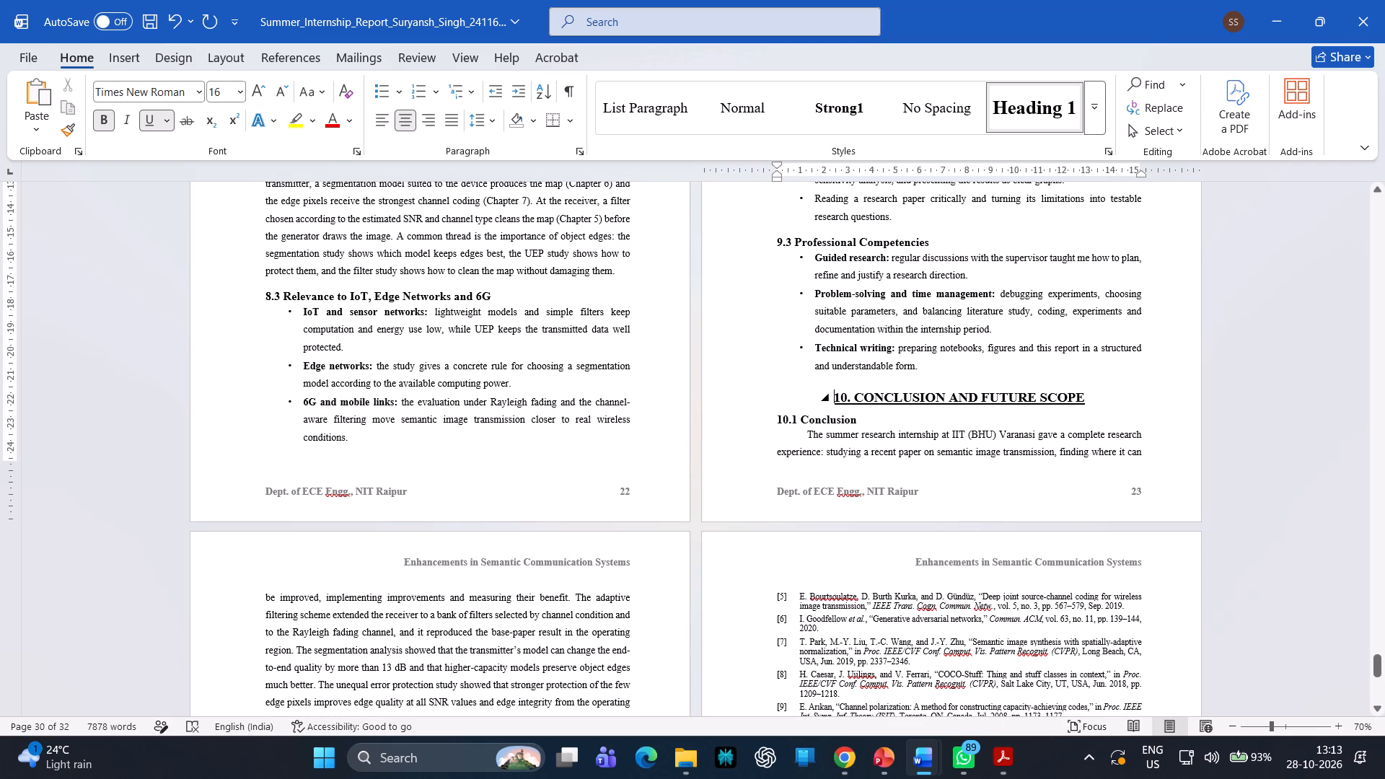
{"action": "key", "text": "BackSpace"}
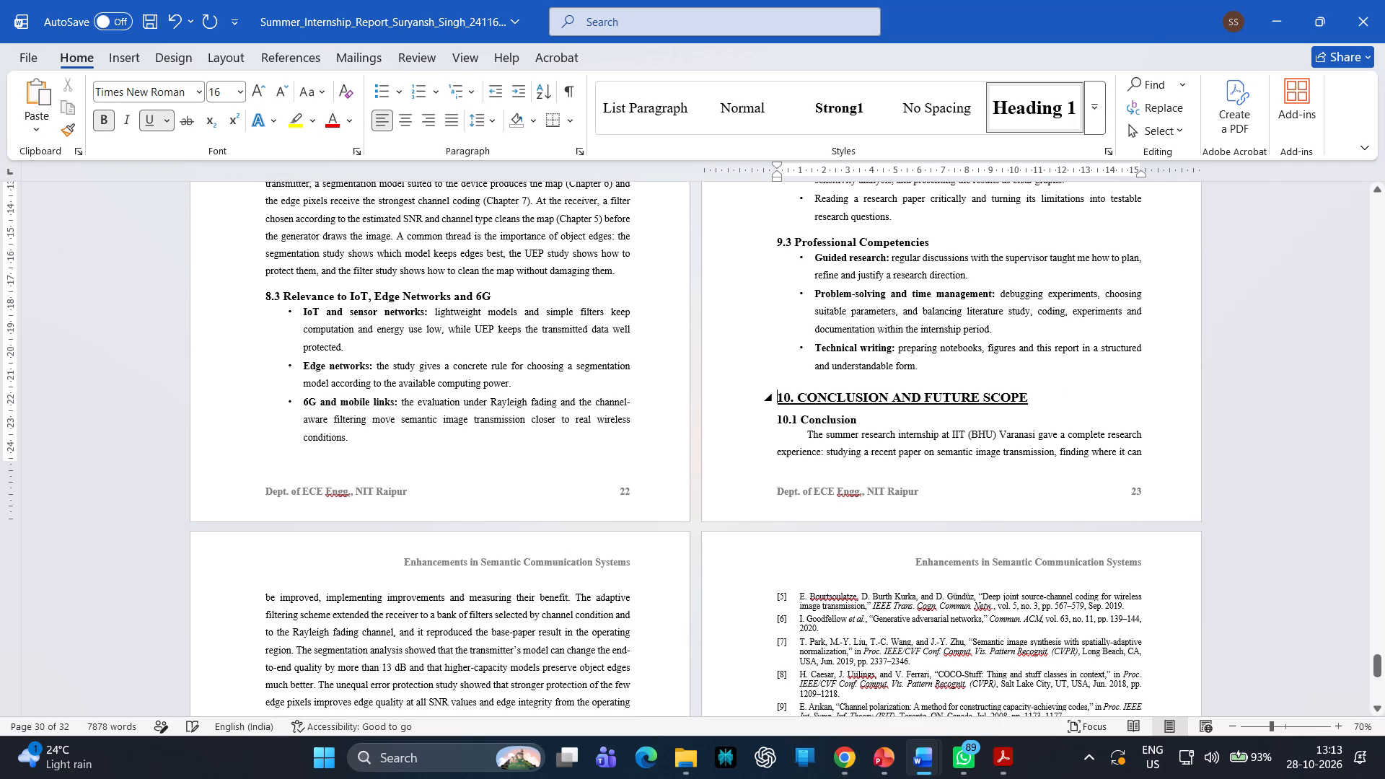
Remove the underline from the whole heading "10. CONCLUSION AND FUTURE SCOPE".
{"action": "key", "text": "ctrl+shift+Right"}
{"action": "key", "text": "ctrl+shift+Right"}
{"action": "key", "text": "ctrl+shift+Right"}
{"action": "key", "text": "ctrl+shift+Right"}
{"action": "key", "text": "ctrl+shift+Right"}
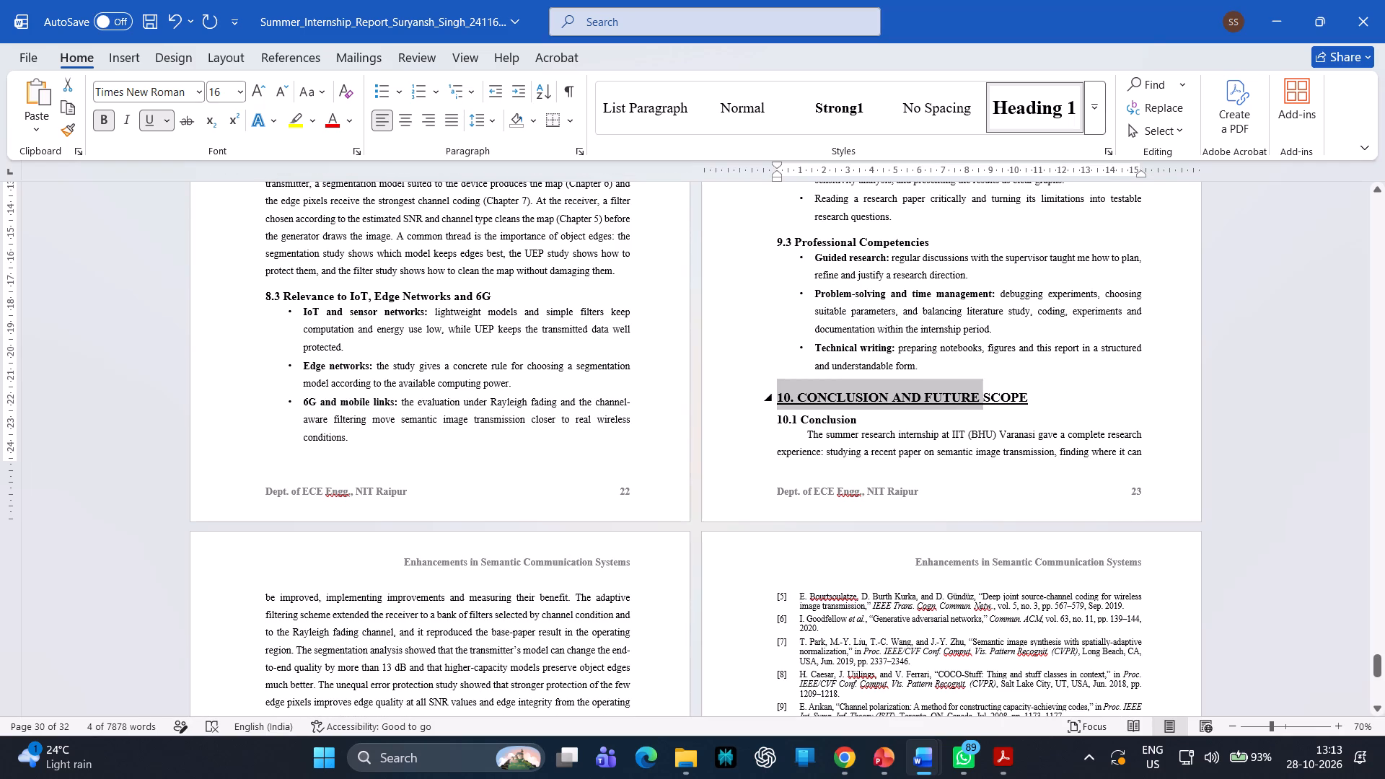
{"action": "key", "text": "ctrl+shift+Right"}
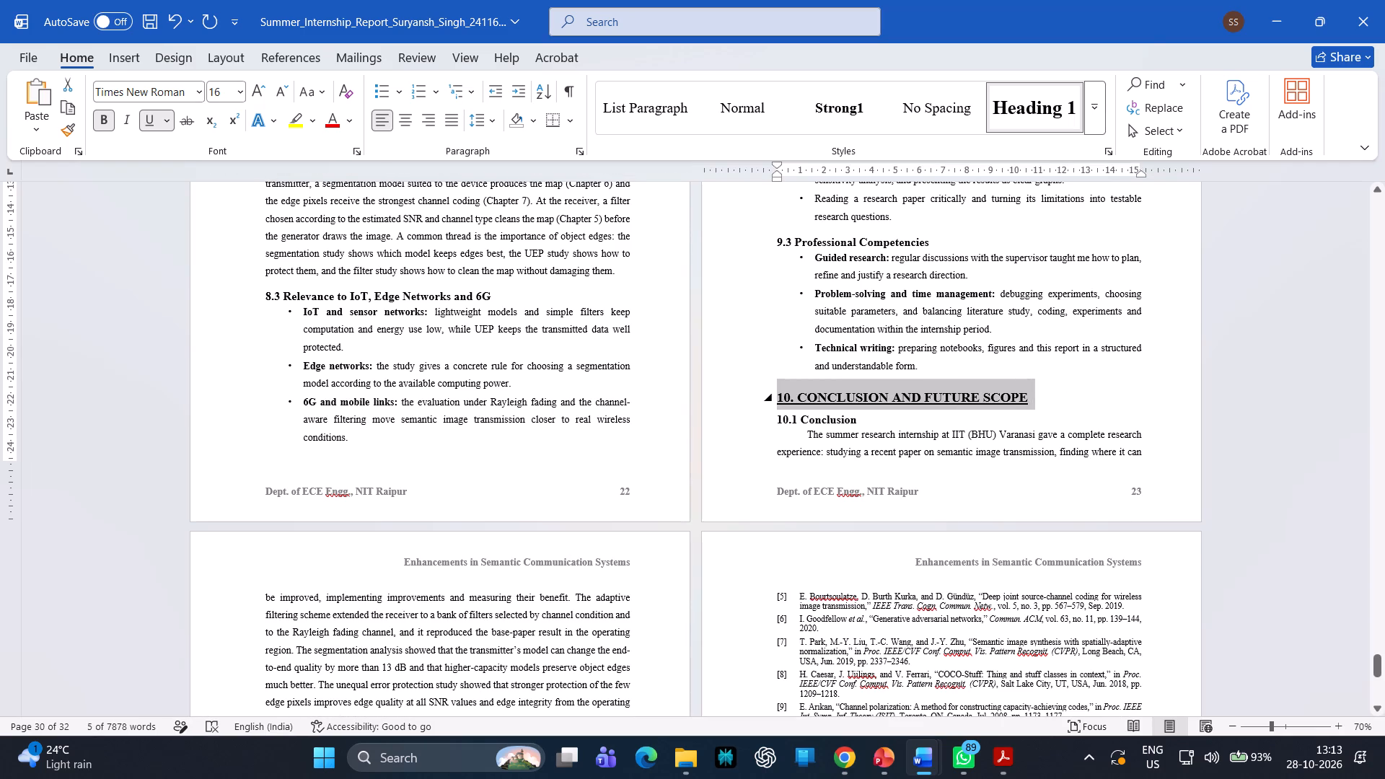
{"action": "key", "text": "ctrl+u"}
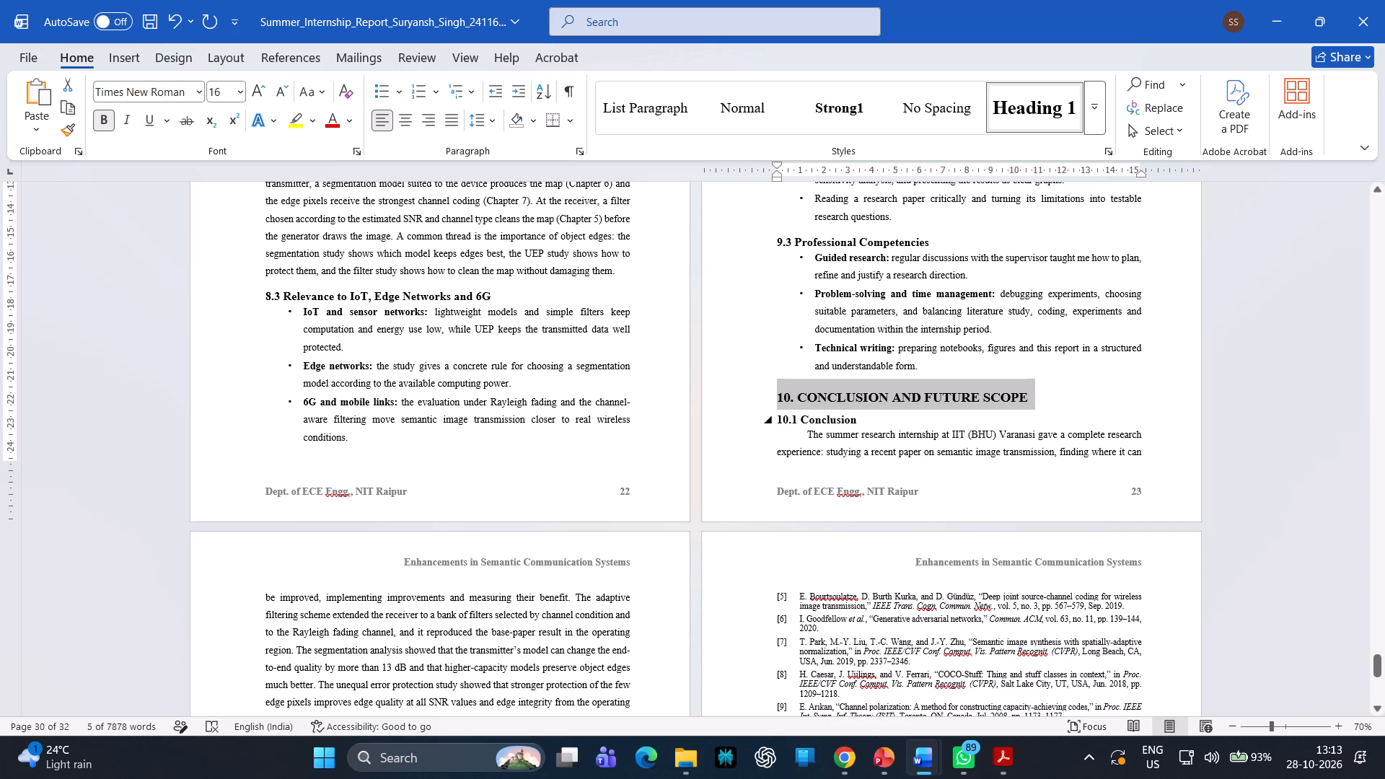
Move the headings "10. CONCLUSION AND FUTURE SCOPE" and "10.1 Conclusion" to the top of page 24, using blank lines to fill page 23.
{"action": "left_click_drag", "start_coordinate": [862, 426], "coordinate": [778, 396]}
{"action": "key", "text": "ctrl+x"}
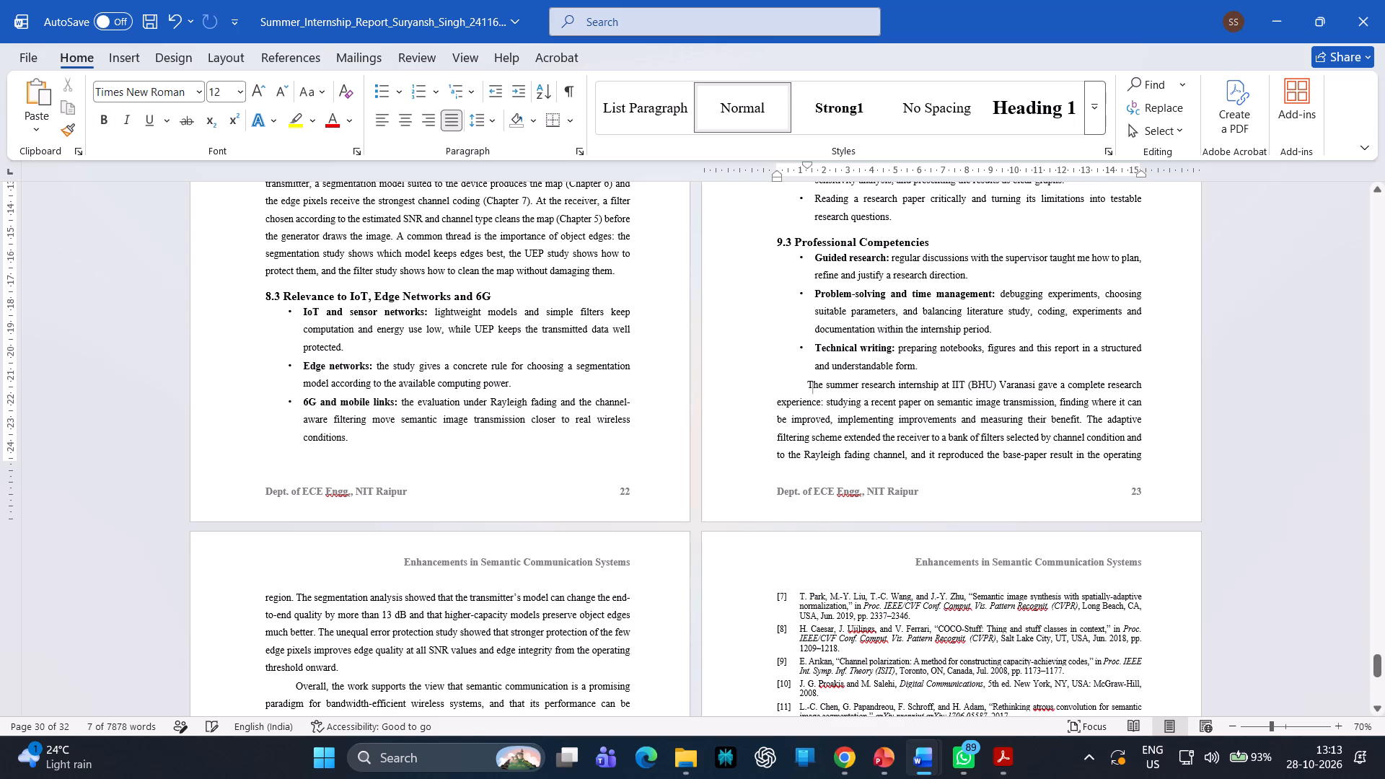
{"action": "key", "text": "Return"}
{"action": "key", "text": "Return"}
{"action": "key", "text": "Return"}
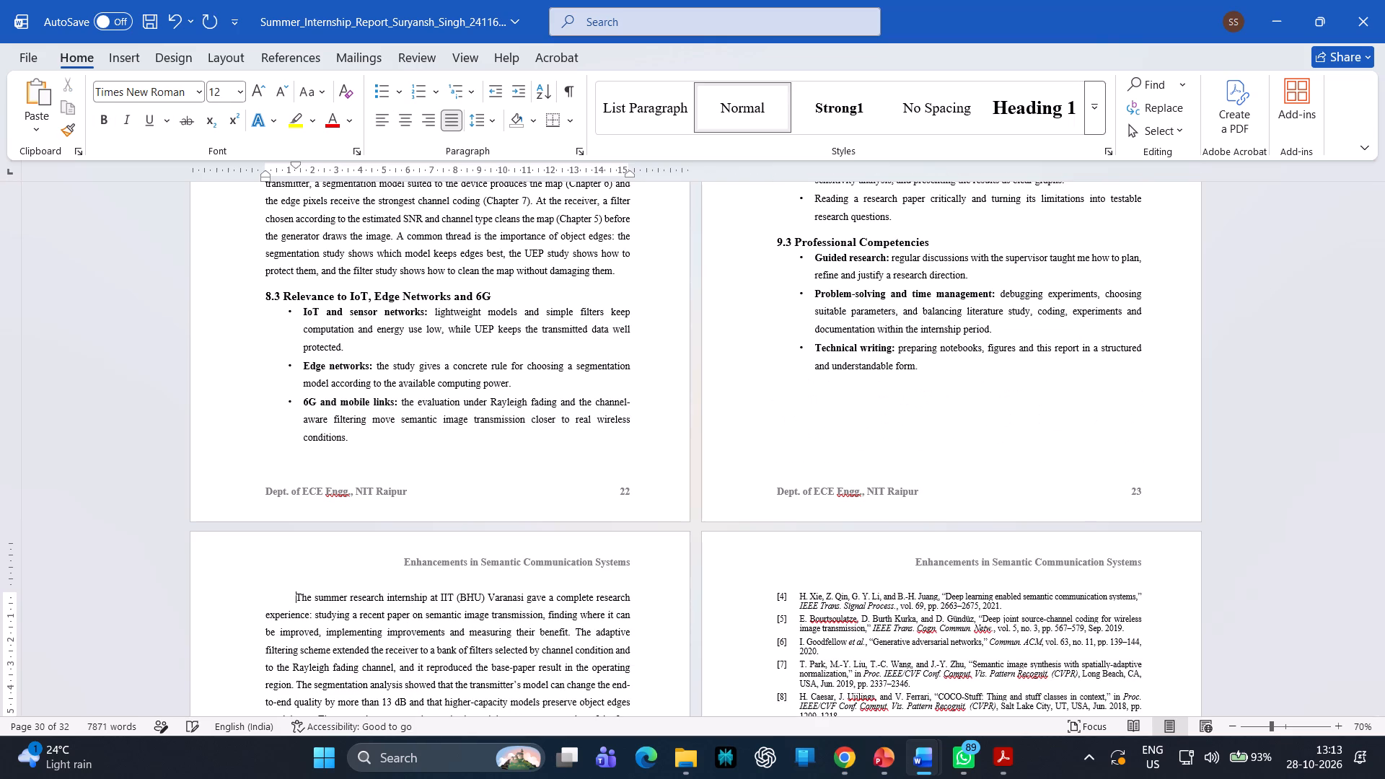
{"action": "key", "text": "ctrl+v"}
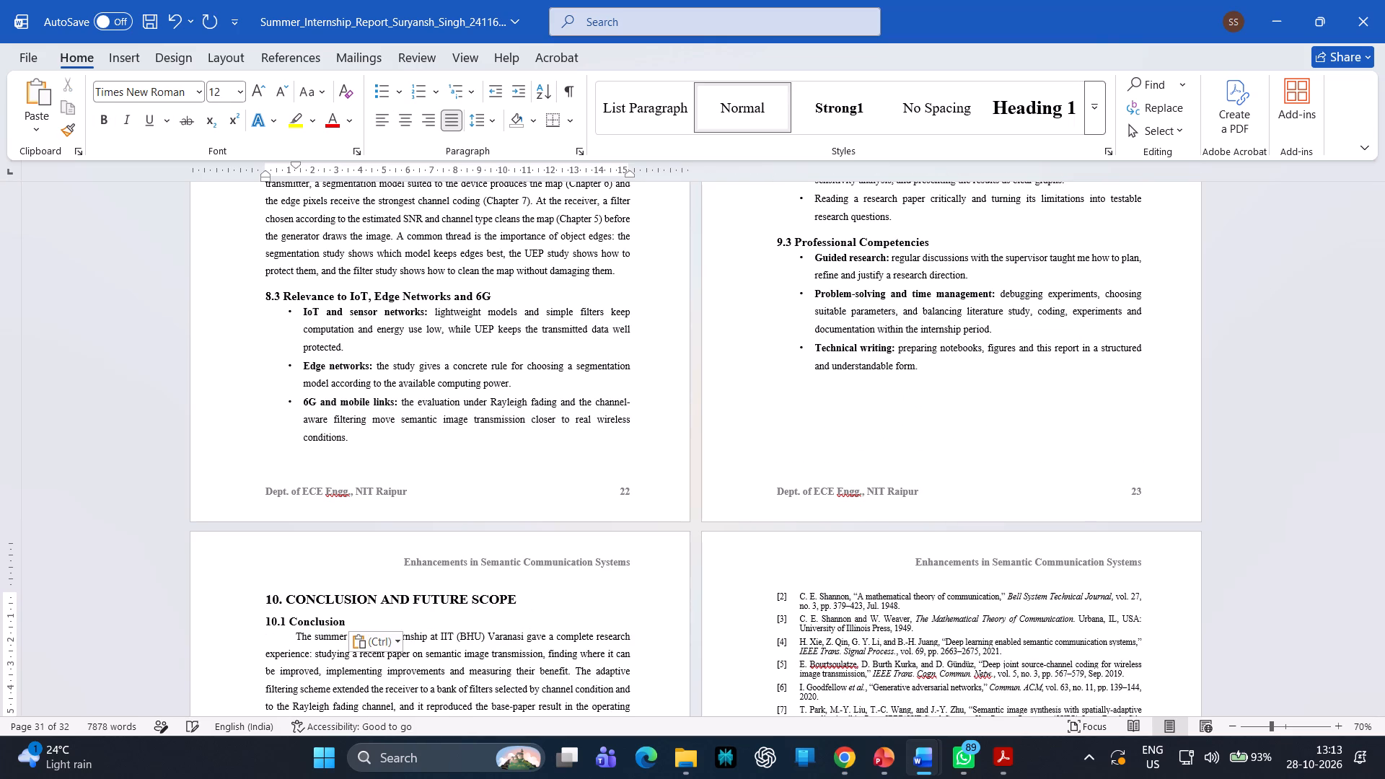
Remove the underline from the centred "REFERENCES" heading after section 10.2 and left-align it.
{"action": "scroll", "coordinate": [831, 415], "scroll_direction": "up", "scroll_amount": 3}
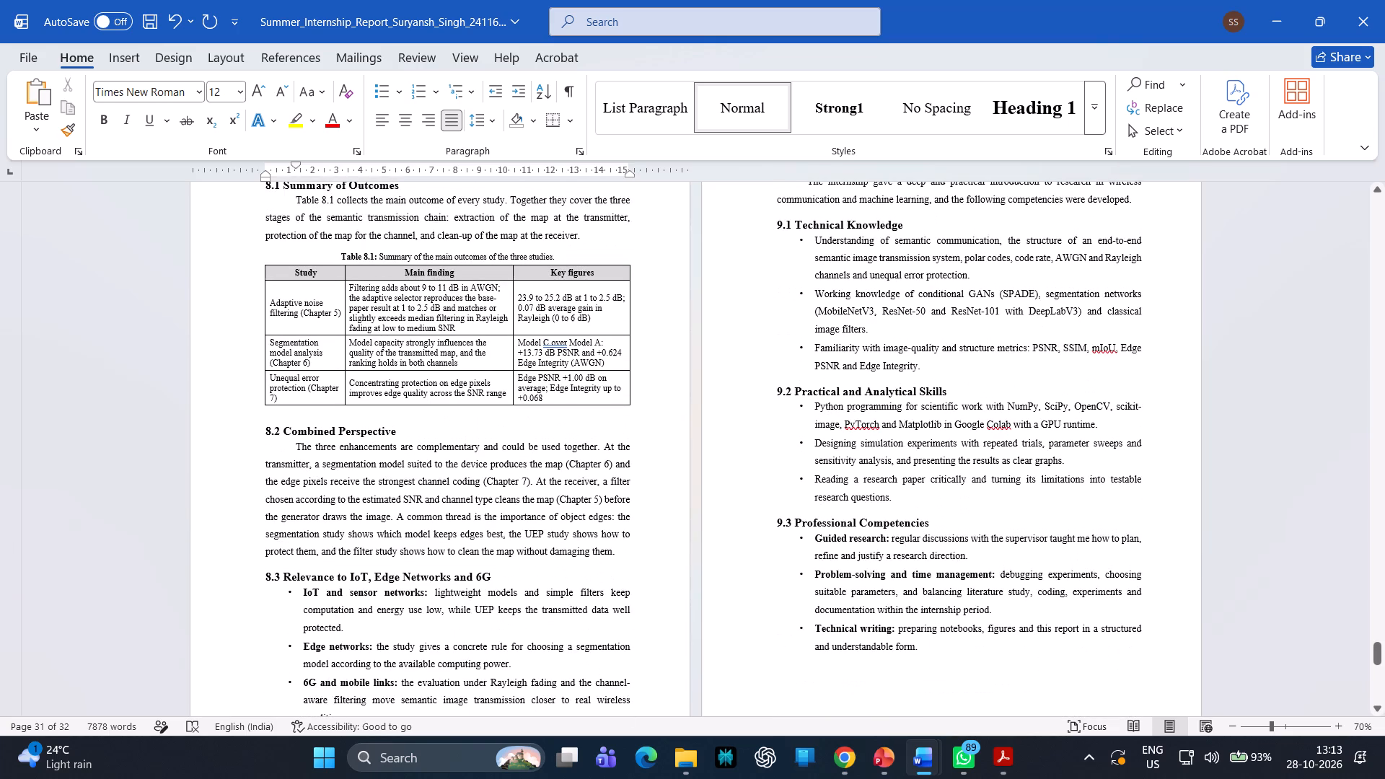
{"action": "scroll", "coordinate": [831, 415], "scroll_direction": "down", "scroll_amount": 5}
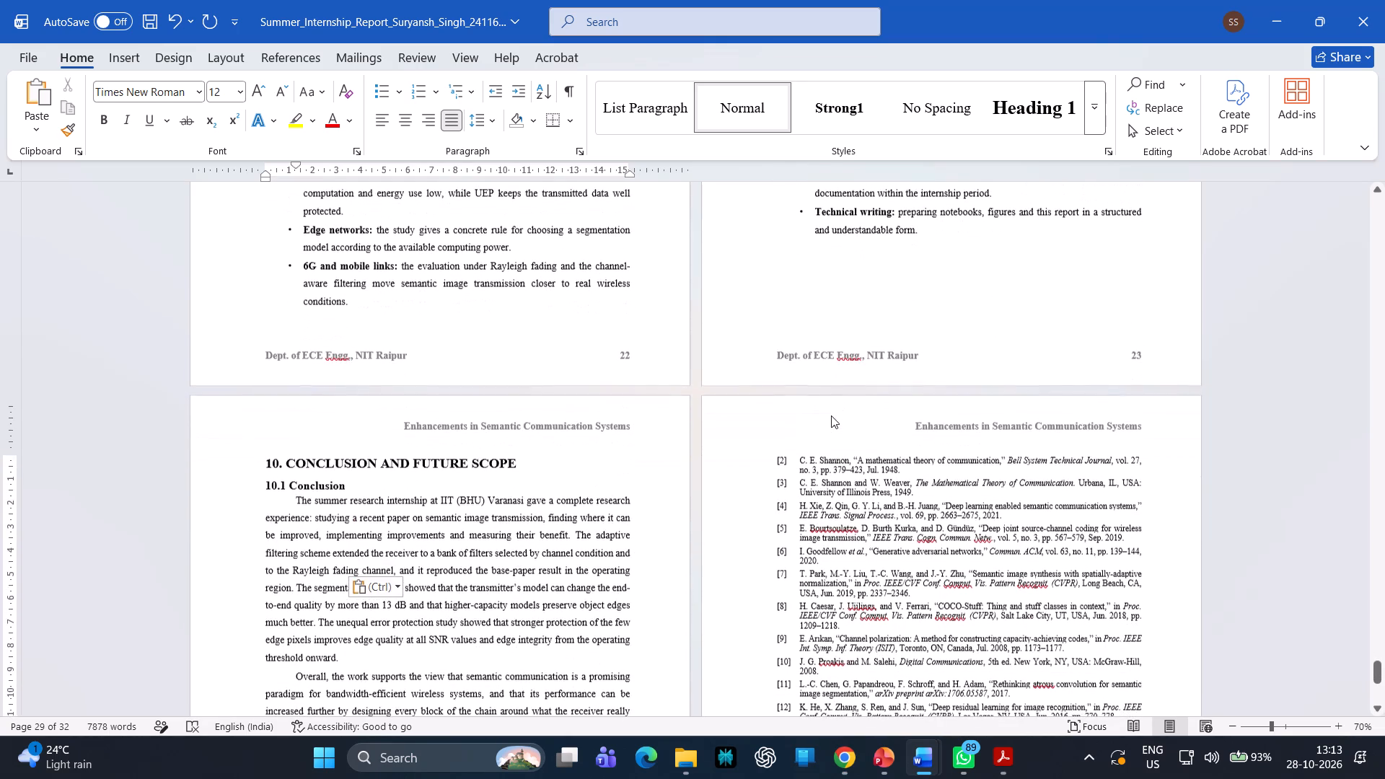
{"action": "scroll", "coordinate": [831, 415], "scroll_direction": "down", "scroll_amount": 5}
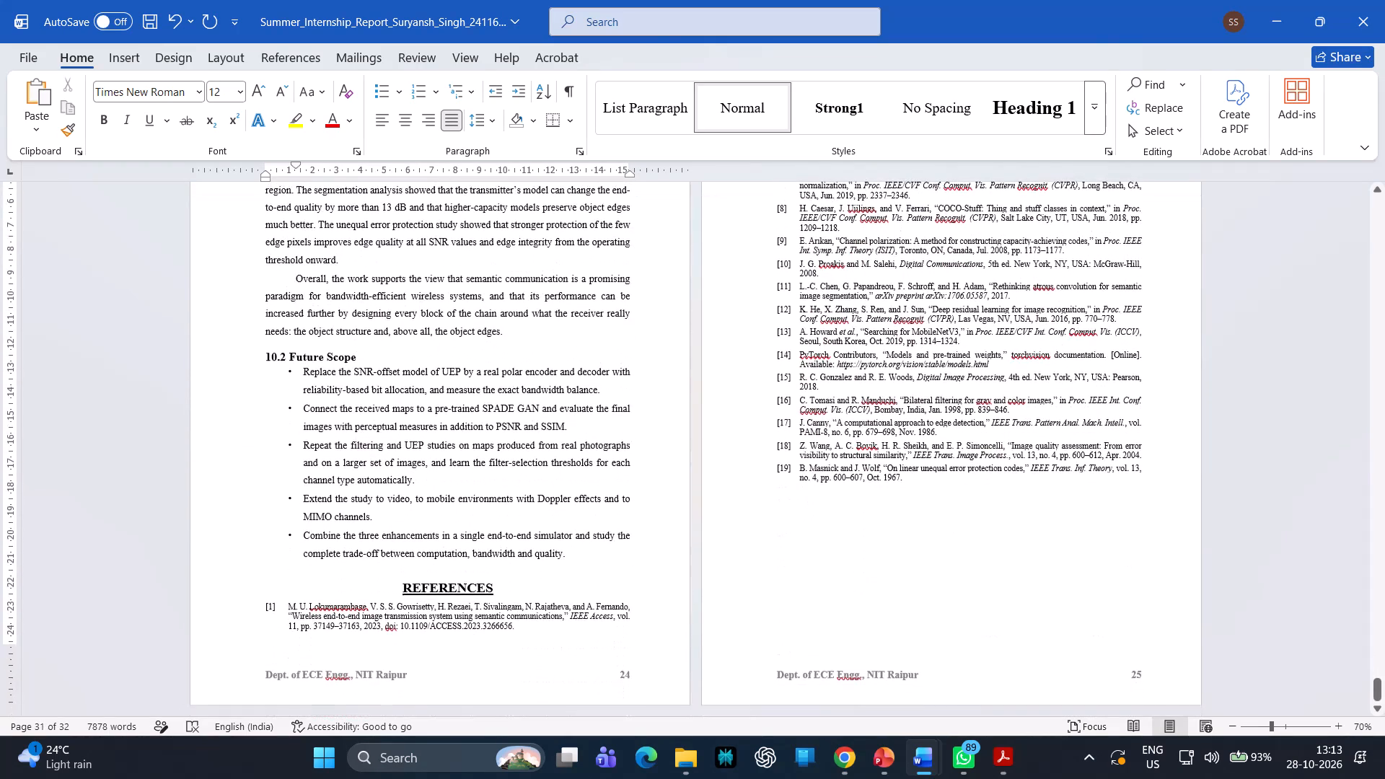
{"action": "scroll", "coordinate": [831, 415], "scroll_direction": "up", "scroll_amount": 1}
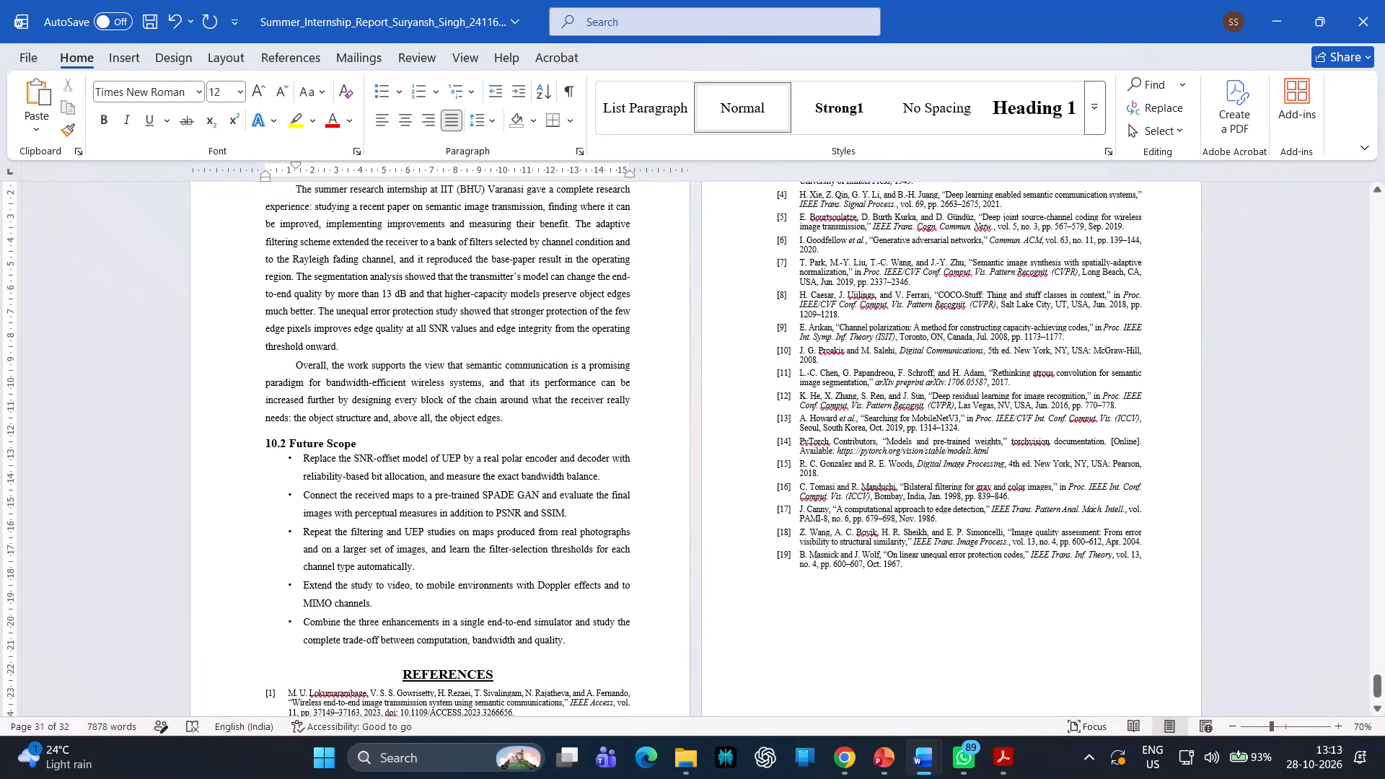
{"action": "scroll", "coordinate": [831, 415], "scroll_direction": "up", "scroll_amount": 2}
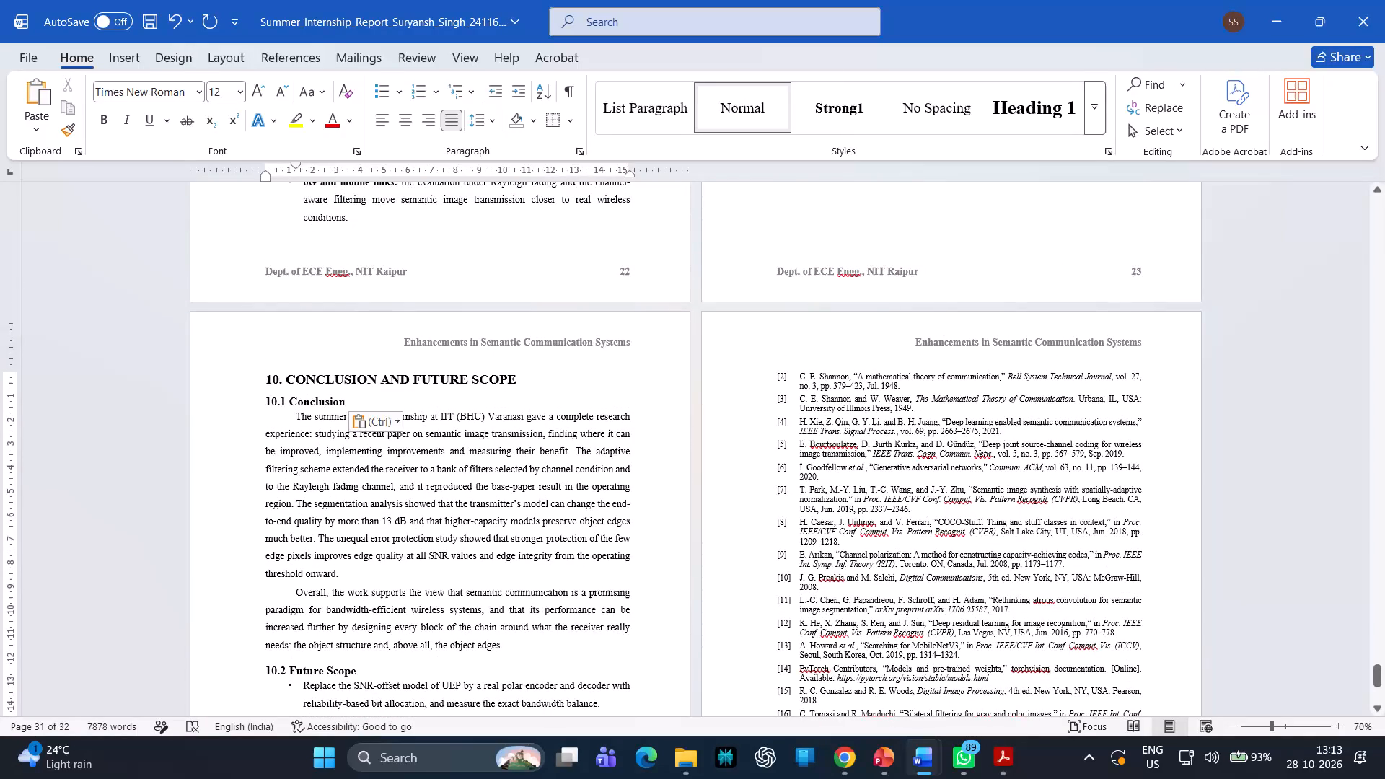
{"action": "scroll", "coordinate": [831, 415], "scroll_direction": "down", "scroll_amount": 5}
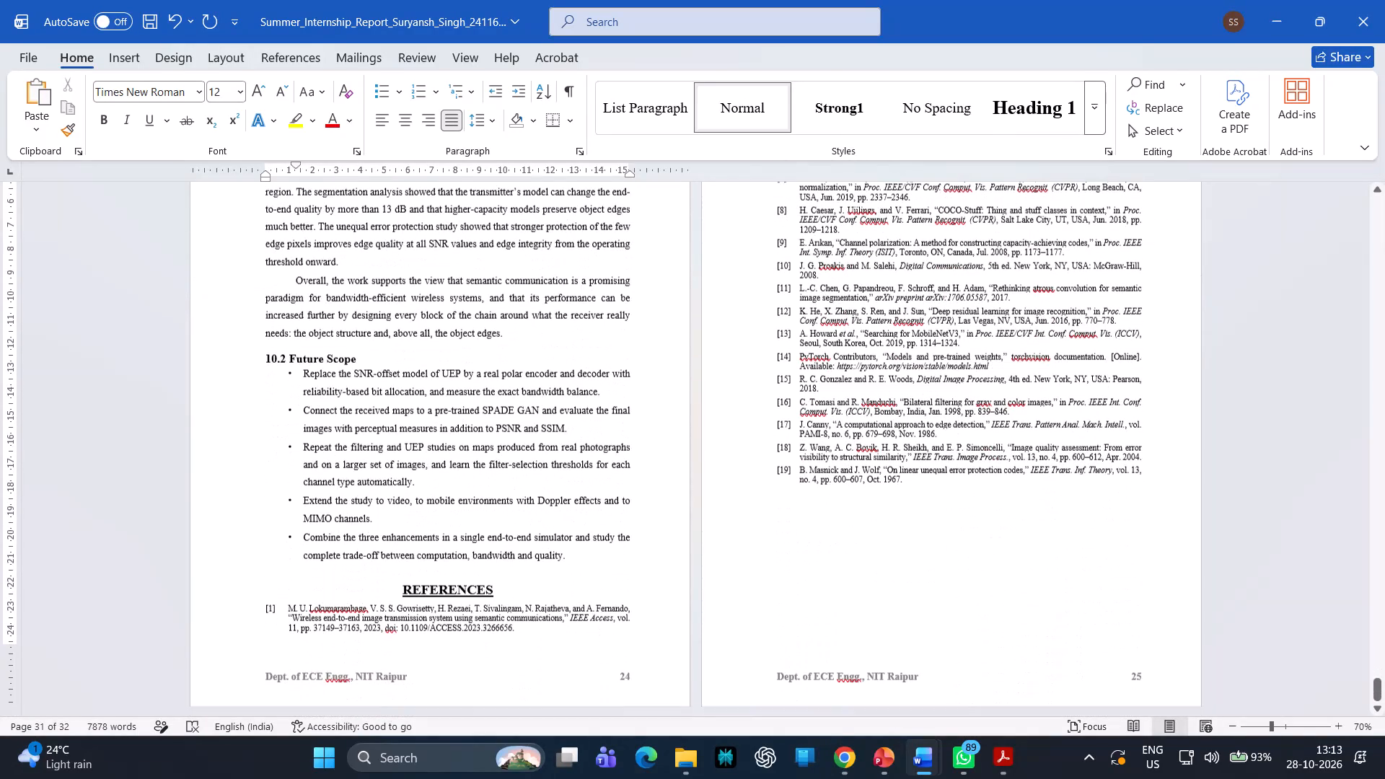
{"action": "scroll", "coordinate": [831, 415], "scroll_direction": "down", "scroll_amount": 7}
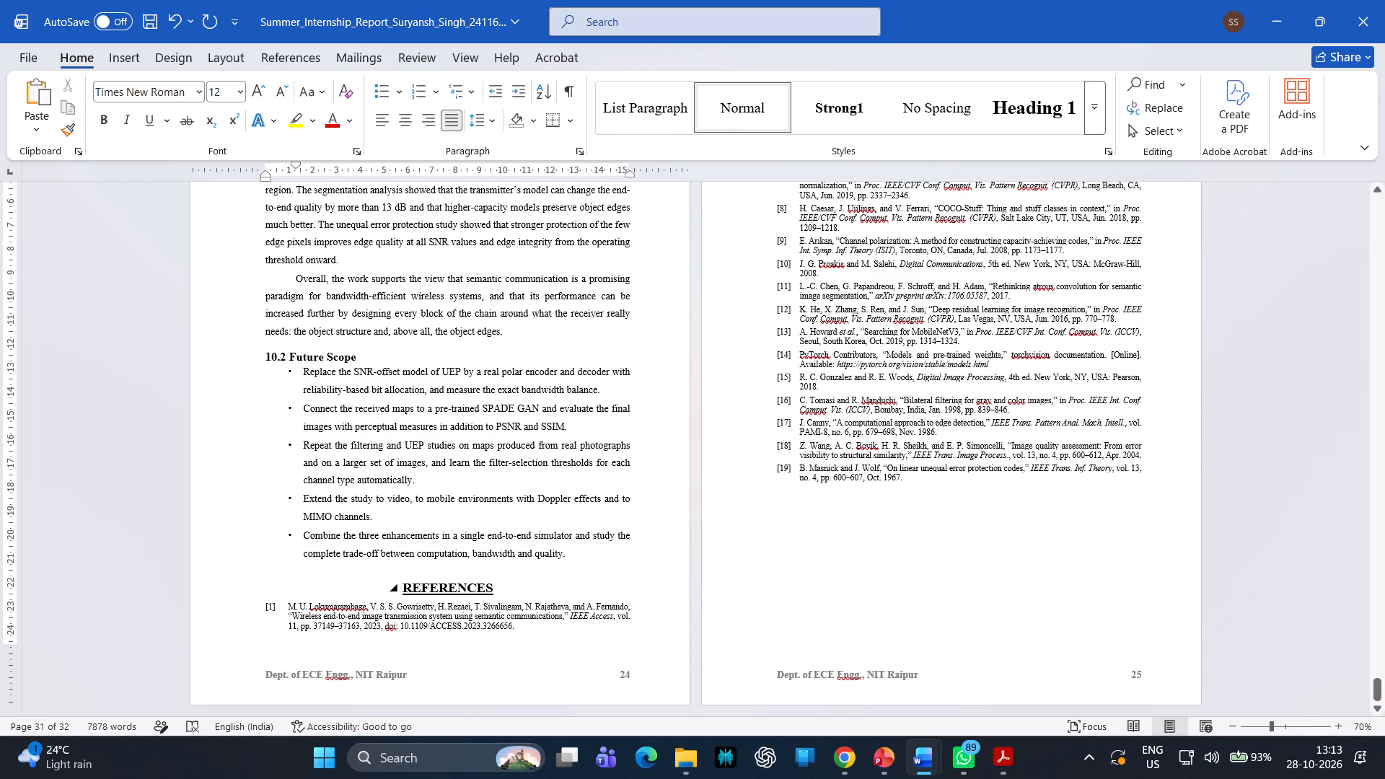
{"action": "left_click_drag", "start_coordinate": [500, 588], "coordinate": [390, 588]}
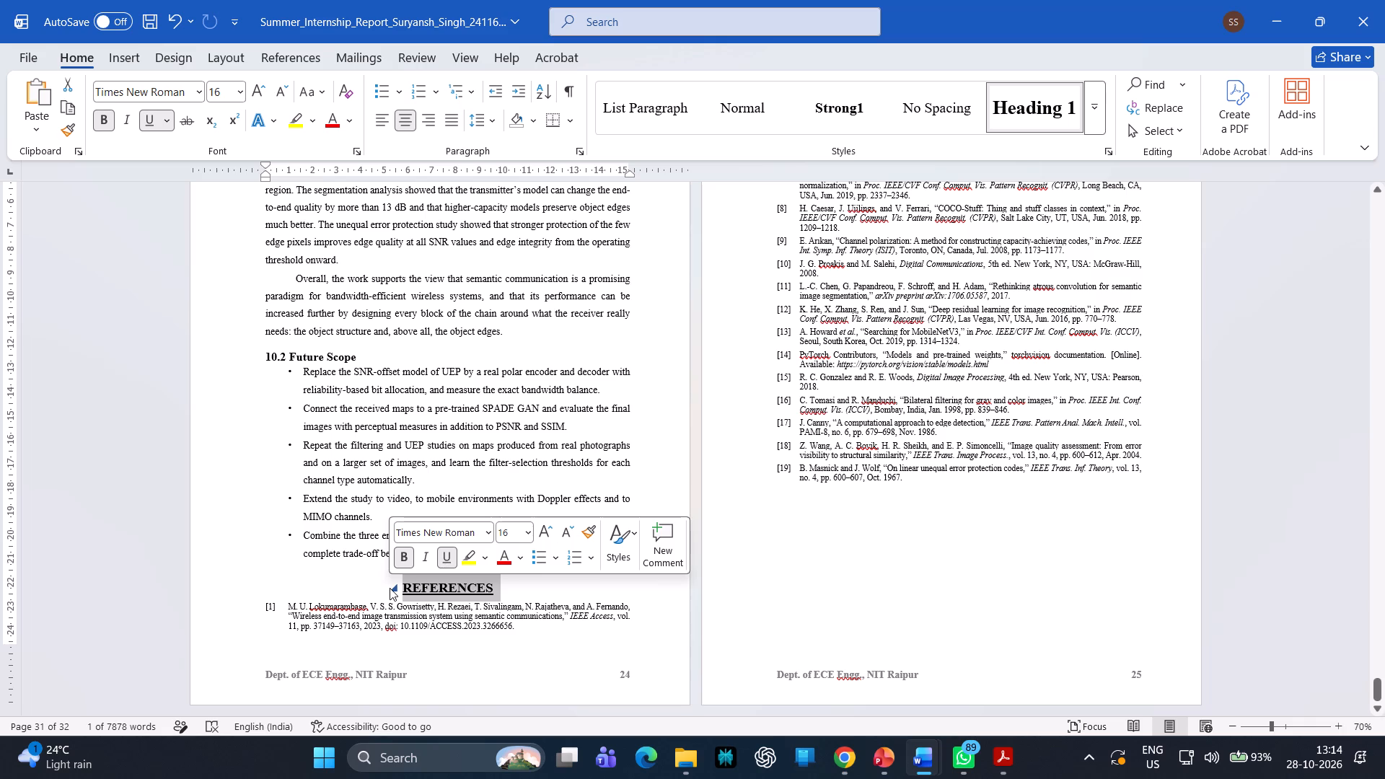
{"action": "left_click", "coordinate": [447, 561]}
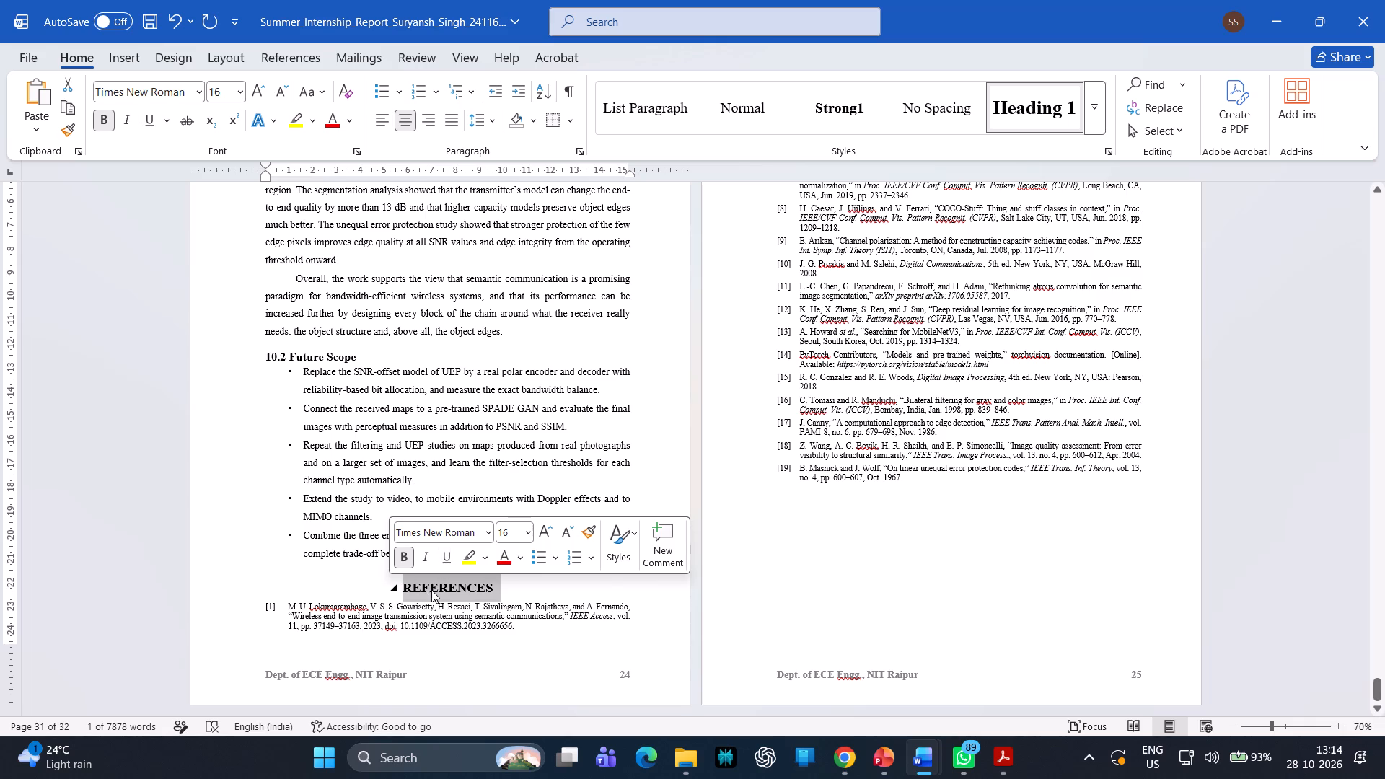
{"action": "key", "text": "Left"}
{"action": "key", "text": "BackSpace"}
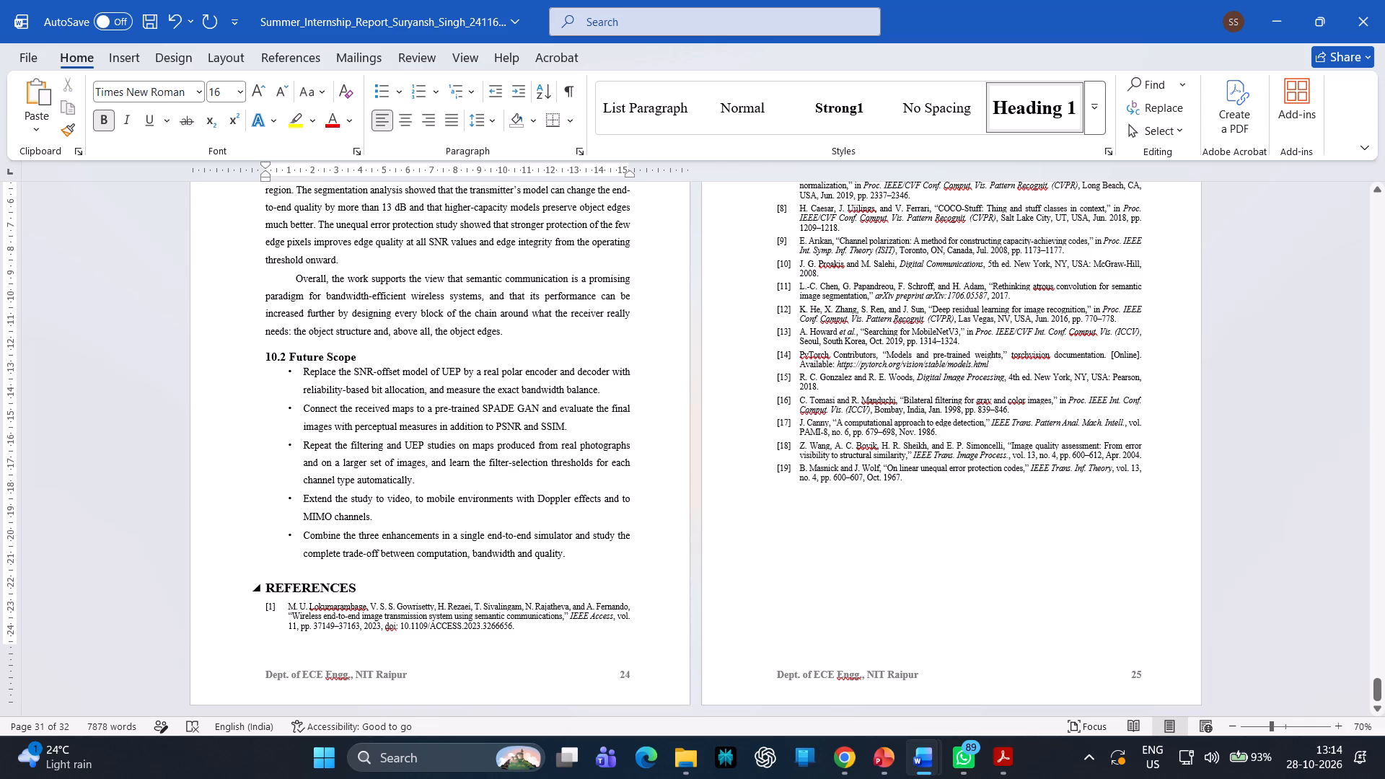
Move the "REFERENCES" heading to the top of page 25, using blank lines to push the reference list there.
{"action": "key", "text": "ctrl+shift+Right"}
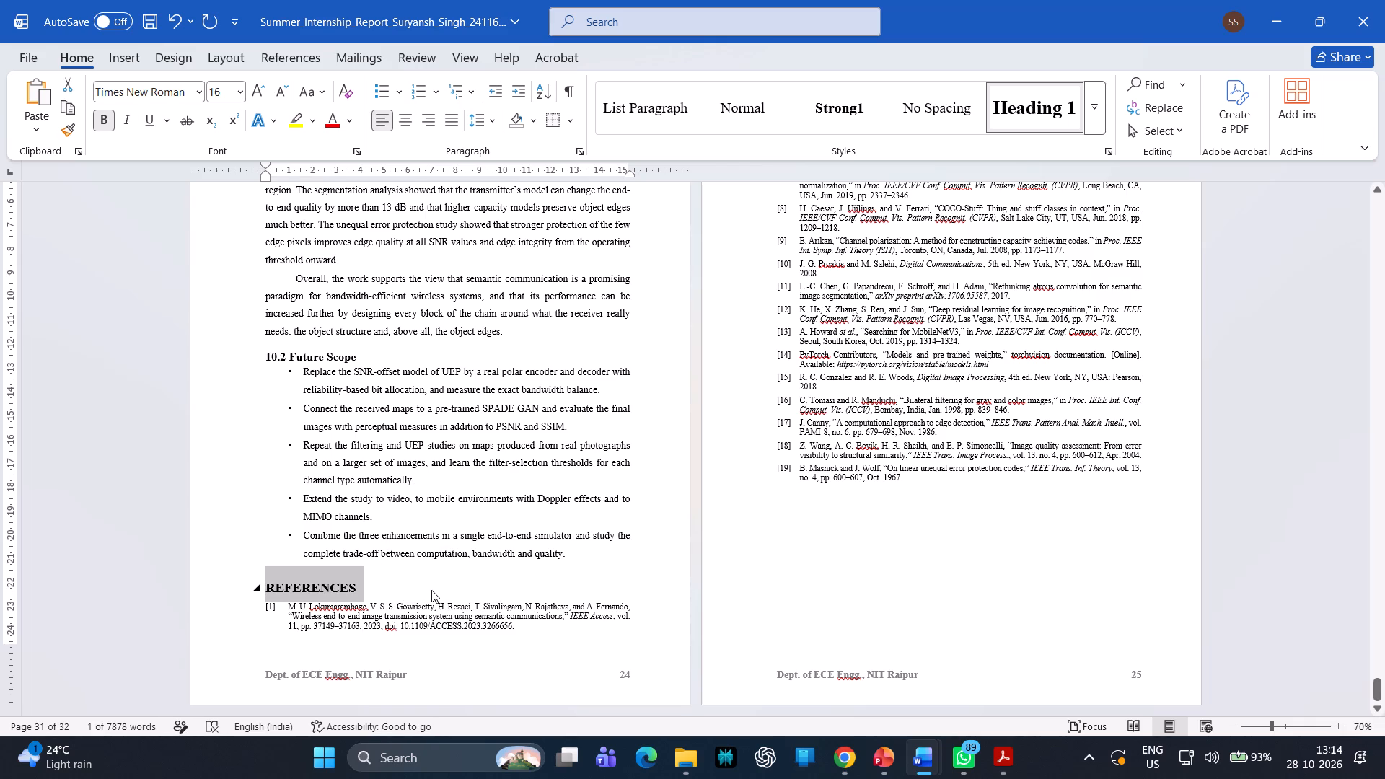
{"action": "key", "text": "ctrl+x"}
{"action": "key", "text": "Return"}
{"action": "key", "text": "Return"}
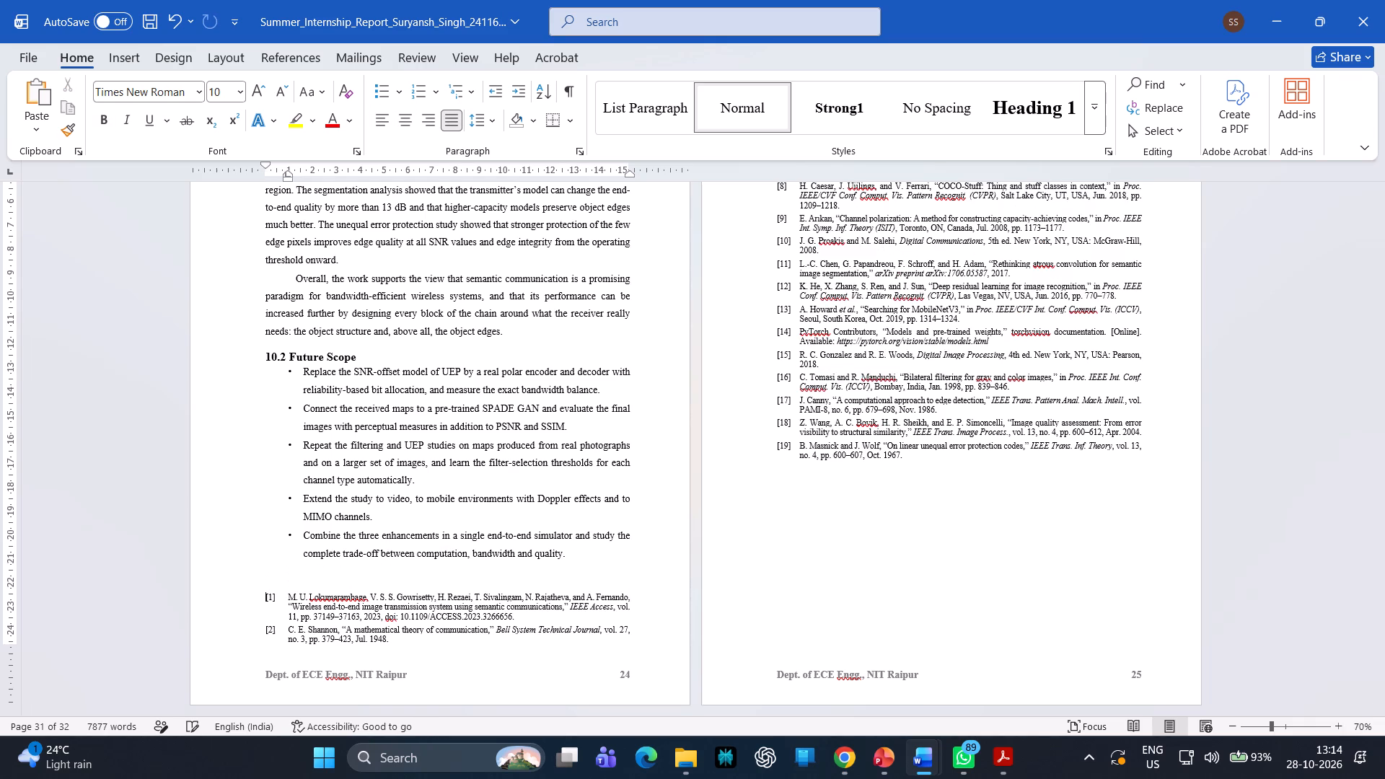
{"action": "key", "text": "Return"}
{"action": "key", "text": "Return"}
{"action": "key", "text": "ctrl+v"}
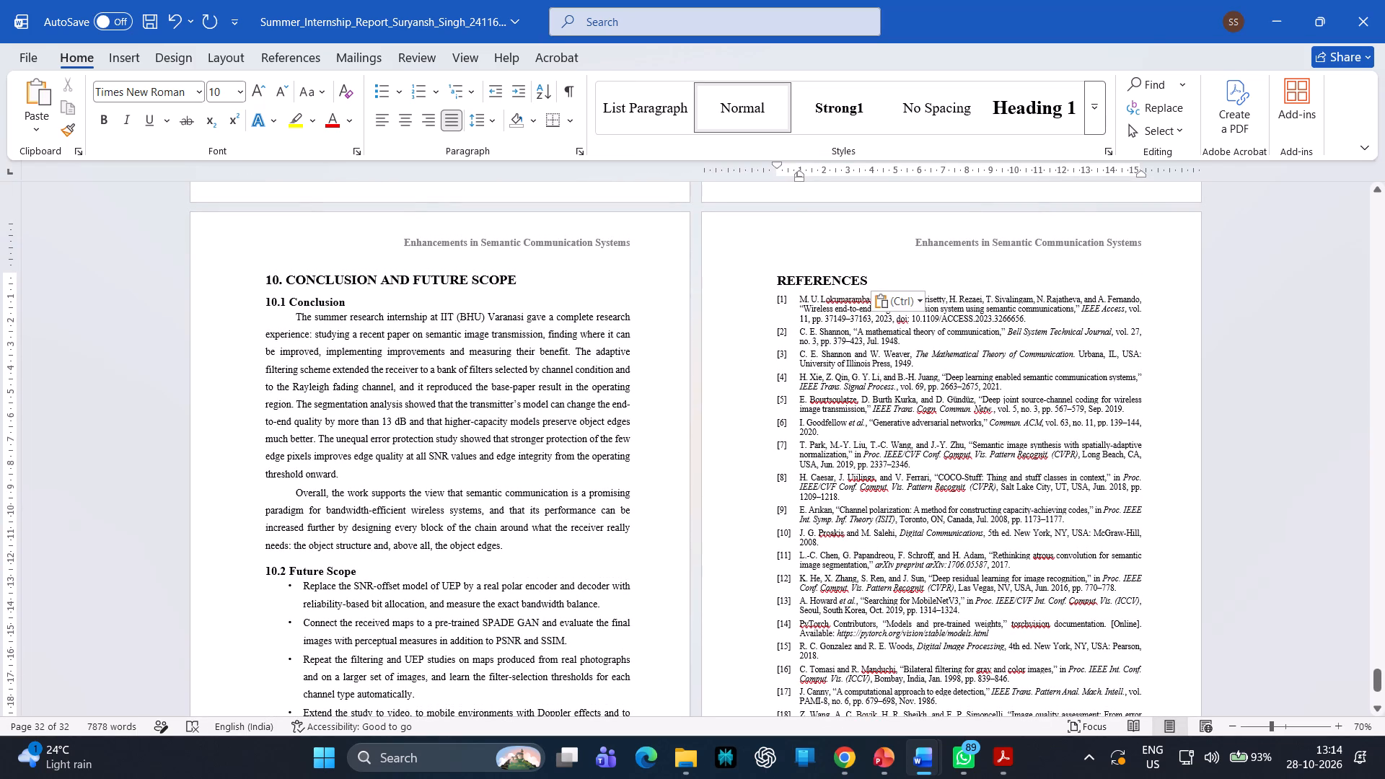
Number the references heading so that it reads "11. REFERENCES".
{"action": "left_click", "coordinate": [774, 276]}
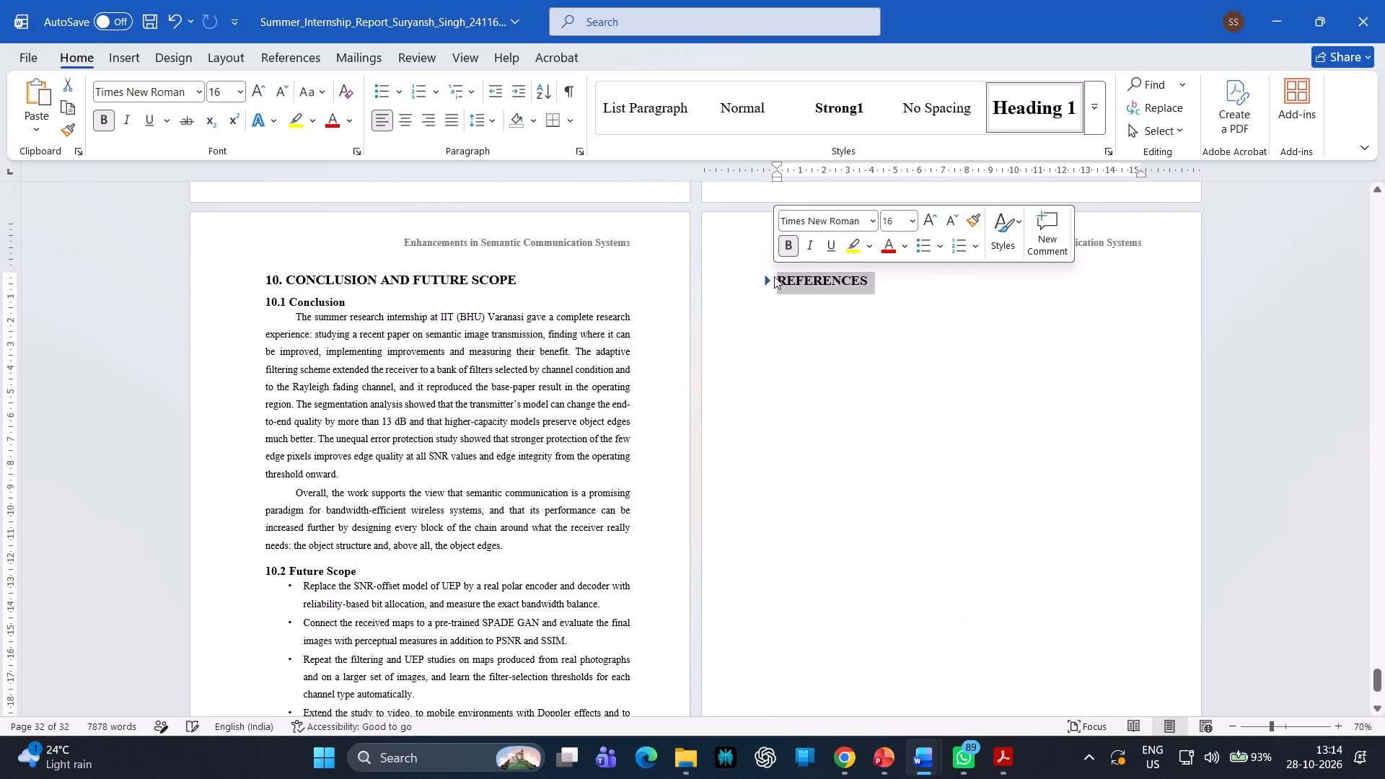
{"action": "left_click", "coordinate": [774, 276]}
{"action": "left_click", "coordinate": [761, 278]}
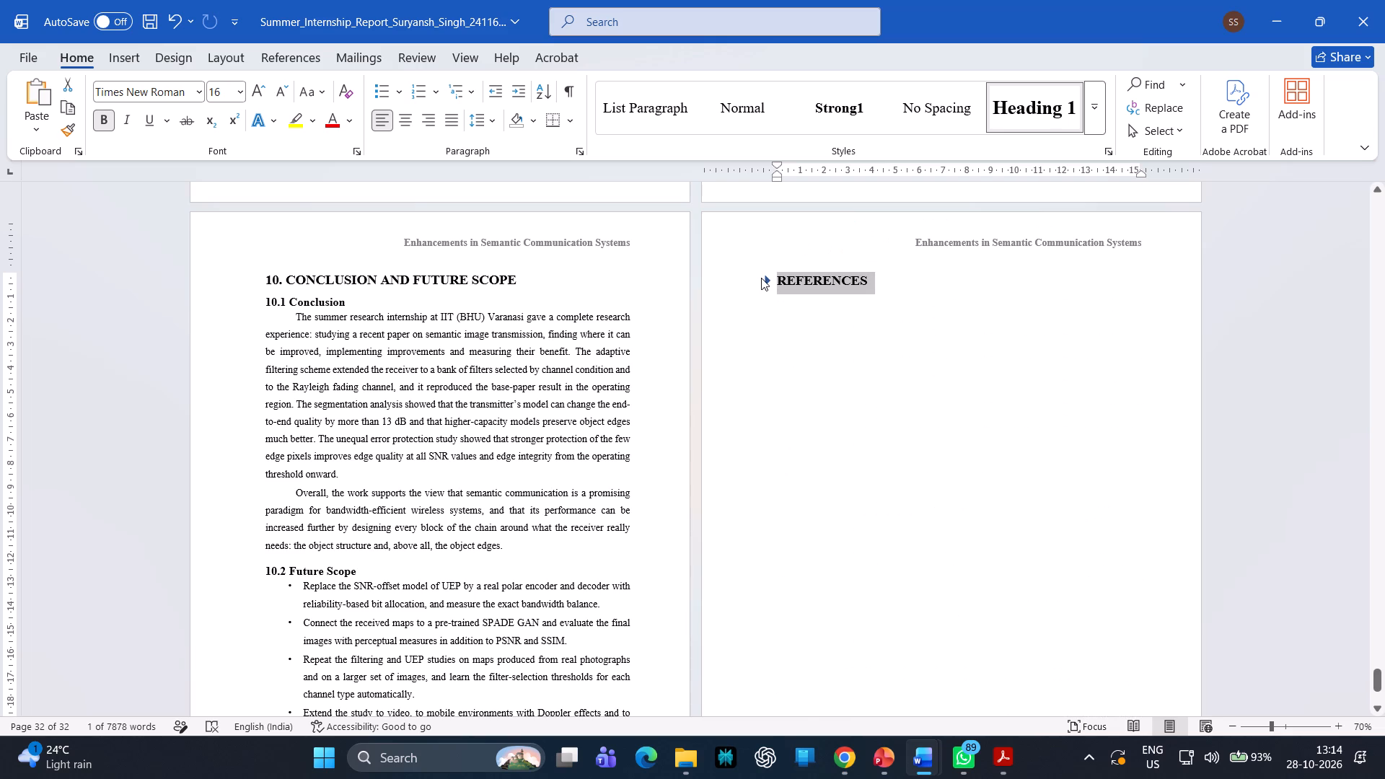
{"action": "left_click", "coordinate": [761, 278]}
{"action": "left_click", "coordinate": [788, 279]}
{"action": "key", "text": "Left"}
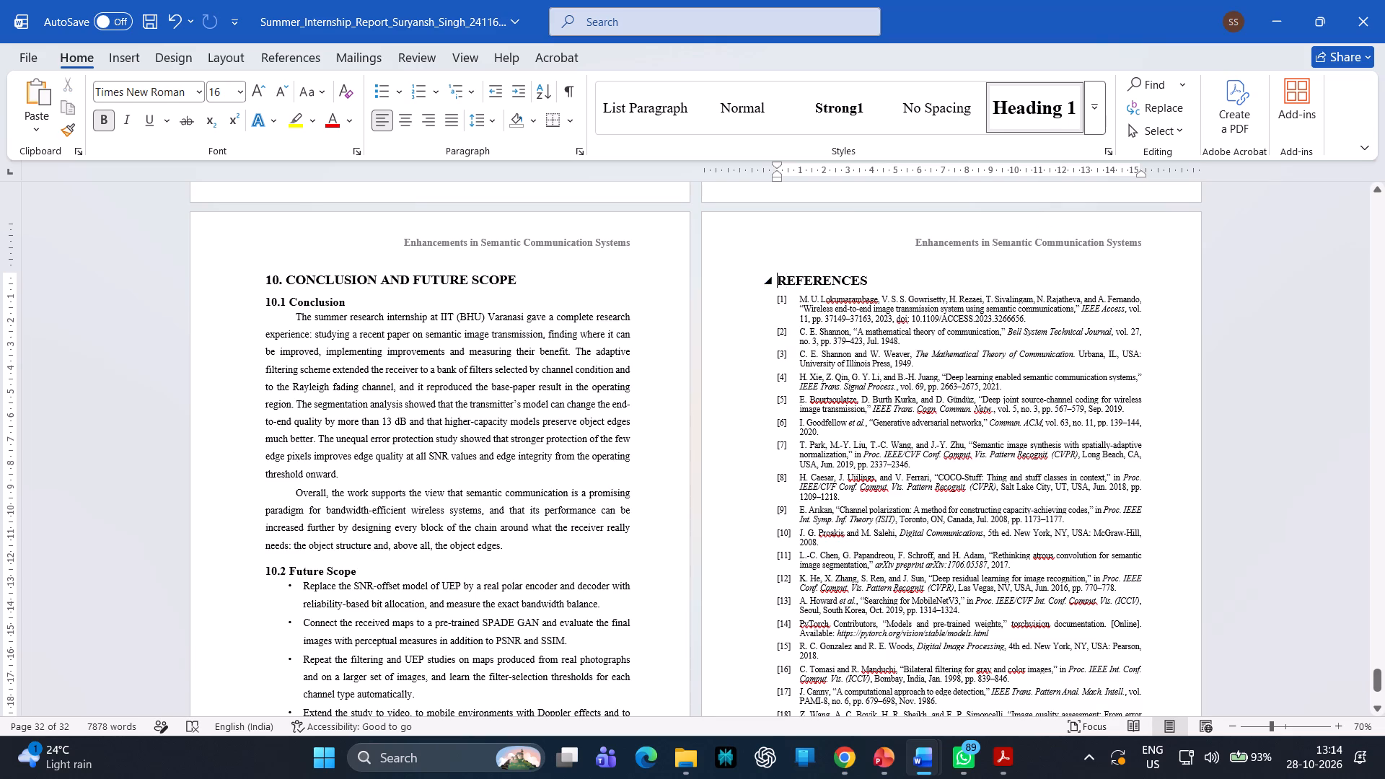
{"action": "key", "text": "1"}
{"action": "key", "text": "1"}
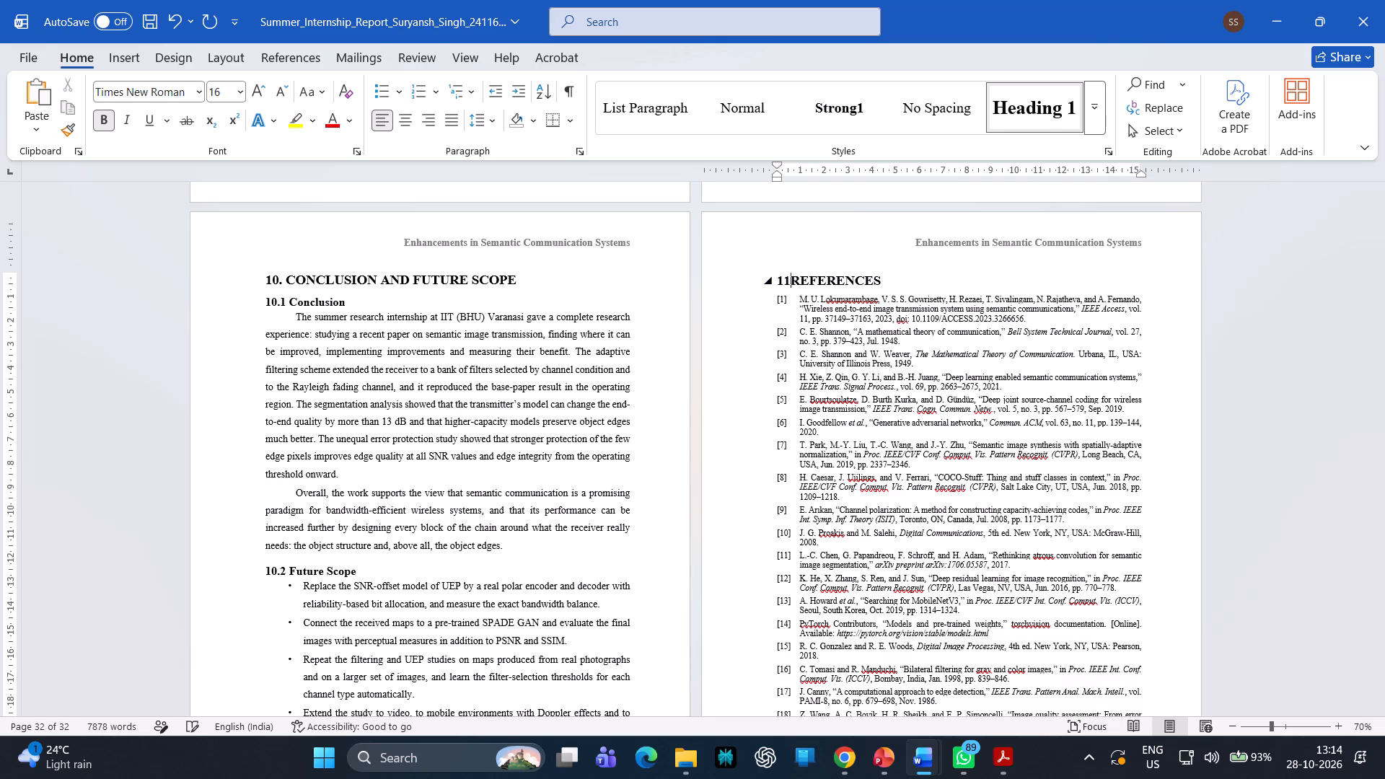
{"action": "type", "text": "."}
{"action": "key", "text": "space"}
Save the report.
{"action": "scroll", "coordinate": [788, 279], "scroll_direction": "down", "scroll_amount": 2}
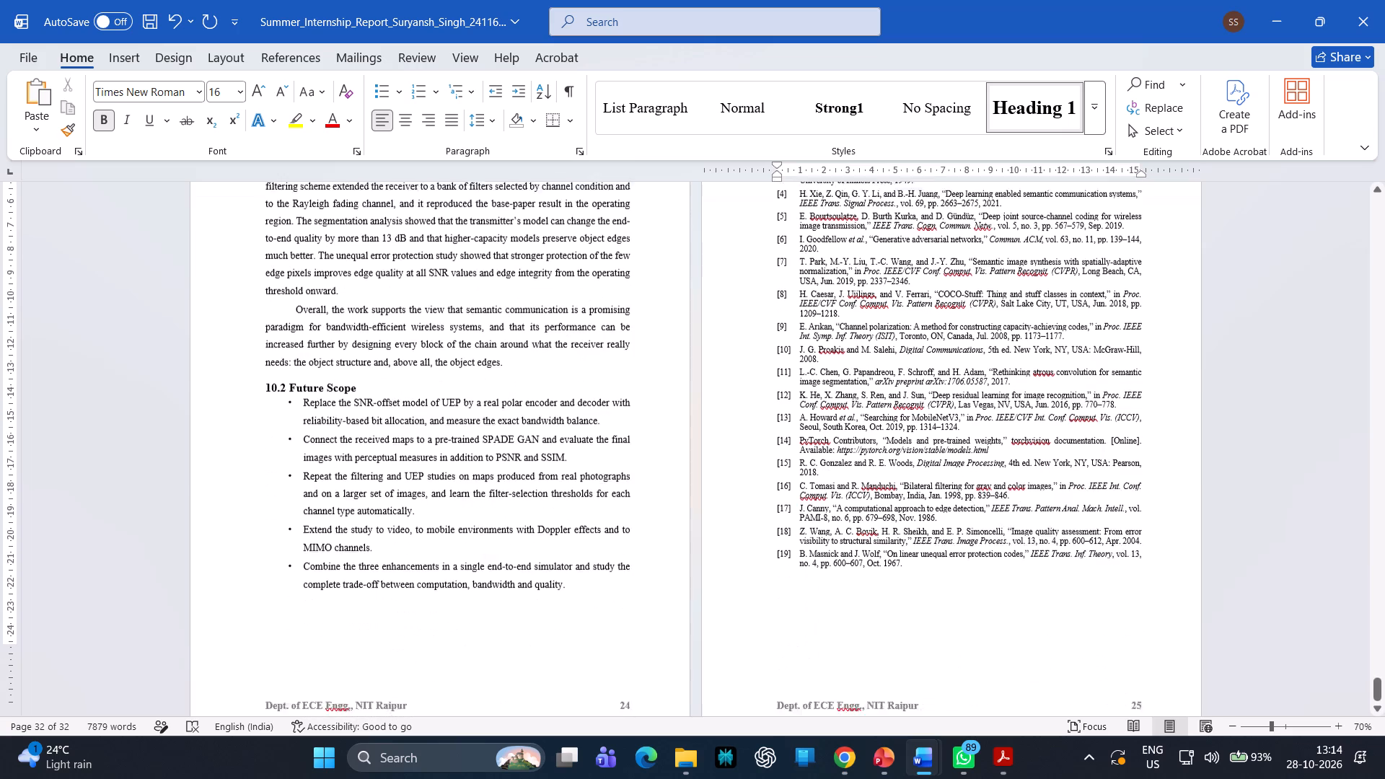
{"action": "scroll", "coordinate": [788, 279], "scroll_direction": "down", "scroll_amount": 2}
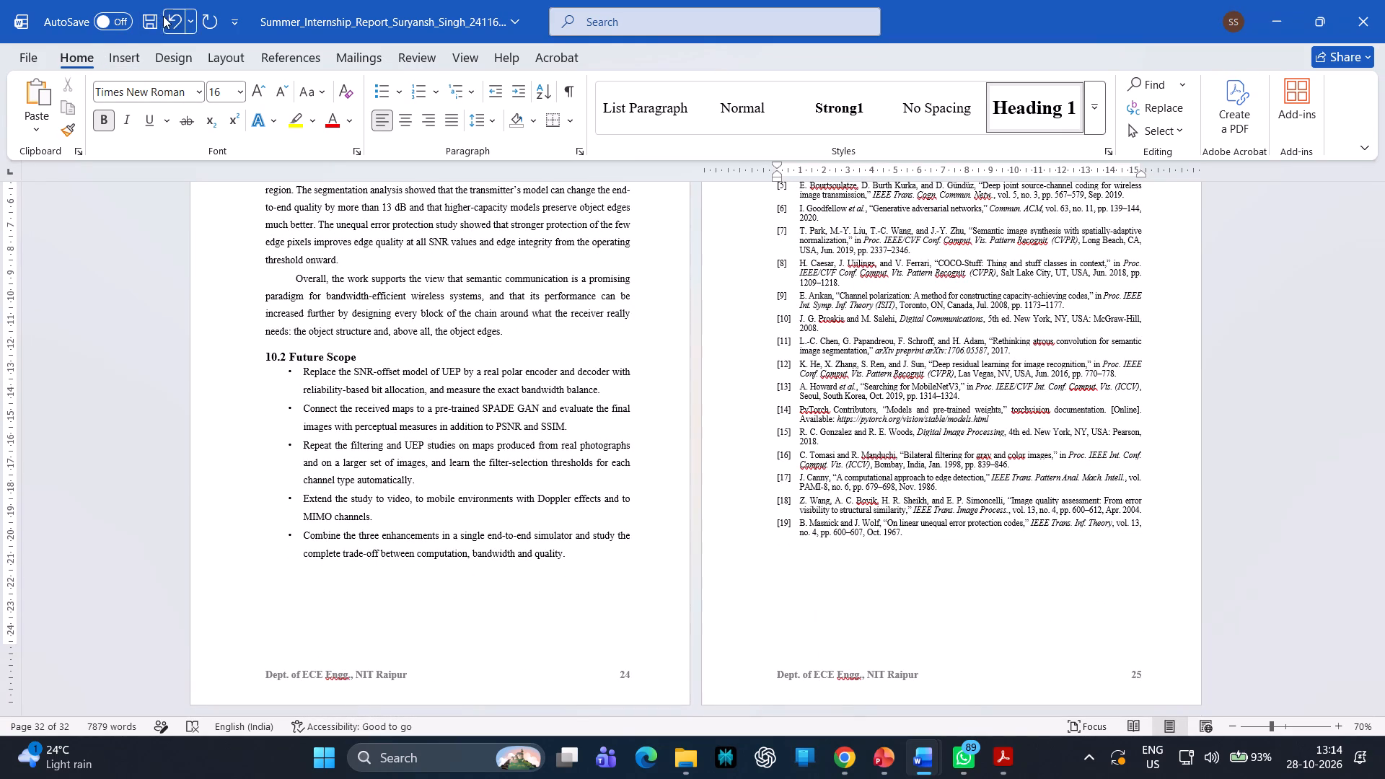
{"action": "left_click", "coordinate": [157, 19]}
Review the report's layout from the references back through the declaration, abstract, acknowledgement and table of contents.
{"action": "scroll", "coordinate": [328, 272], "scroll_direction": "up", "scroll_amount": 3}
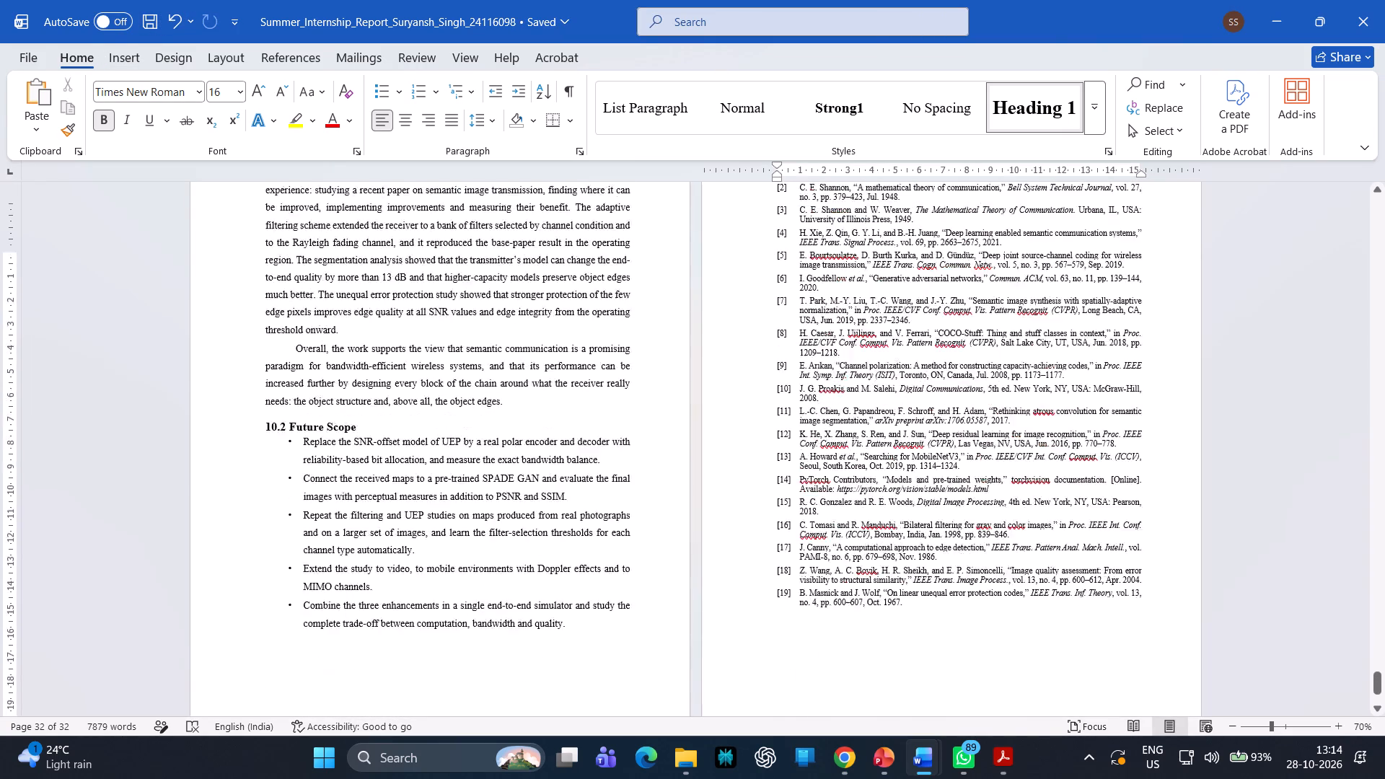
{"action": "scroll", "coordinate": [328, 272], "scroll_direction": "up", "scroll_amount": 13}
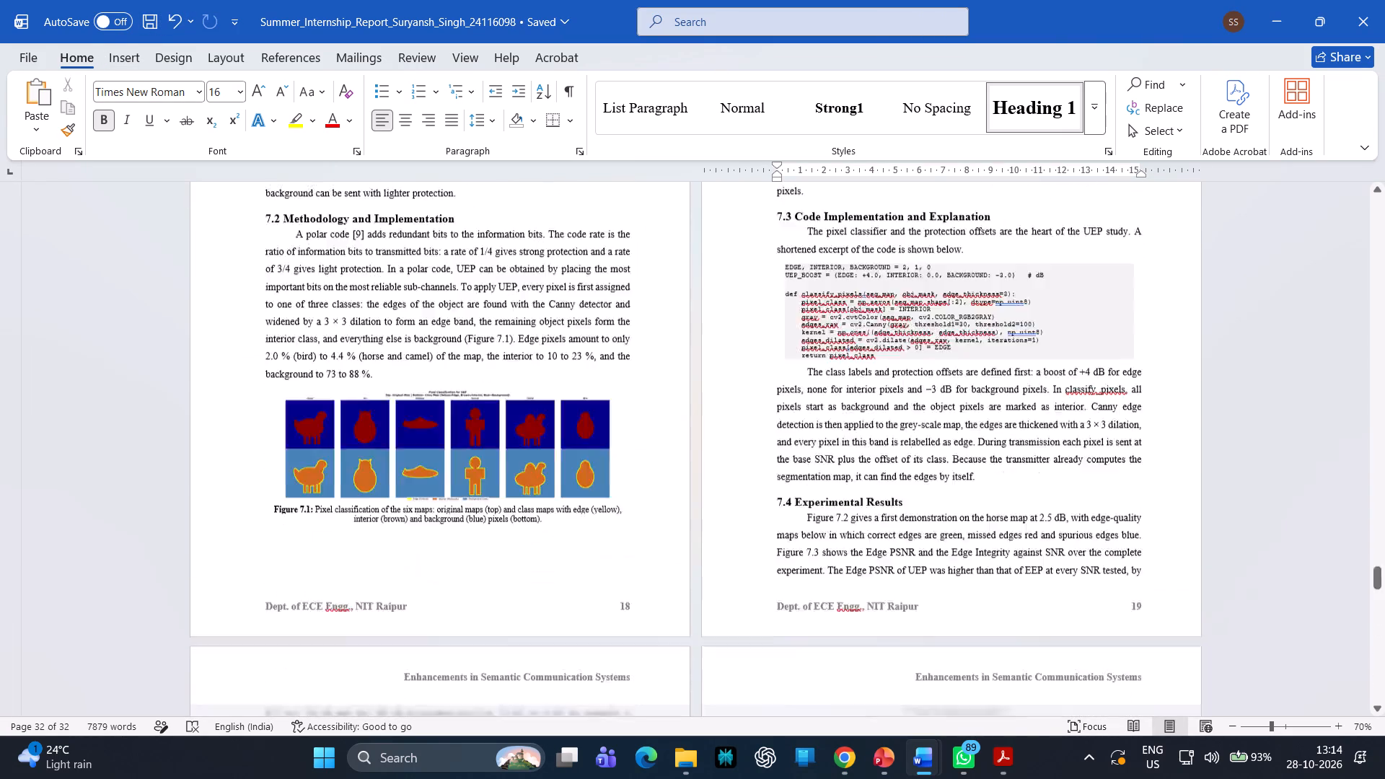
{"action": "scroll", "coordinate": [328, 272], "scroll_direction": "up", "scroll_amount": 12}
{"action": "scroll", "coordinate": [328, 272], "scroll_direction": "down", "scroll_amount": 5}
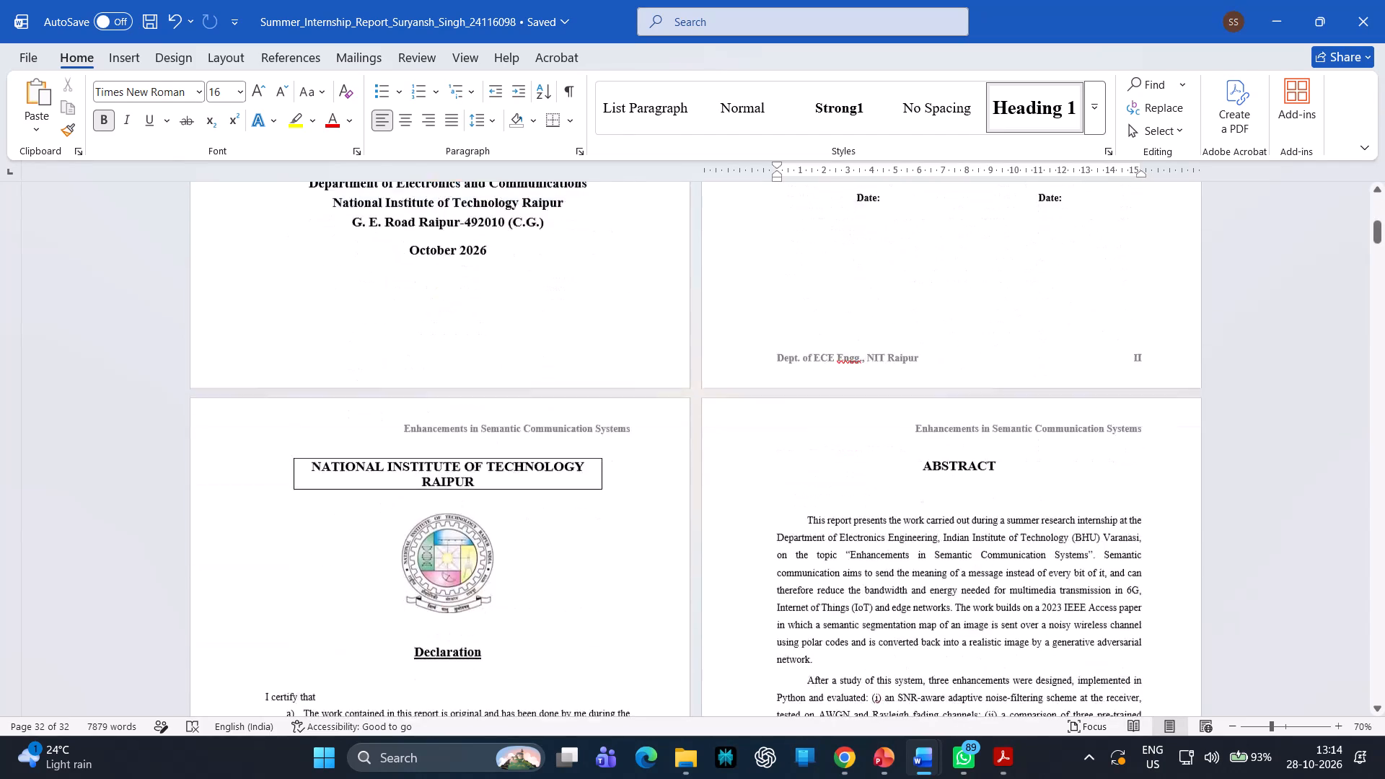
{"action": "scroll", "coordinate": [328, 272], "scroll_direction": "up", "scroll_amount": 1}
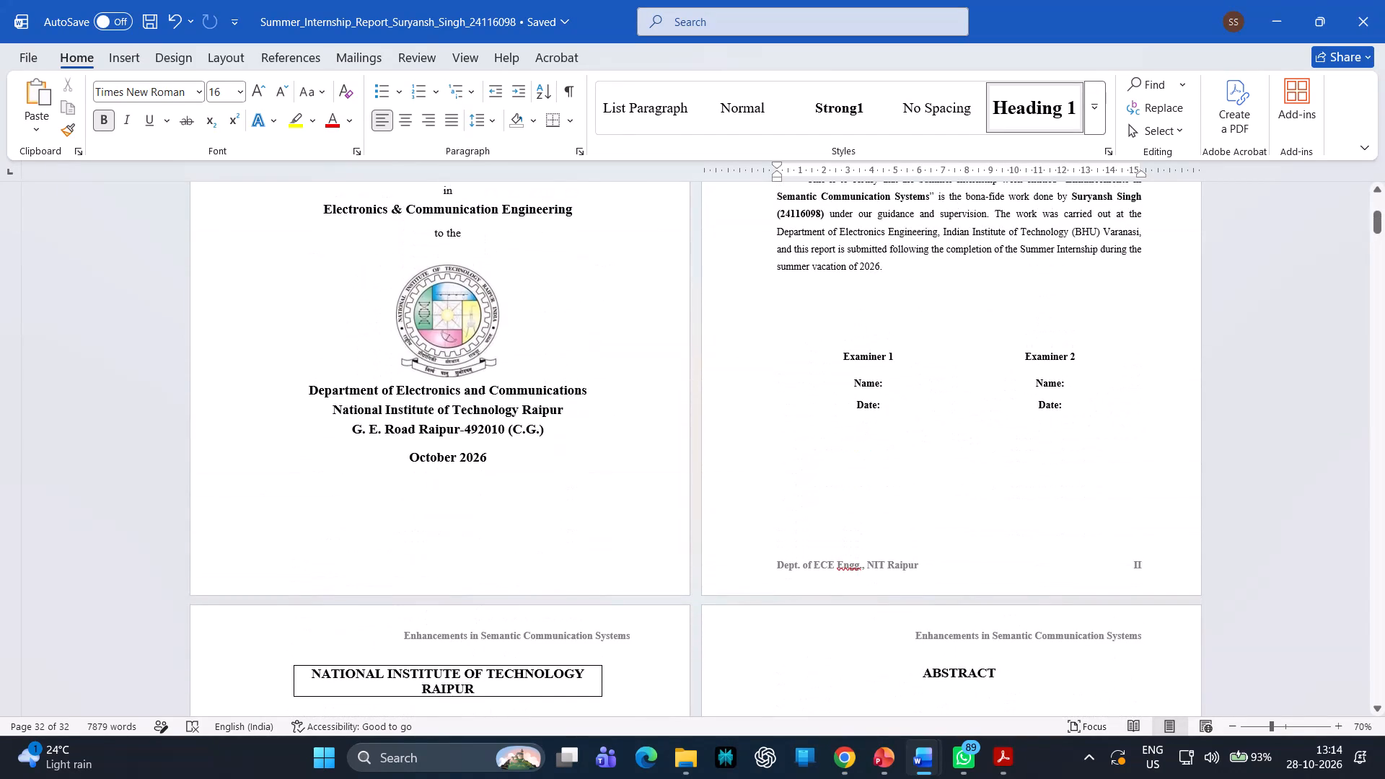
{"action": "scroll", "coordinate": [328, 272], "scroll_direction": "down", "scroll_amount": 7}
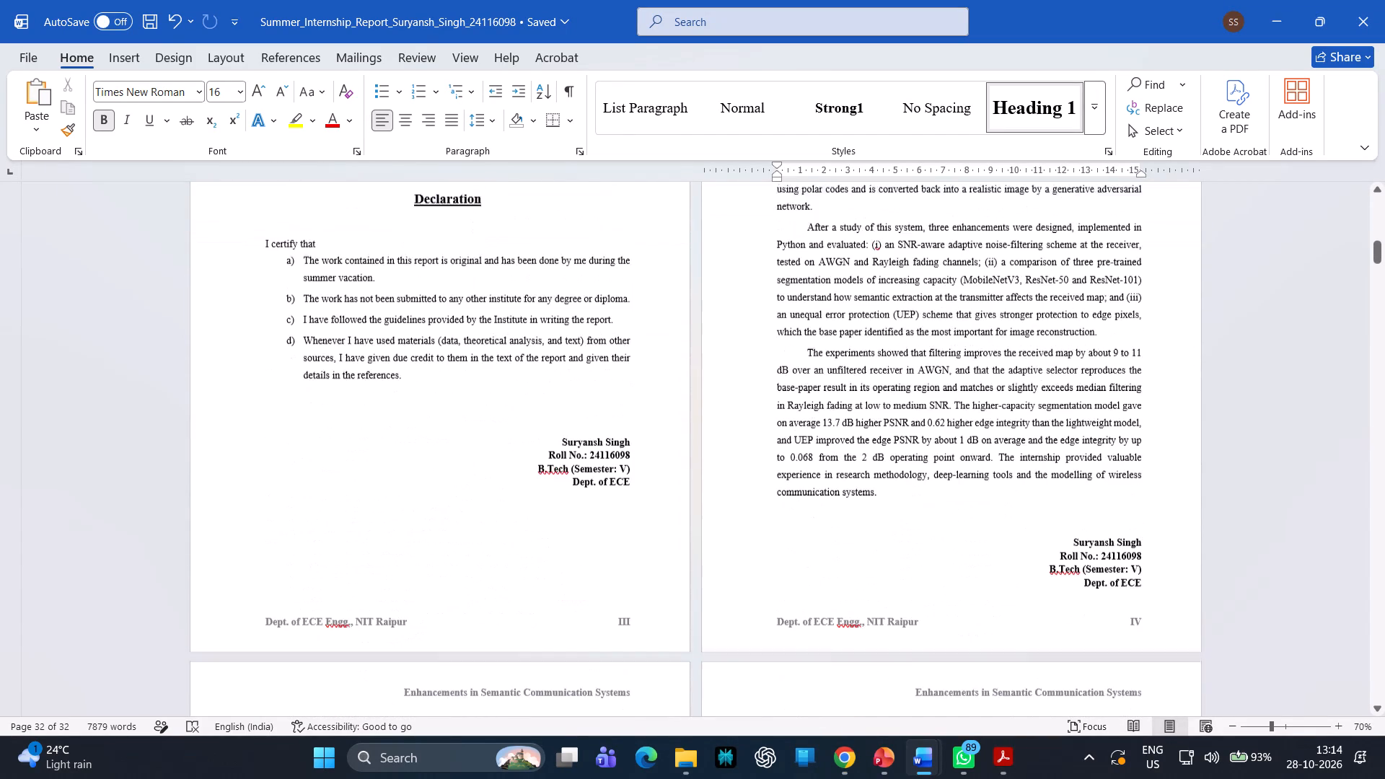
{"action": "scroll", "coordinate": [328, 272], "scroll_direction": "down", "scroll_amount": 4}
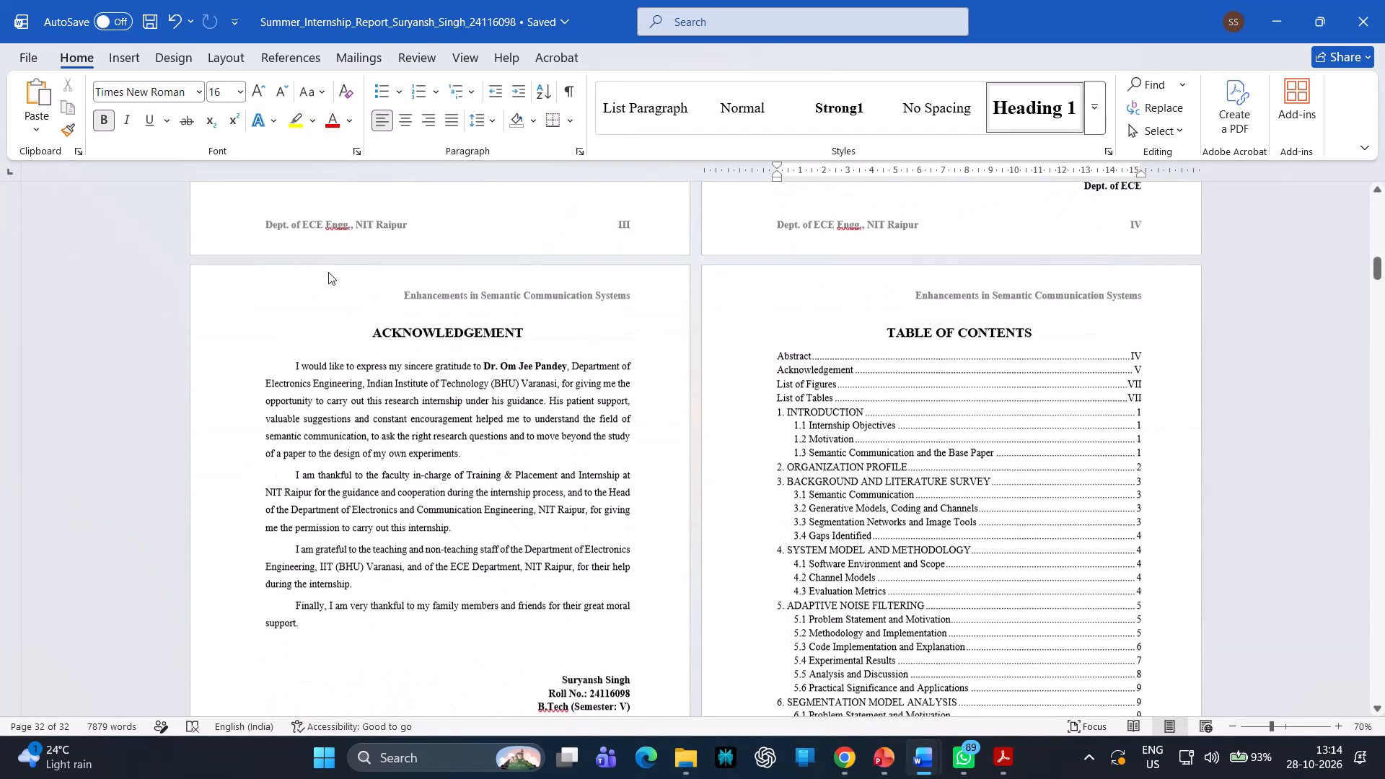
{"action": "scroll", "coordinate": [328, 272], "scroll_direction": "down", "scroll_amount": 1}
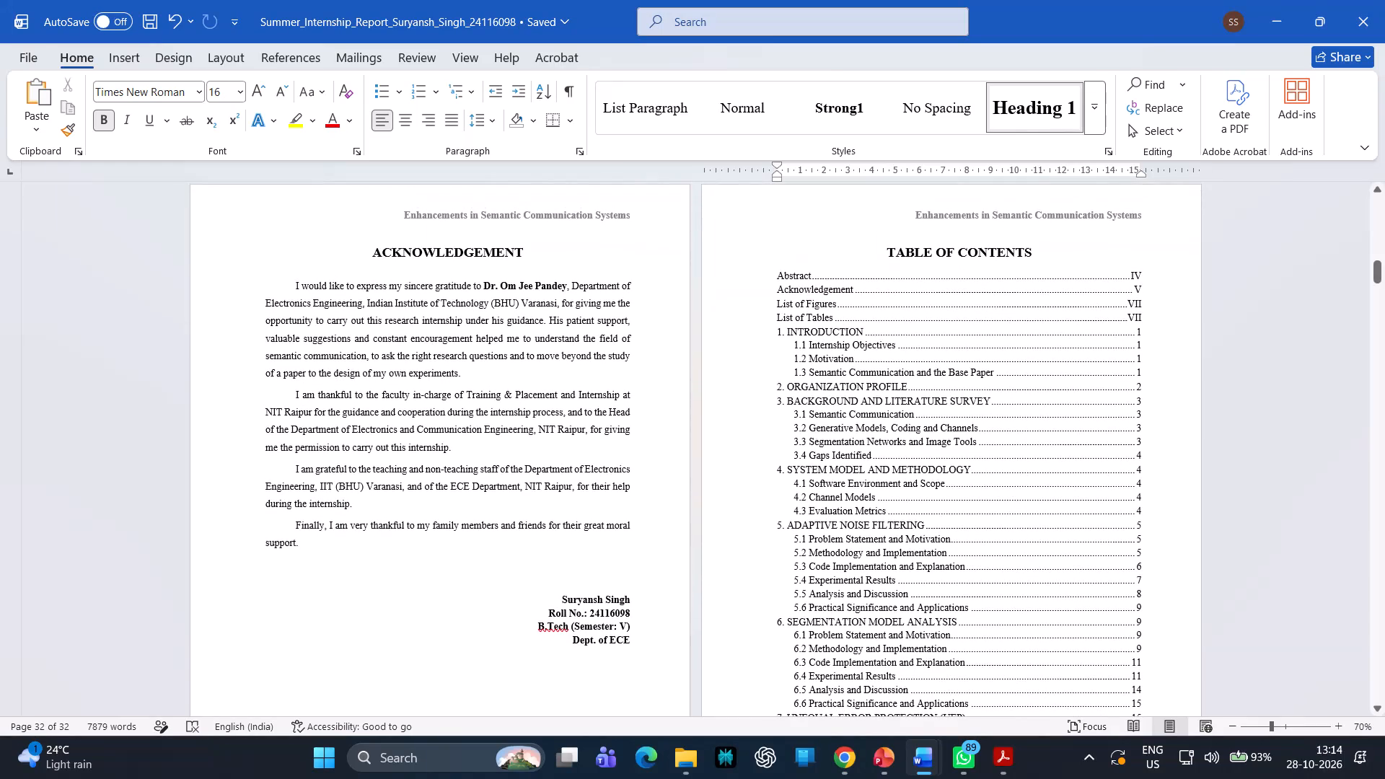
{"action": "scroll", "coordinate": [328, 272], "scroll_direction": "down", "scroll_amount": 4}
{"action": "scroll", "coordinate": [328, 272], "scroll_direction": "up", "scroll_amount": 1}
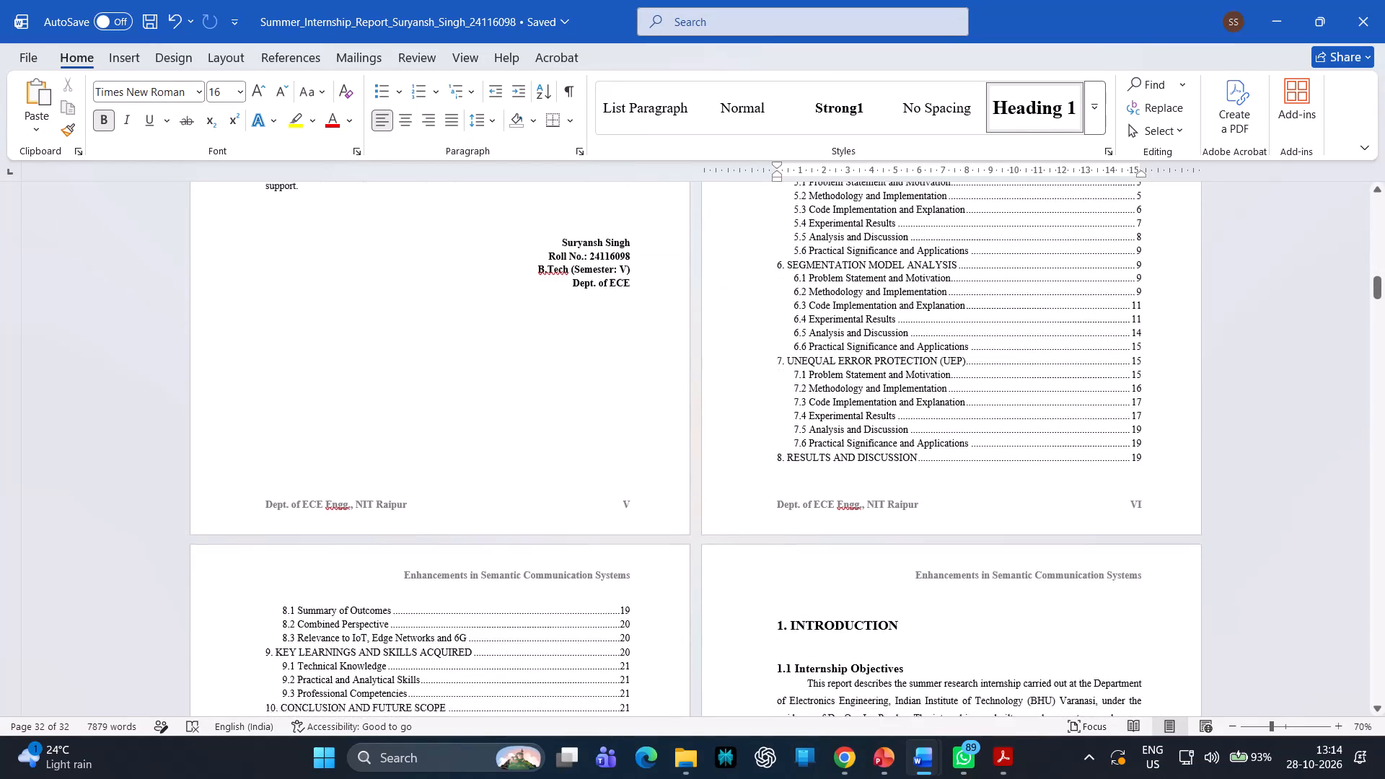
{"action": "scroll", "coordinate": [328, 272], "scroll_direction": "up", "scroll_amount": 4}
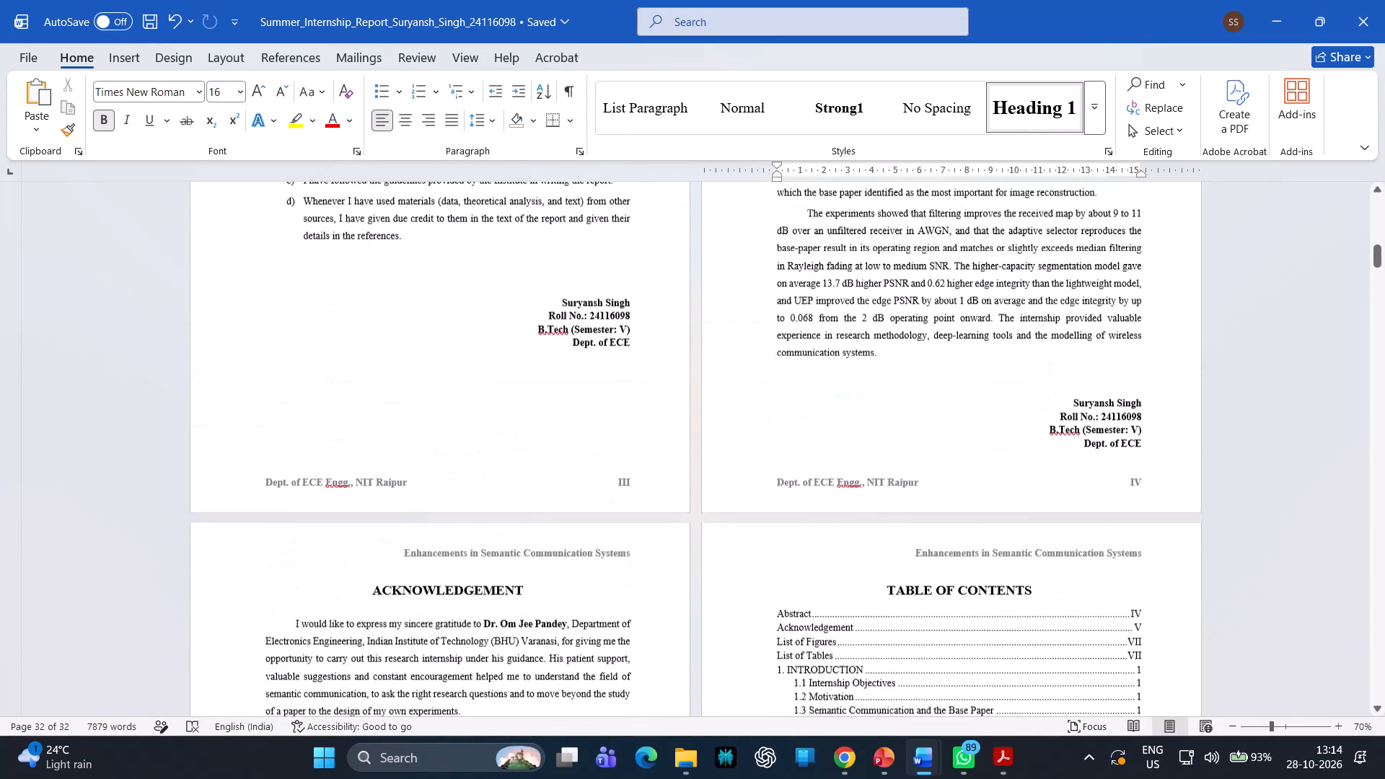
{"action": "scroll", "coordinate": [328, 272], "scroll_direction": "up", "scroll_amount": 3}
{"action": "scroll", "coordinate": [328, 272], "scroll_direction": "down", "scroll_amount": 3}
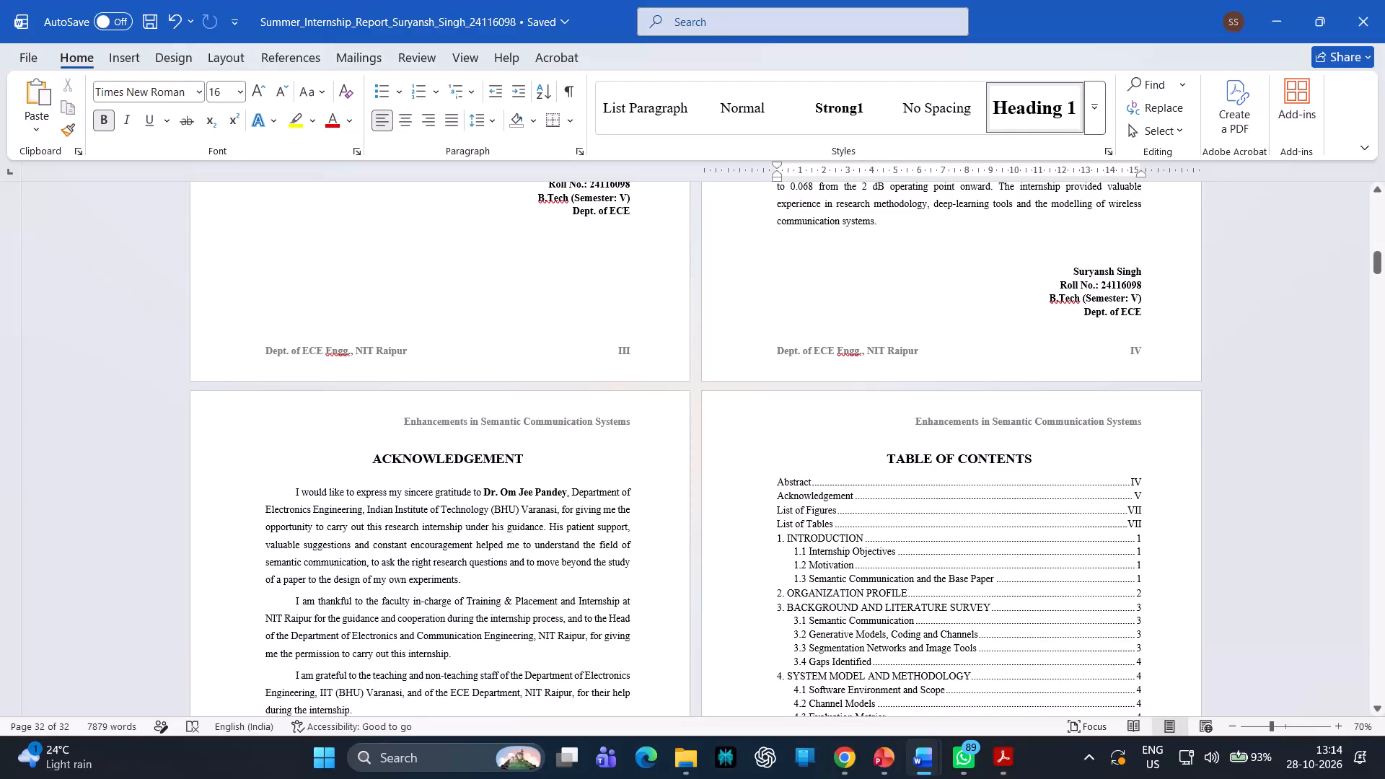
Remove the blank line between the "1. INTRODUCTION" heading and the "1.1 Internship Objectives" subheading.
{"action": "scroll", "coordinate": [328, 272], "scroll_direction": "down", "scroll_amount": 6}
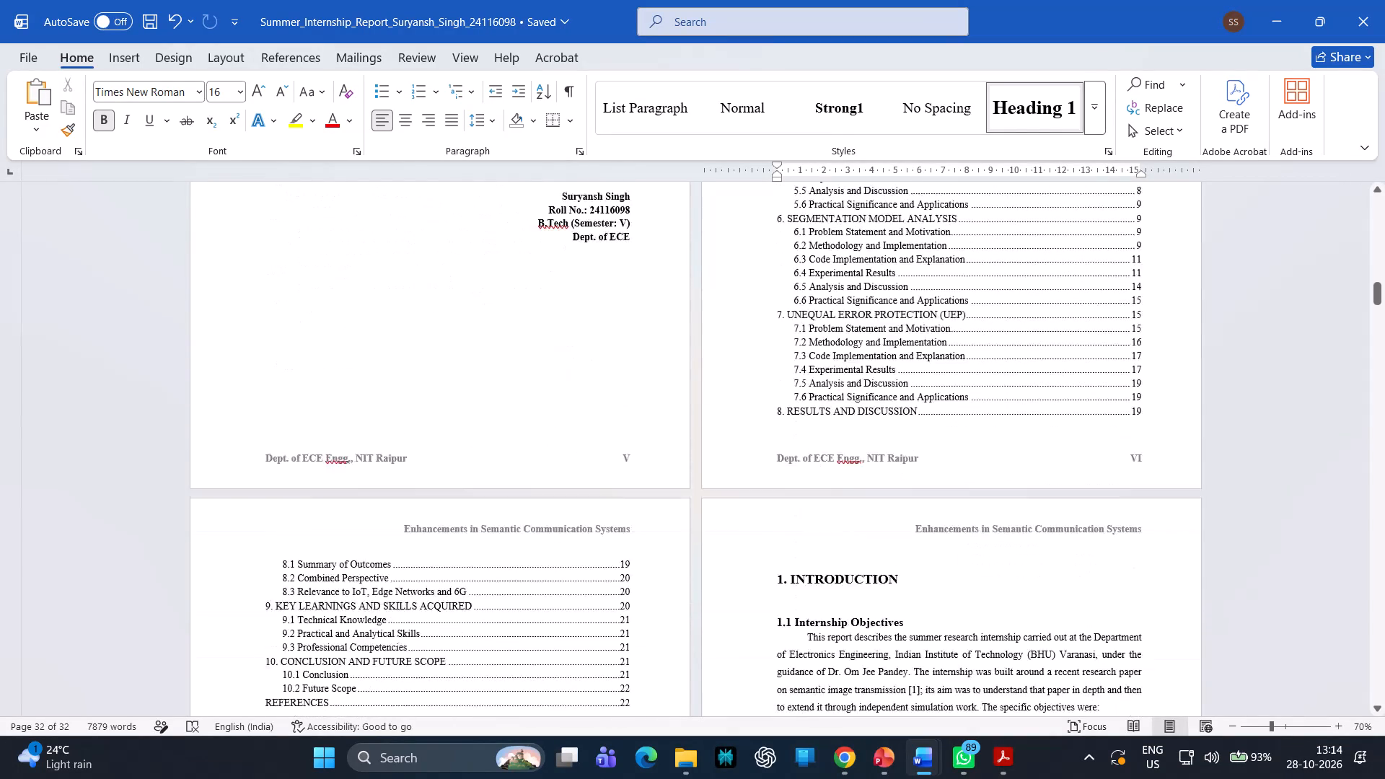
{"action": "scroll", "coordinate": [328, 272], "scroll_direction": "down", "scroll_amount": 1}
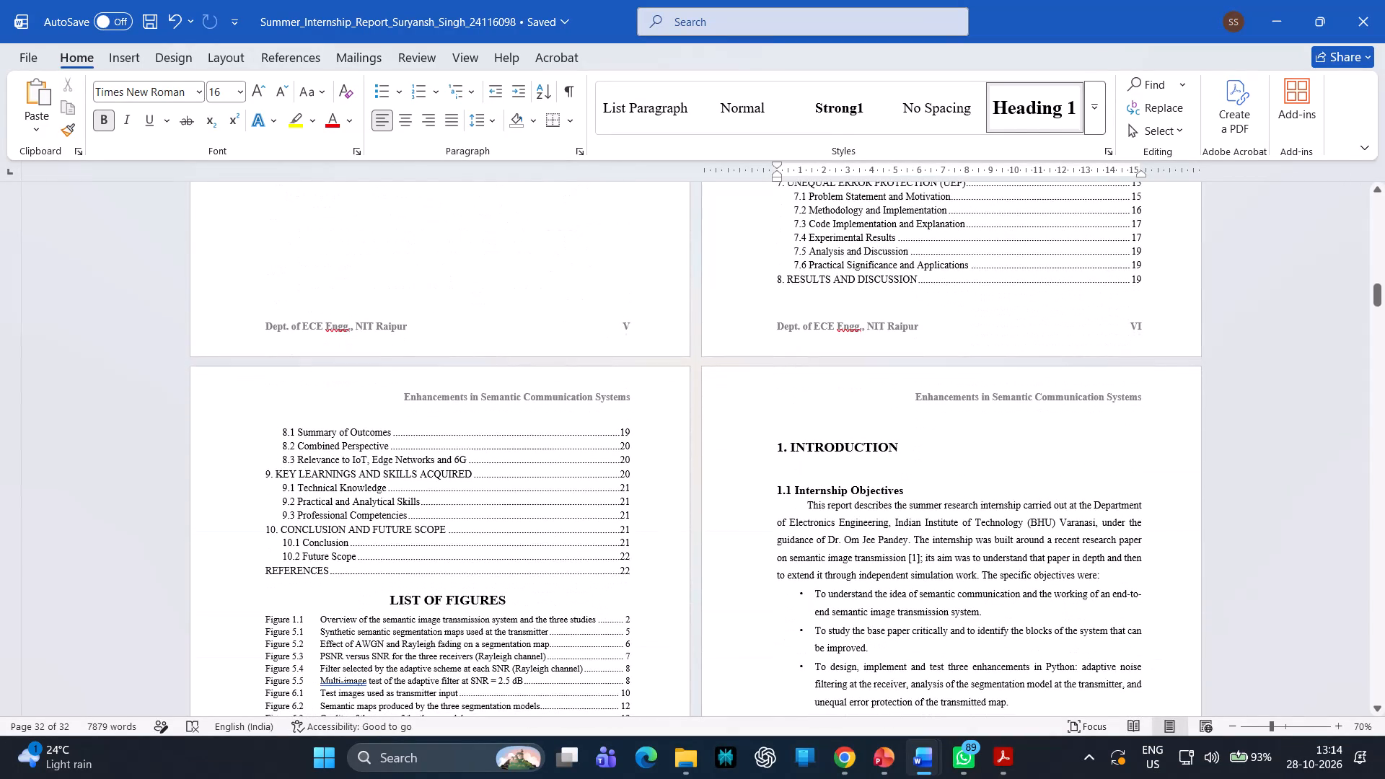
{"action": "scroll", "coordinate": [715, 477], "scroll_direction": "down", "scroll_amount": 1}
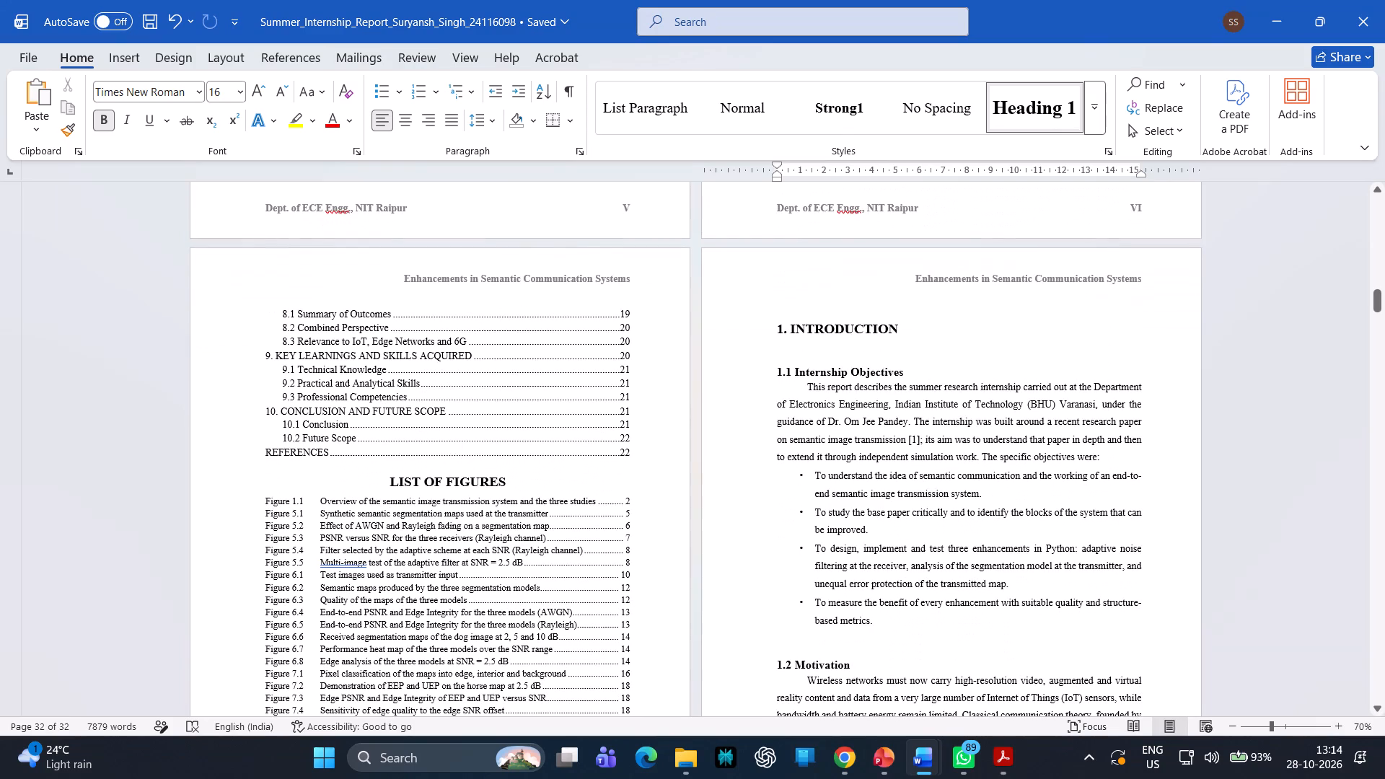
{"action": "left_click", "coordinate": [800, 369]}
{"action": "key", "text": "Left"}
{"action": "key", "text": "Left"}
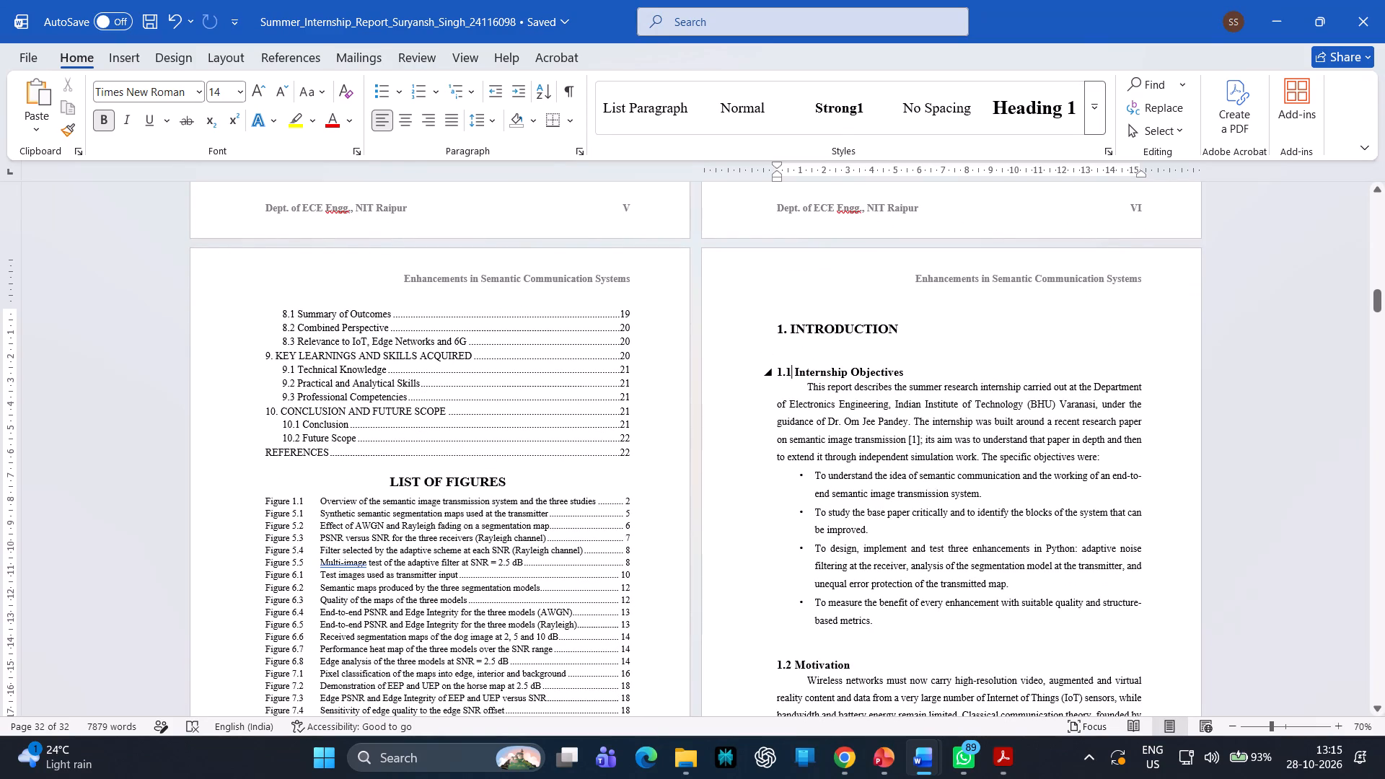
{"action": "key", "text": "Left"}
{"action": "key", "text": "Left"}
{"action": "key", "text": "Left"}
{"action": "key", "text": "BackSpace"}
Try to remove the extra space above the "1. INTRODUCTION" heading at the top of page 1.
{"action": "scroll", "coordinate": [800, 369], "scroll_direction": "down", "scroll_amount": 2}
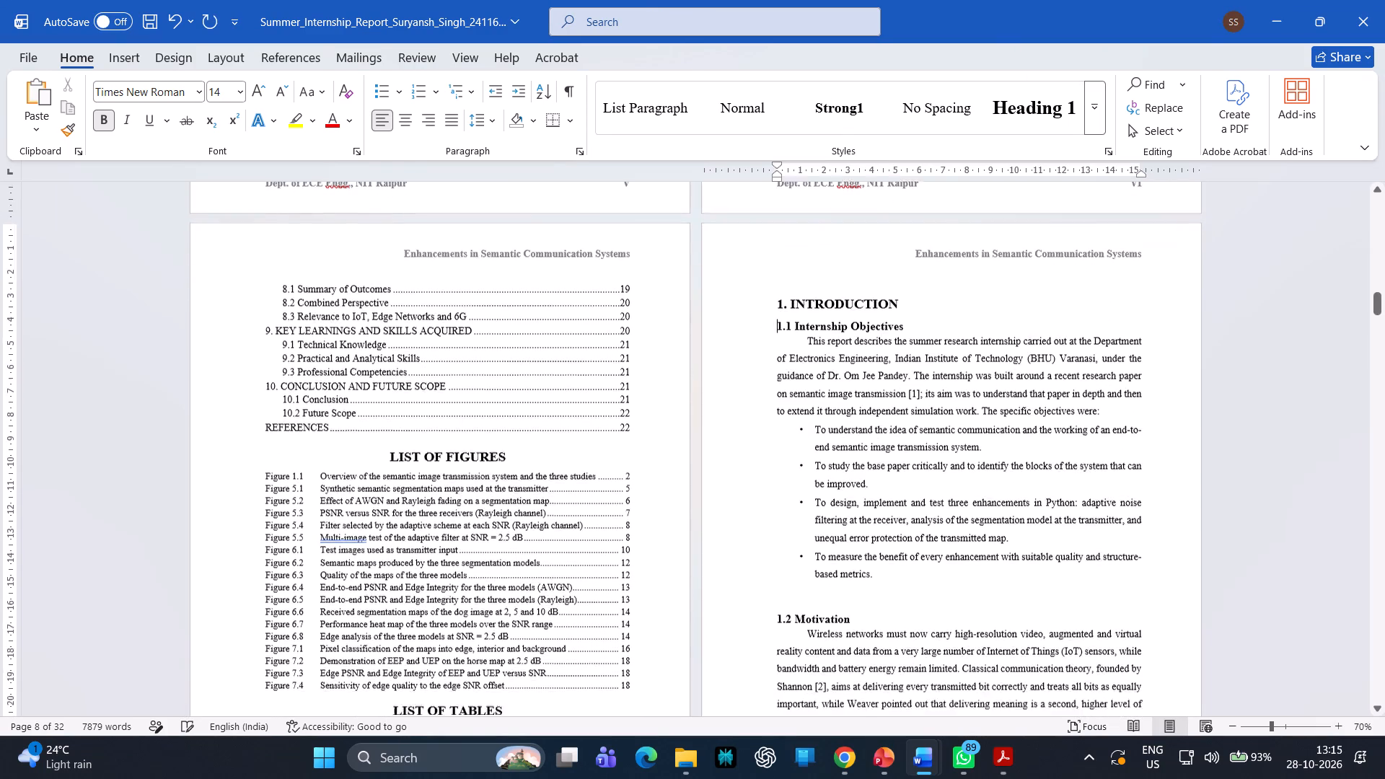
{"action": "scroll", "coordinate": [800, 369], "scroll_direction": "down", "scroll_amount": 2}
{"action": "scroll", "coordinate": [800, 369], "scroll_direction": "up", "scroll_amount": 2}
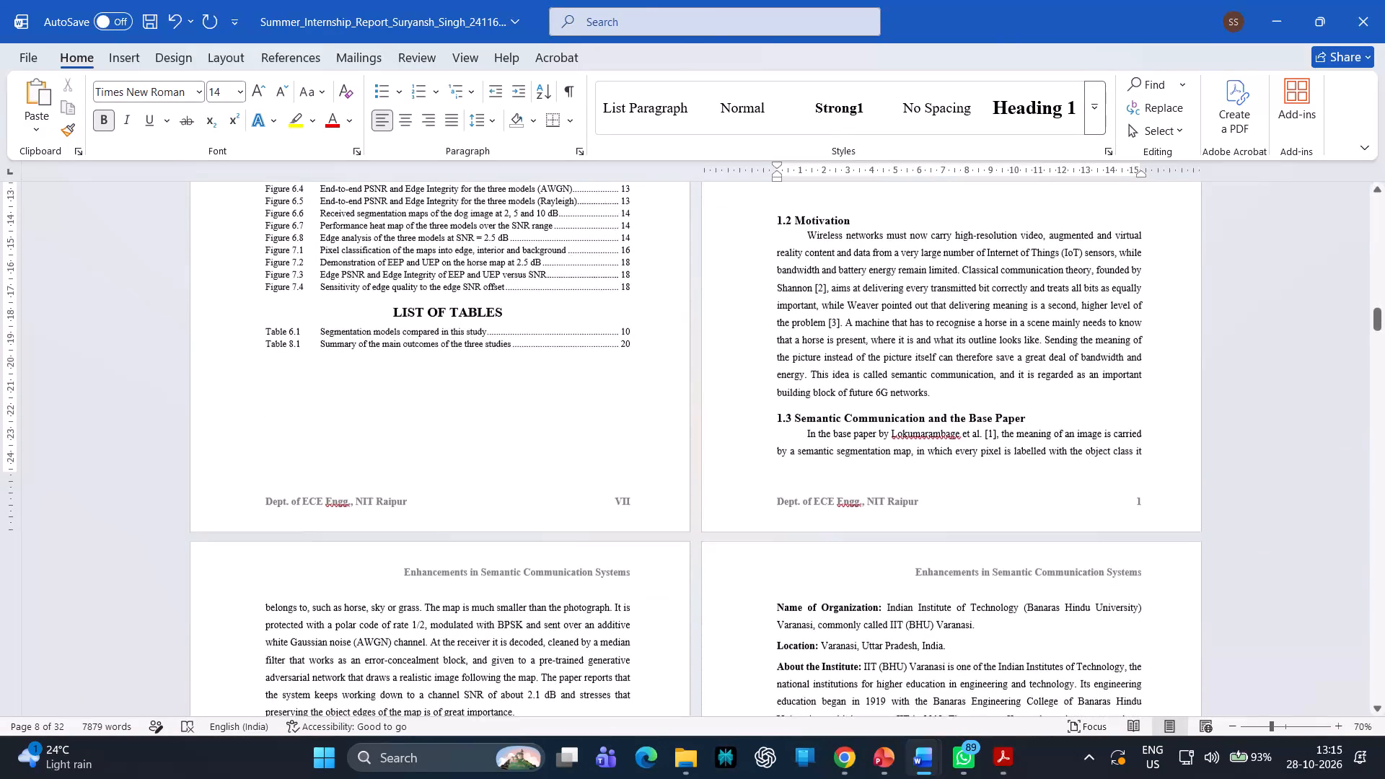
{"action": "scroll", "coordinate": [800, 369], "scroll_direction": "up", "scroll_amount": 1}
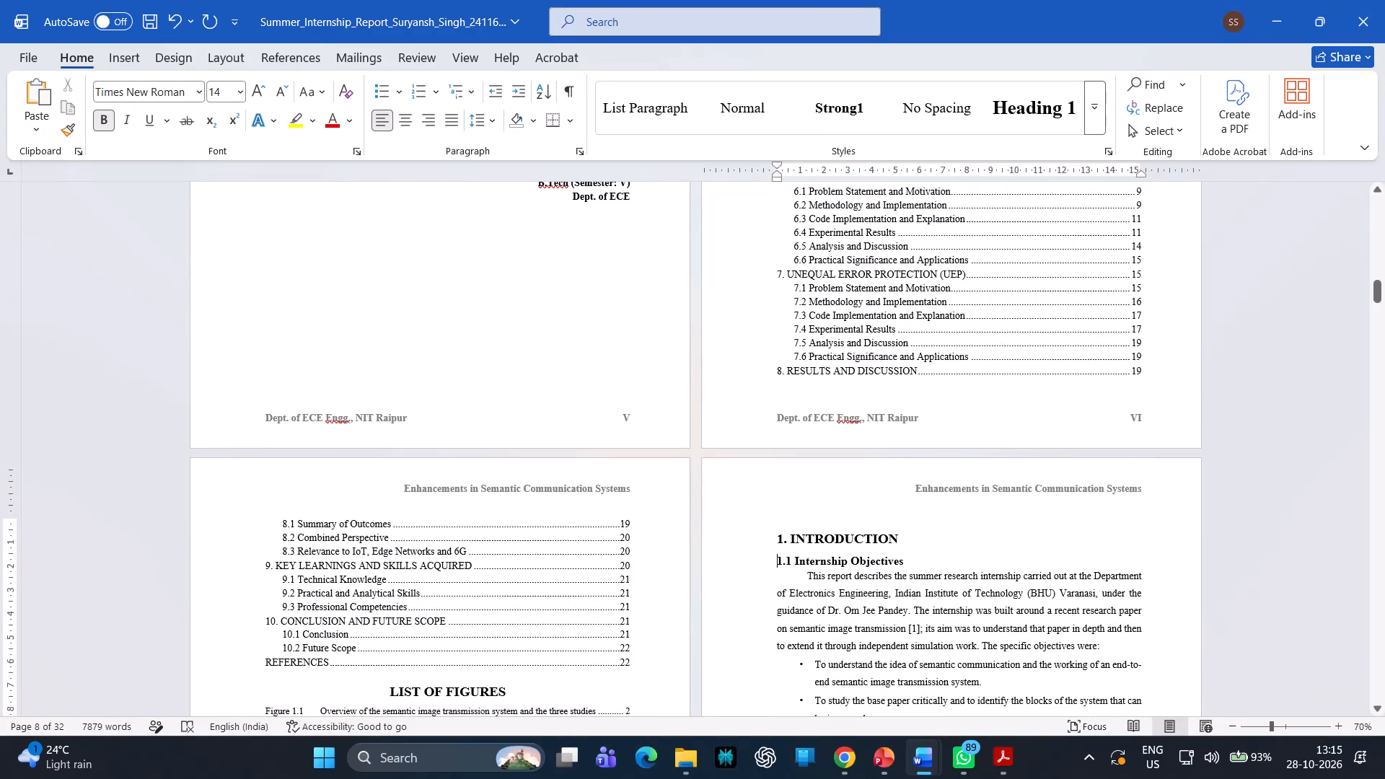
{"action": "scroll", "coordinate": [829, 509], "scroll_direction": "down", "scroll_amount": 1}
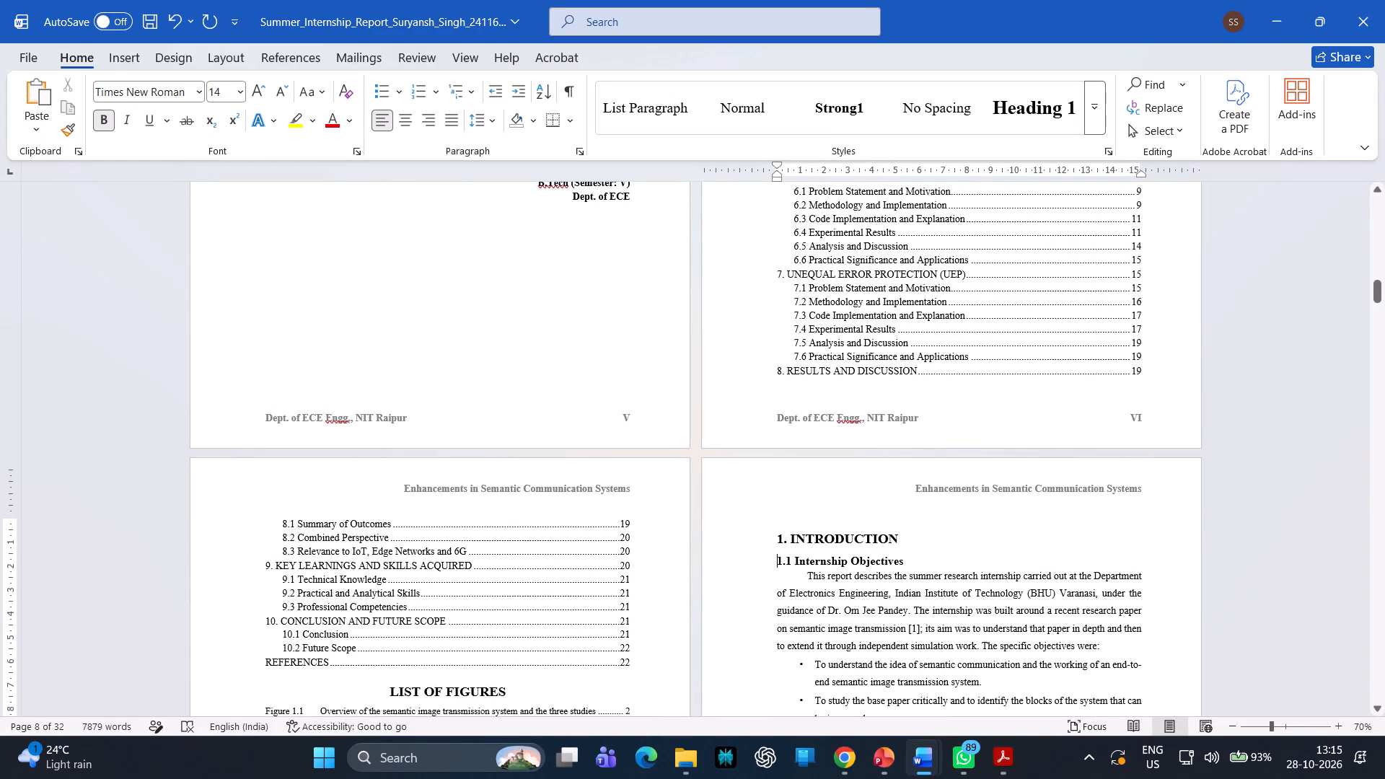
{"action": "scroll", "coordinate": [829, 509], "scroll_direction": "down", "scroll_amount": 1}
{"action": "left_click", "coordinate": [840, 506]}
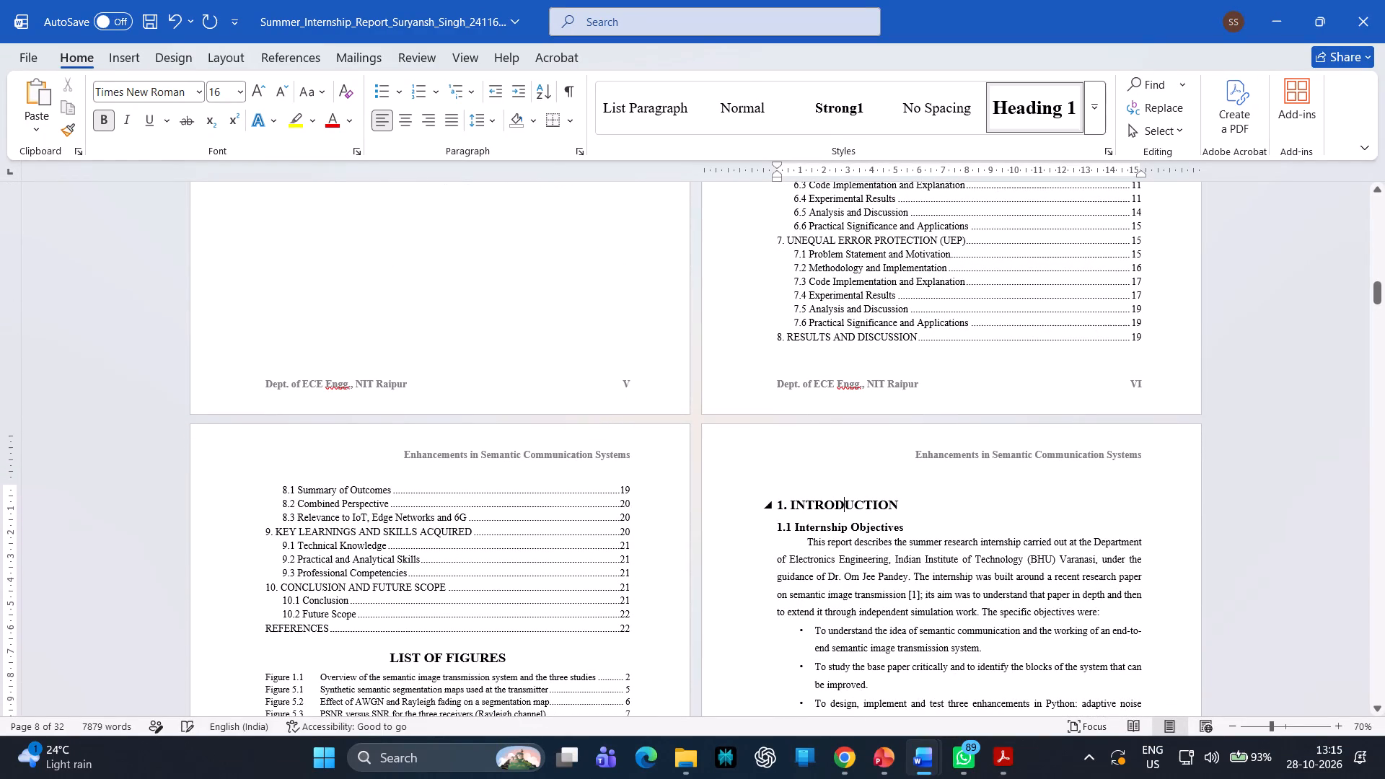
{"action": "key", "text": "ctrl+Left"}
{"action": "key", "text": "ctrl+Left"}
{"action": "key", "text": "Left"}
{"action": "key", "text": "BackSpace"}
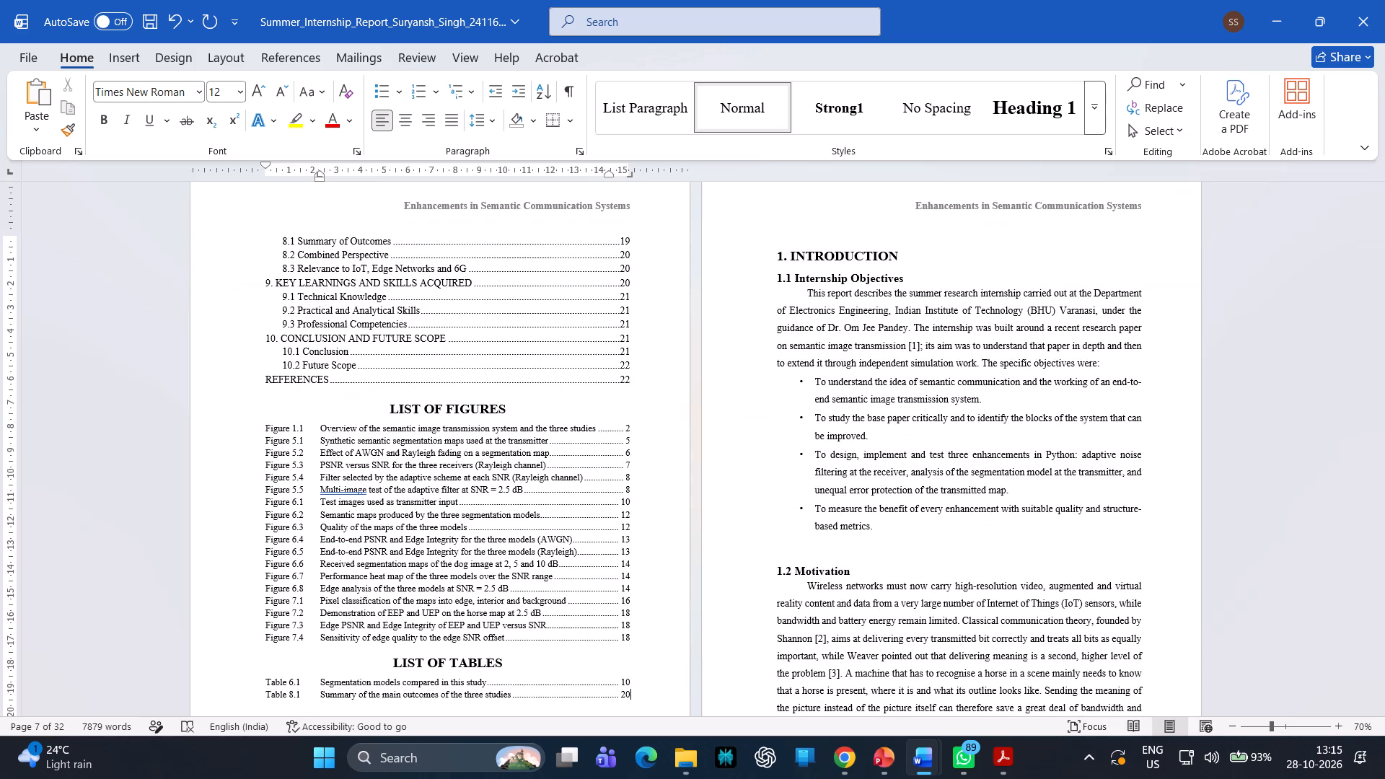
Move the "2. ORGANIZATION PROFILE" heading from the bottom of page 2 to the top of page 3 using blank lines.
{"action": "scroll", "coordinate": [807, 361], "scroll_direction": "down", "scroll_amount": 3}
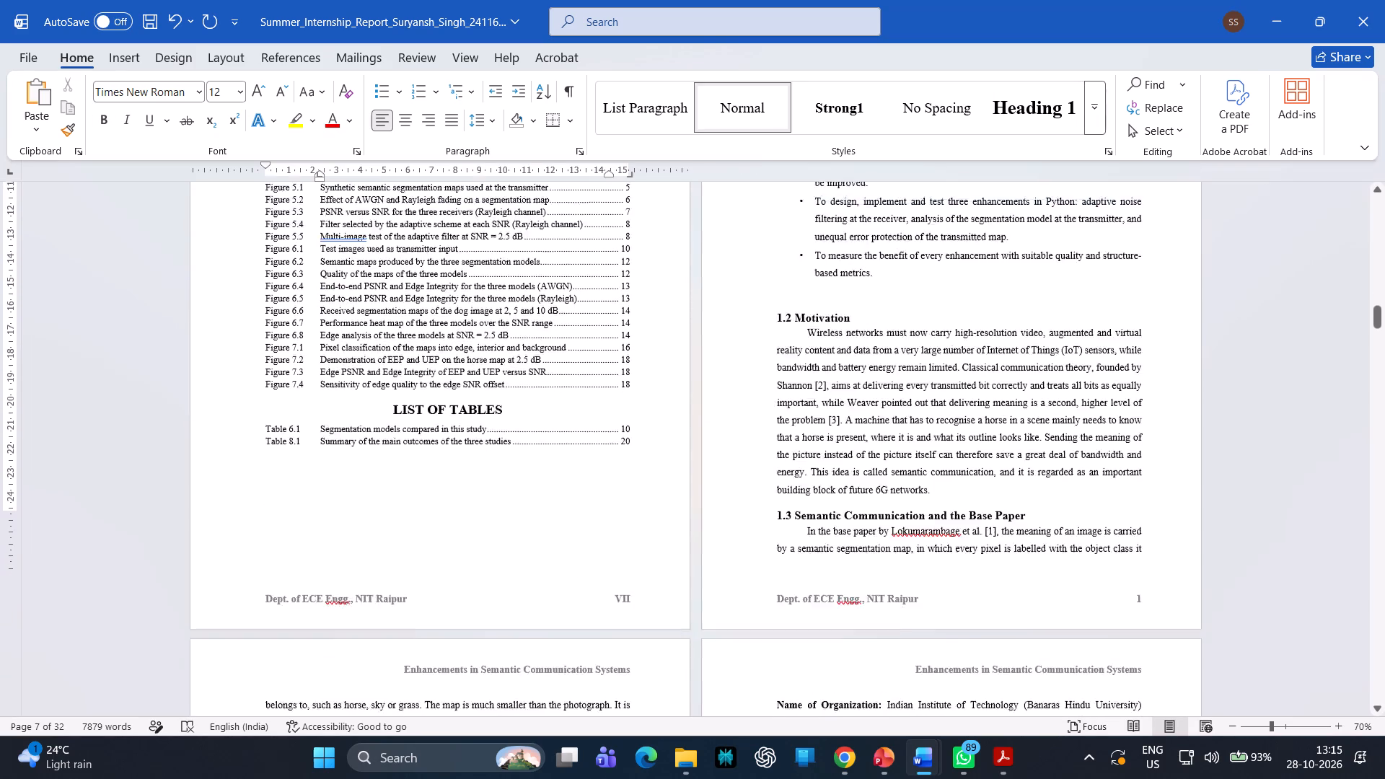
{"action": "scroll", "coordinate": [807, 361], "scroll_direction": "down", "scroll_amount": 3}
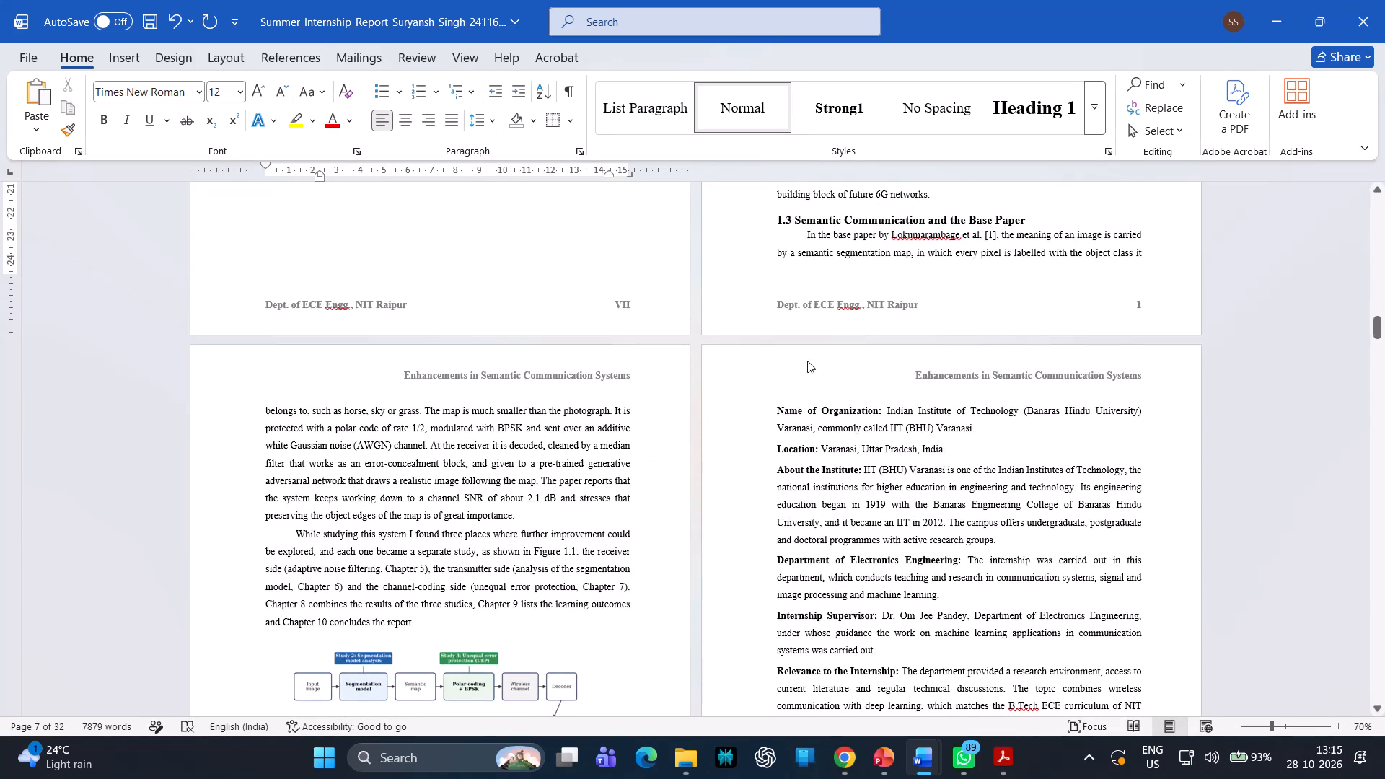
{"action": "scroll", "coordinate": [807, 361], "scroll_direction": "down", "scroll_amount": 5}
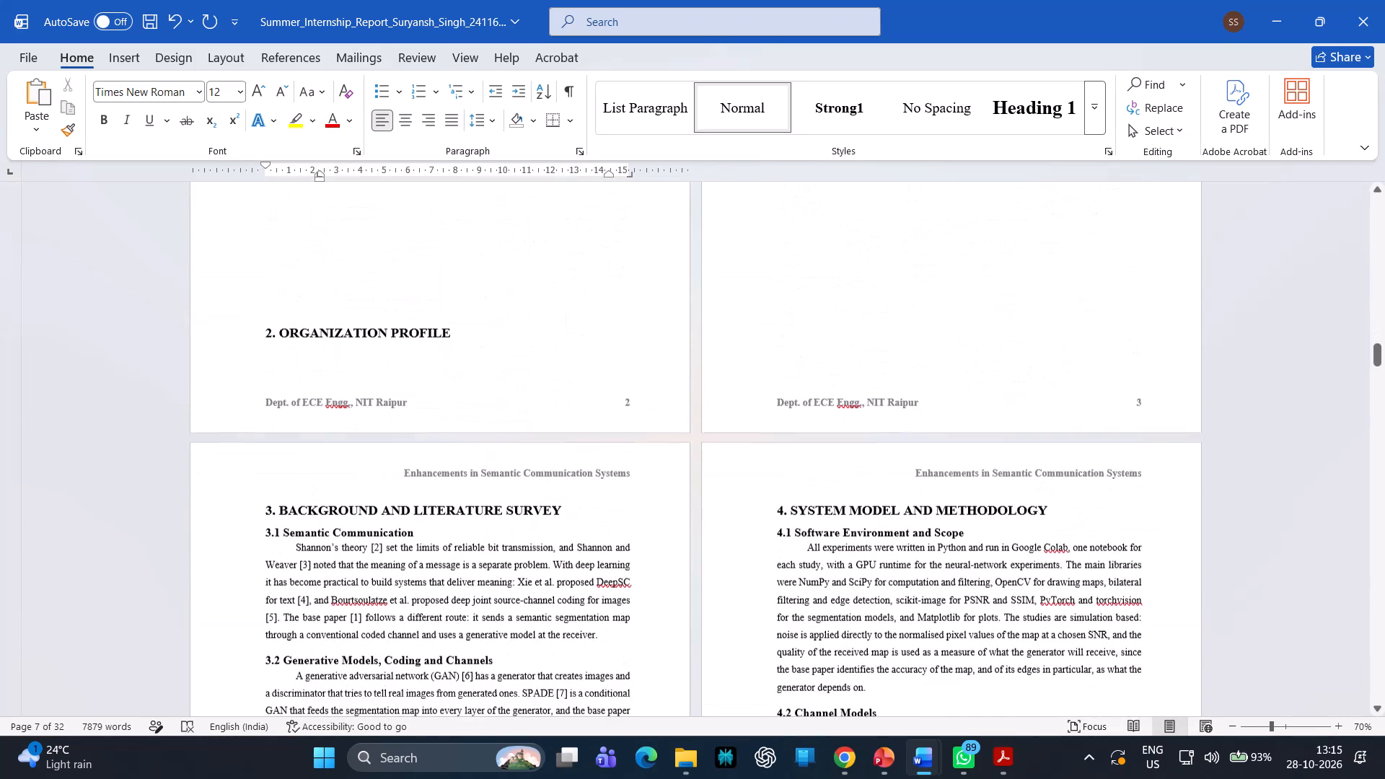
{"action": "scroll", "coordinate": [807, 361], "scroll_direction": "down", "scroll_amount": 1}
{"action": "scroll", "coordinate": [807, 361], "scroll_direction": "up", "scroll_amount": 3}
{"action": "scroll", "coordinate": [807, 361], "scroll_direction": "down", "scroll_amount": 1}
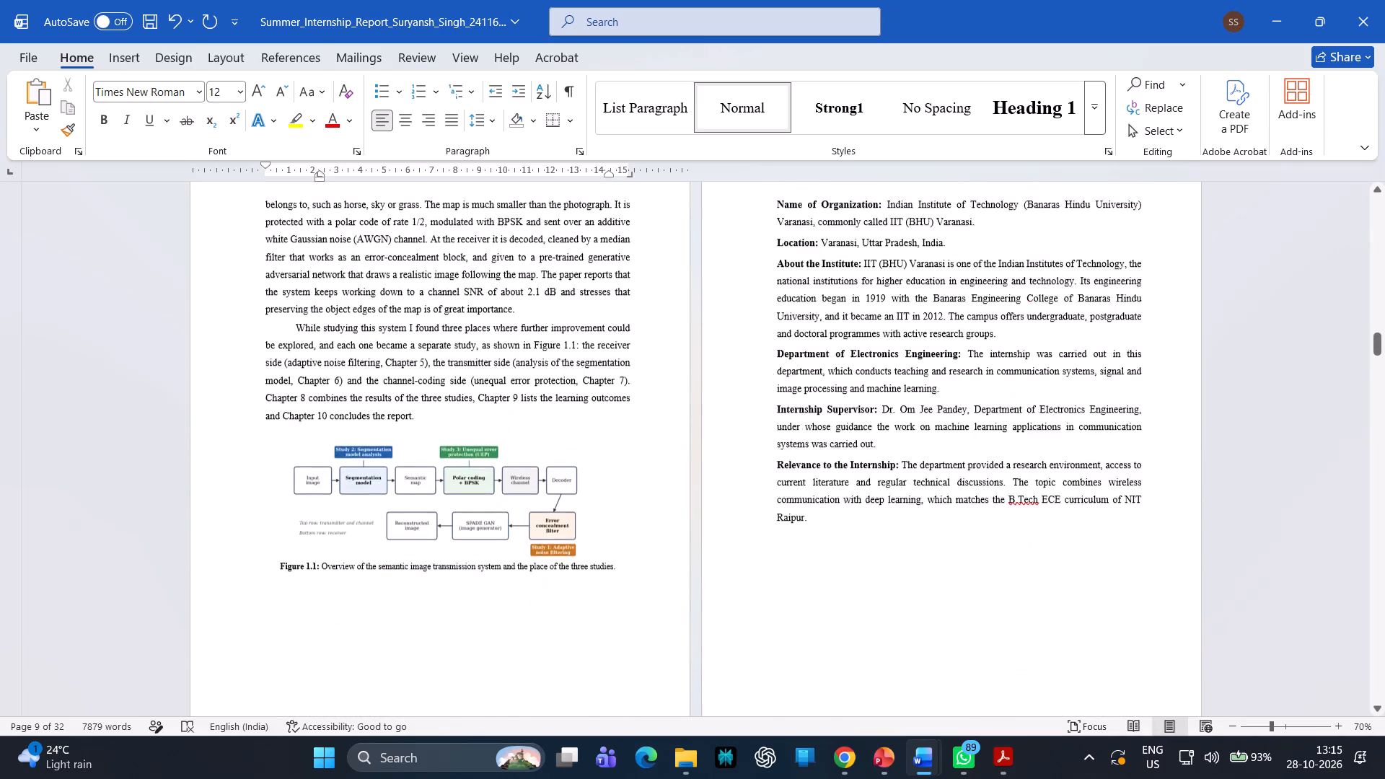
{"action": "scroll", "coordinate": [807, 361], "scroll_direction": "down", "scroll_amount": 2}
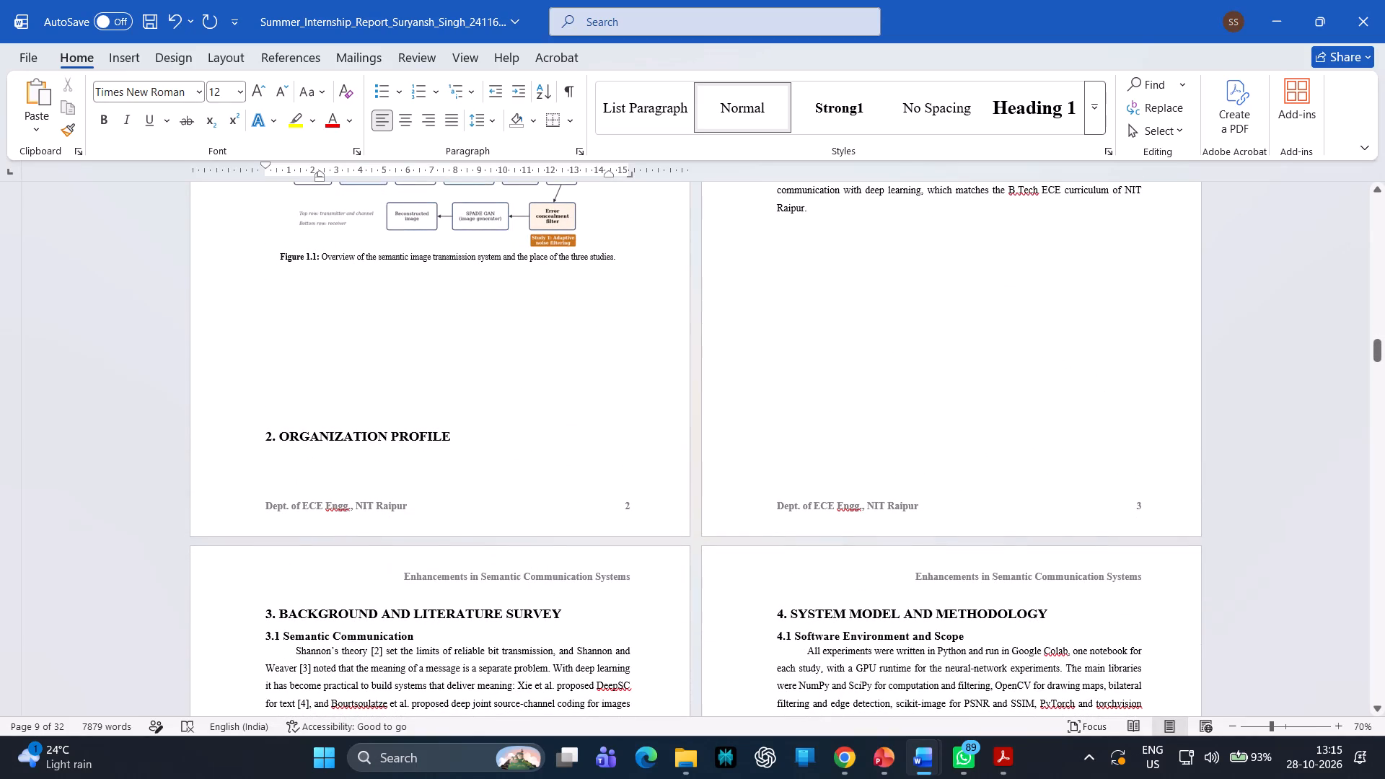
{"action": "left_click", "coordinate": [262, 433]}
{"action": "key", "text": "Return"}
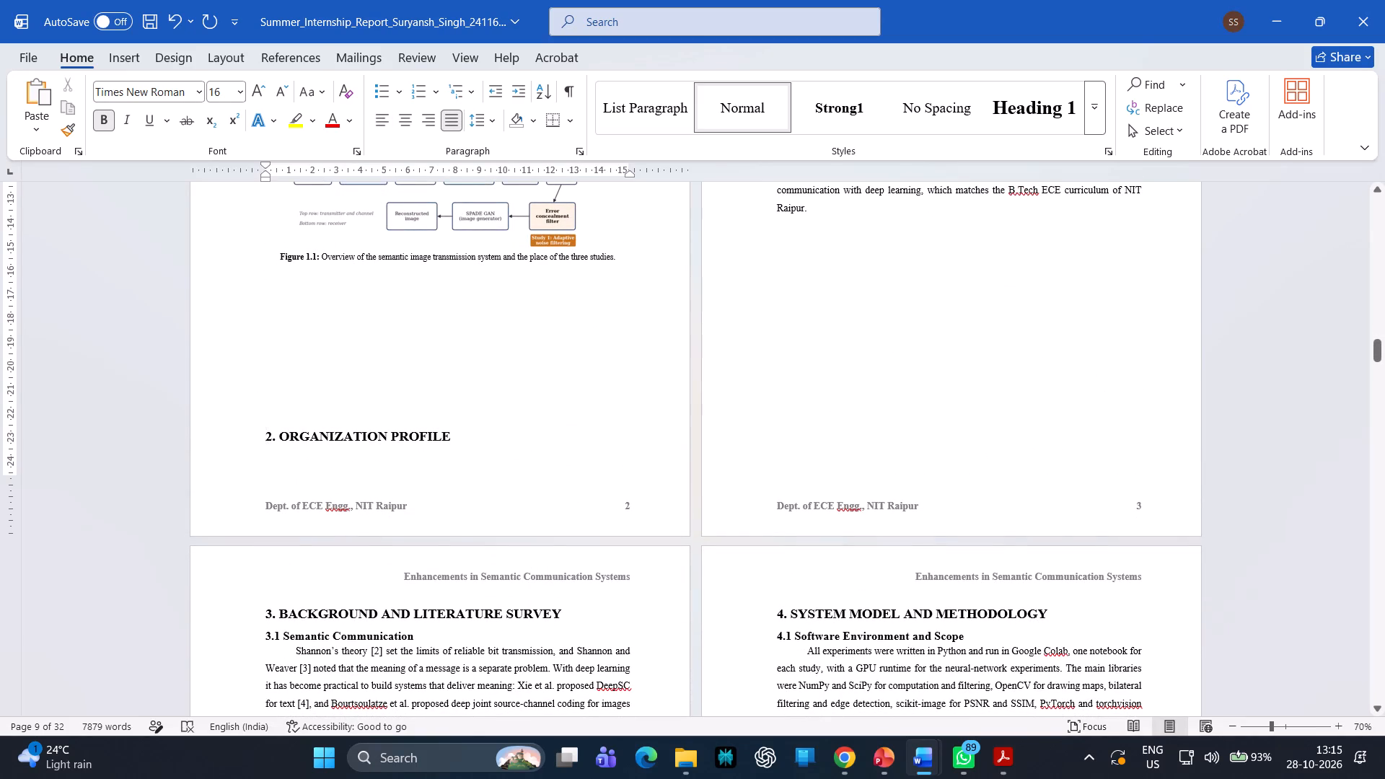
{"action": "key", "text": "Return"}
Check the layout of pages 1 to 3 around Figure 1.1 and the Organization Profile chapter.
{"action": "scroll", "coordinate": [262, 433], "scroll_direction": "up", "scroll_amount": 1}
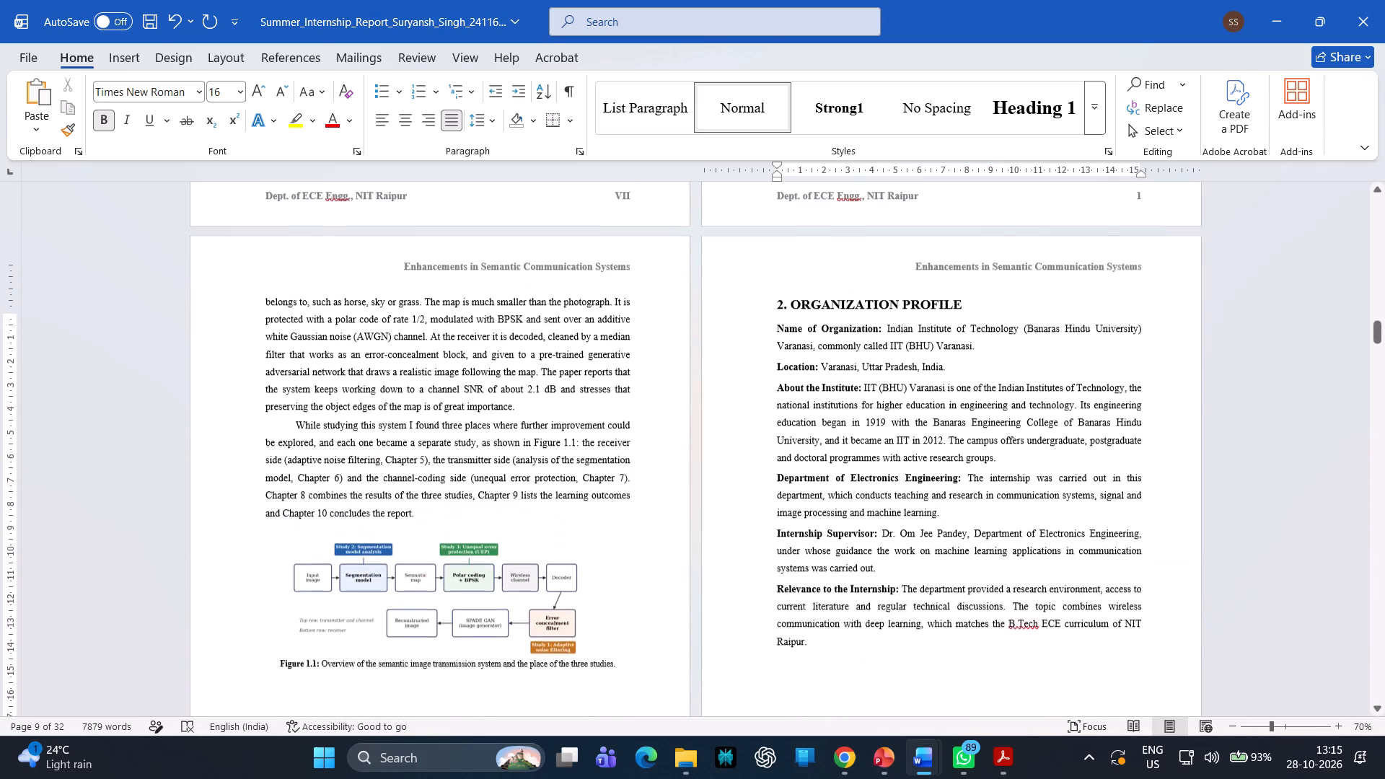
{"action": "scroll", "coordinate": [262, 433], "scroll_direction": "up", "scroll_amount": 1}
{"action": "scroll", "coordinate": [262, 433], "scroll_direction": "down", "scroll_amount": 2}
{"action": "scroll", "coordinate": [262, 433], "scroll_direction": "up", "scroll_amount": 1}
{"action": "scroll", "coordinate": [262, 433], "scroll_direction": "down", "scroll_amount": 13}
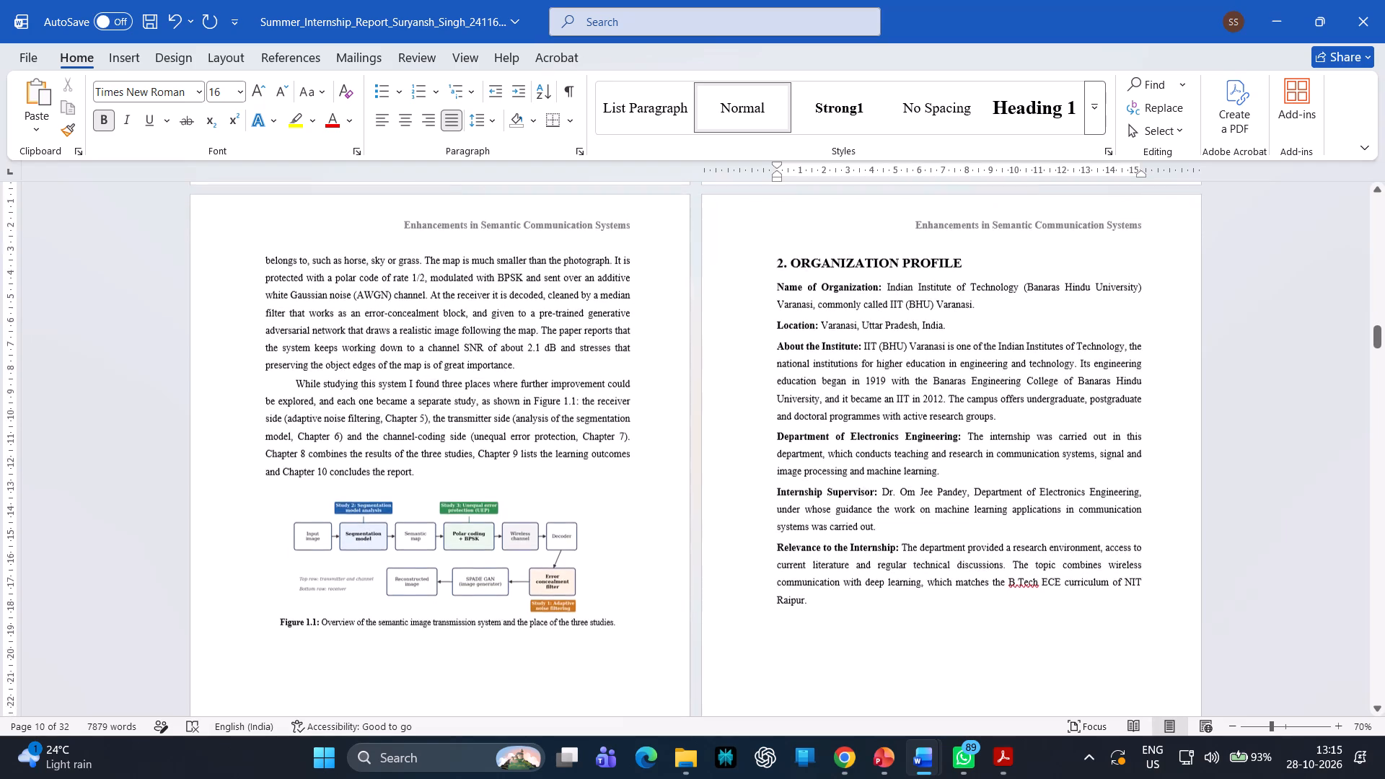
{"action": "scroll", "coordinate": [262, 433], "scroll_direction": "down", "scroll_amount": 4}
{"action": "scroll", "coordinate": [293, 358], "scroll_direction": "up", "scroll_amount": 1}
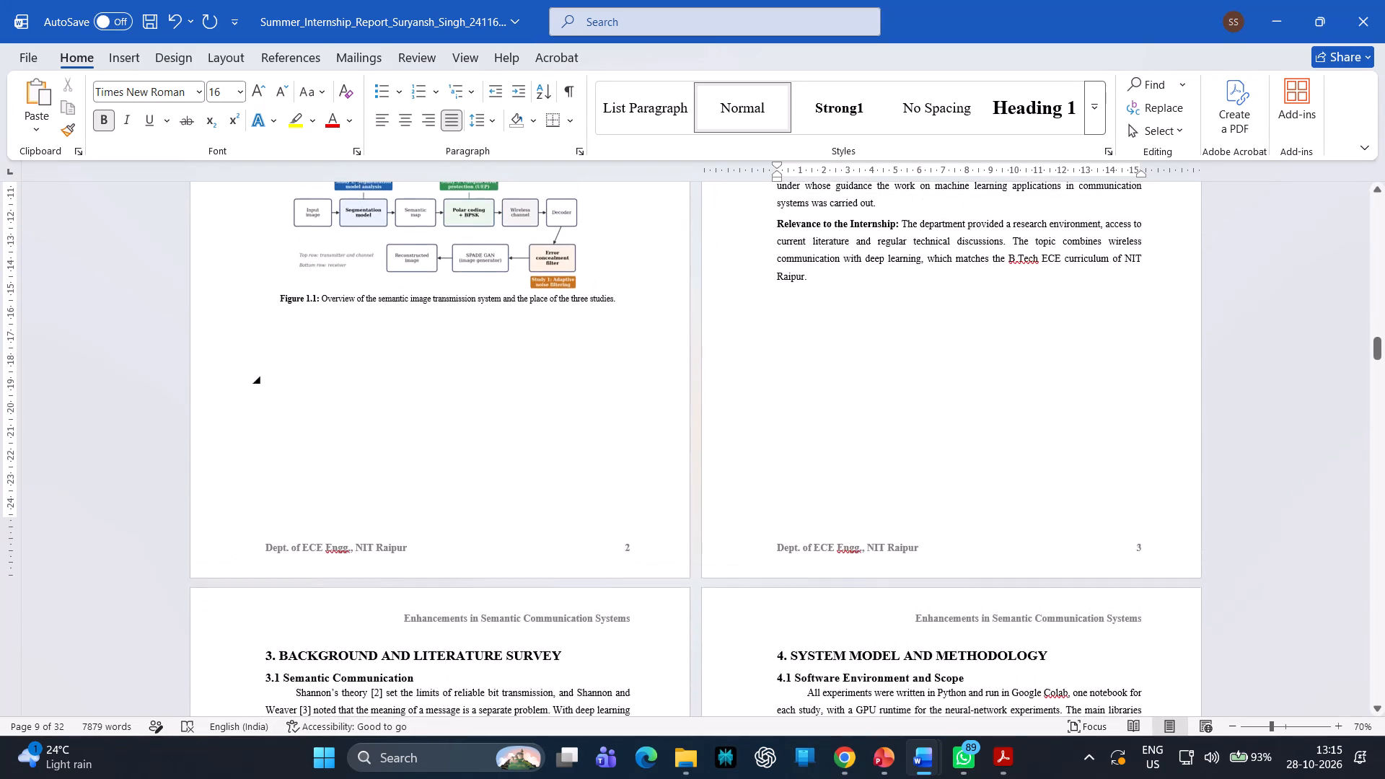
{"action": "scroll", "coordinate": [371, 366], "scroll_direction": "up", "scroll_amount": 1}
{"action": "scroll", "coordinate": [443, 362], "scroll_direction": "up", "scroll_amount": 3}
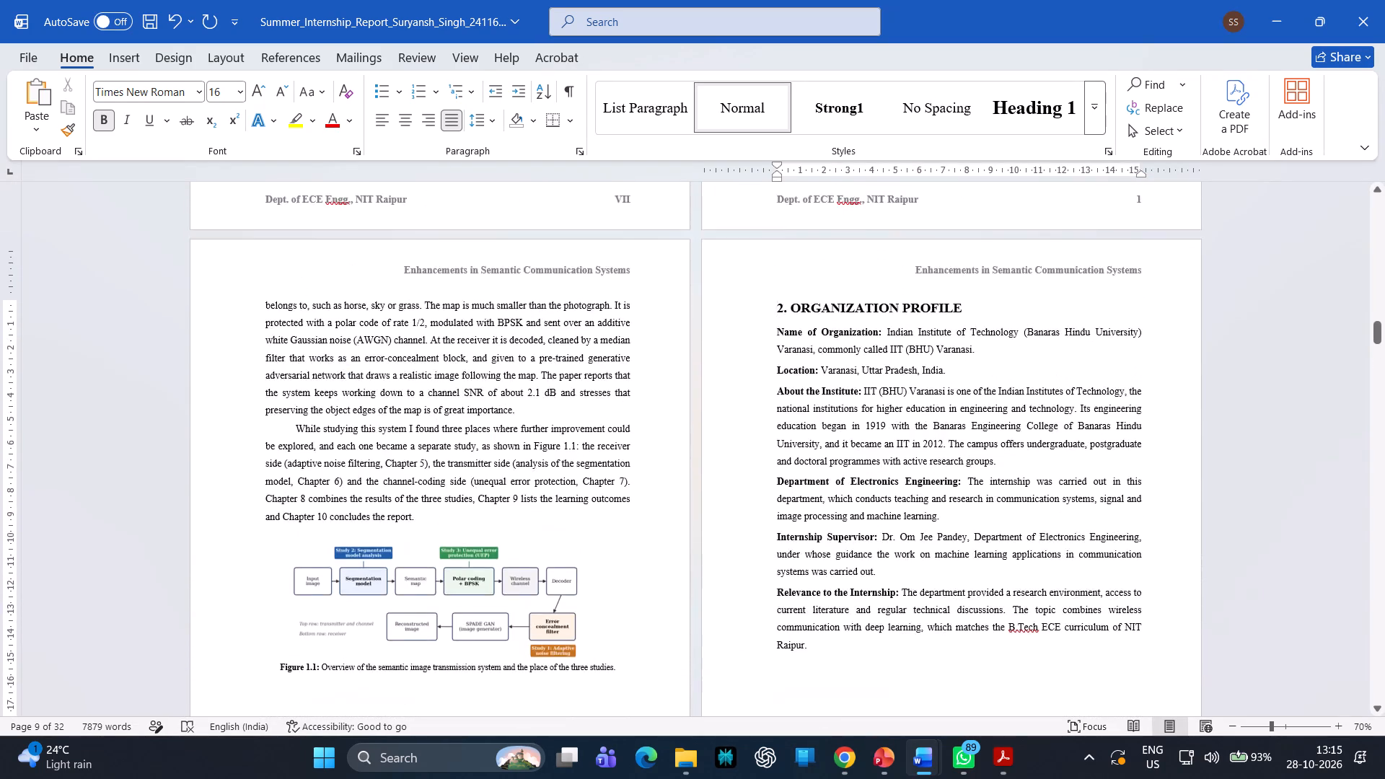
{"action": "scroll", "coordinate": [443, 362], "scroll_direction": "up", "scroll_amount": 3}
{"action": "scroll", "coordinate": [443, 362], "scroll_direction": "down", "scroll_amount": 2}
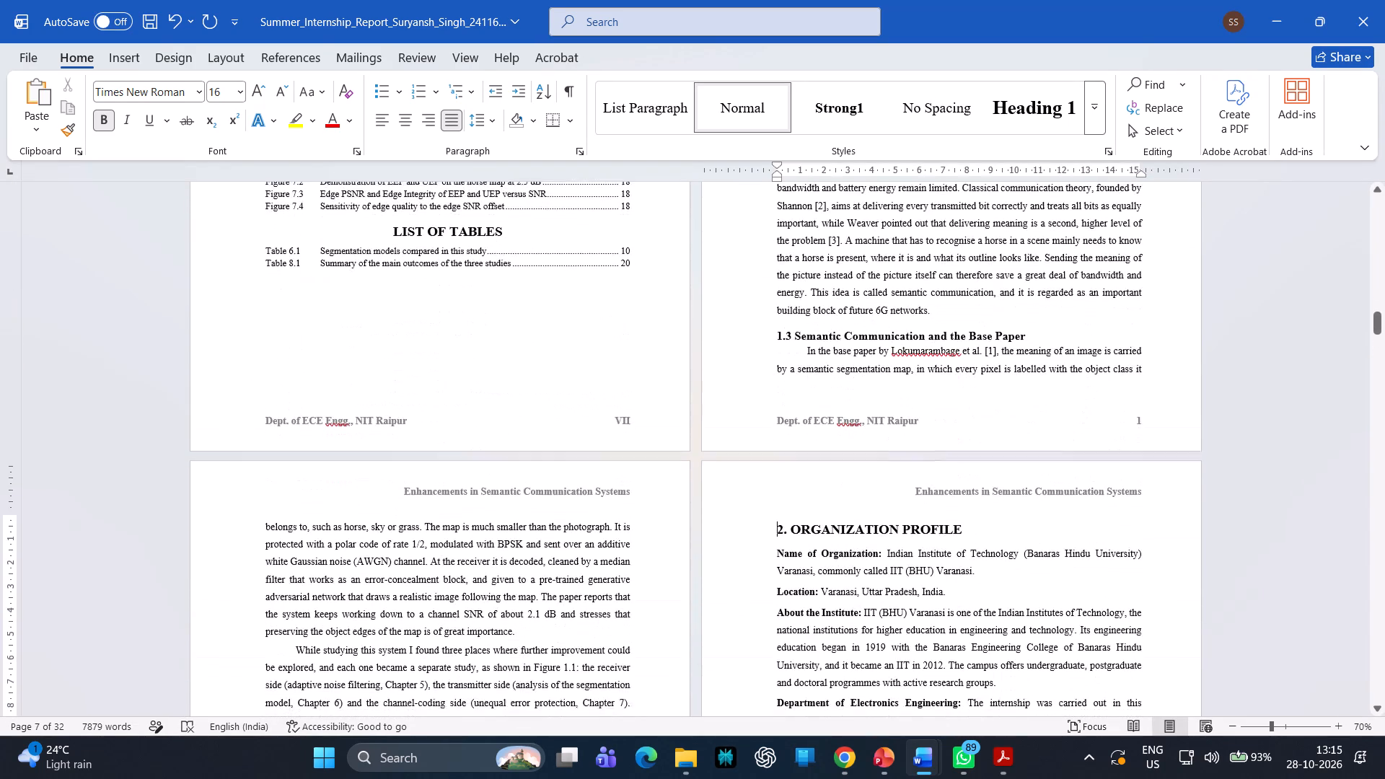
{"action": "scroll", "coordinate": [443, 362], "scroll_direction": "up", "scroll_amount": 4}
{"action": "scroll", "coordinate": [443, 362], "scroll_direction": "down", "scroll_amount": 4}
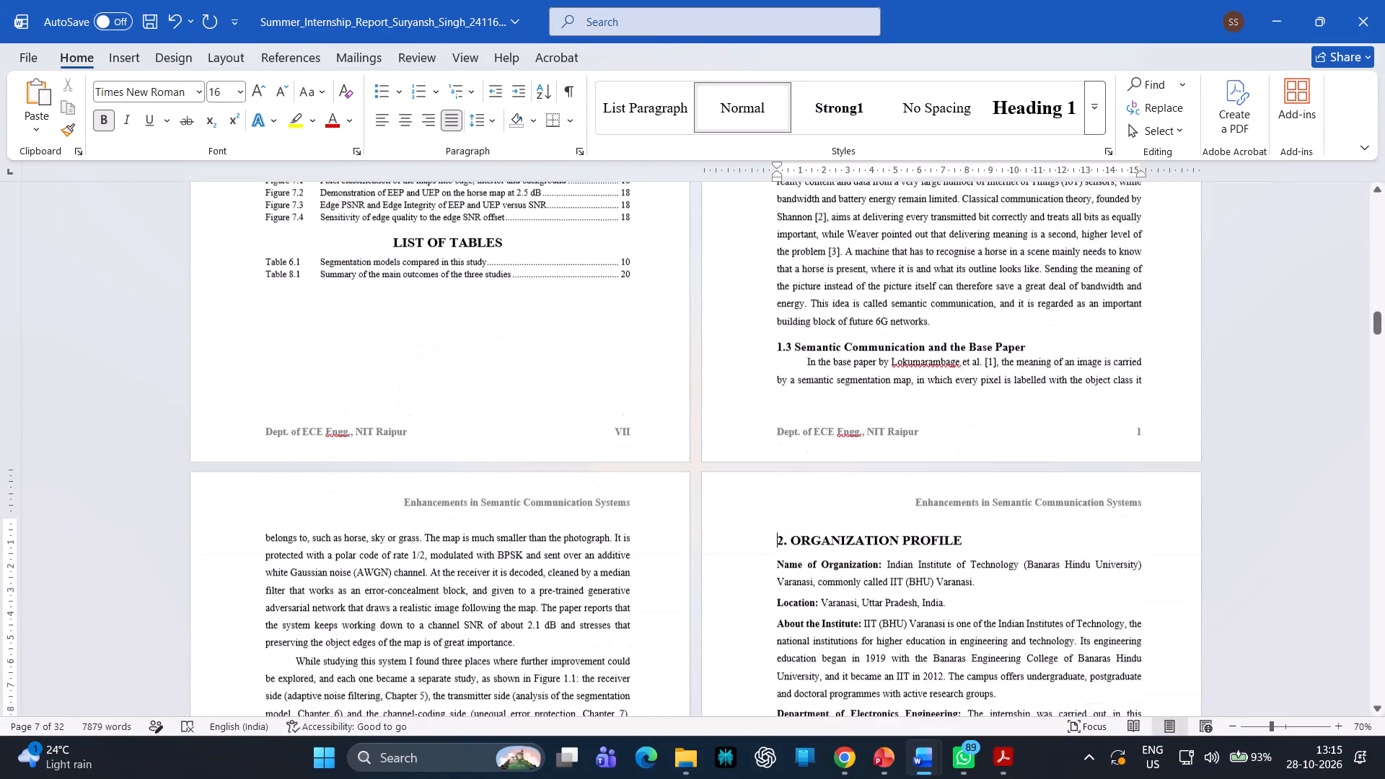
Enlarge the Figure 1.1 system overview diagram on page 2 proportionally to slightly more than the text width.
{"action": "scroll", "coordinate": [443, 362], "scroll_direction": "down", "scroll_amount": 3}
{"action": "scroll", "coordinate": [452, 392], "scroll_direction": "up", "scroll_amount": 1}
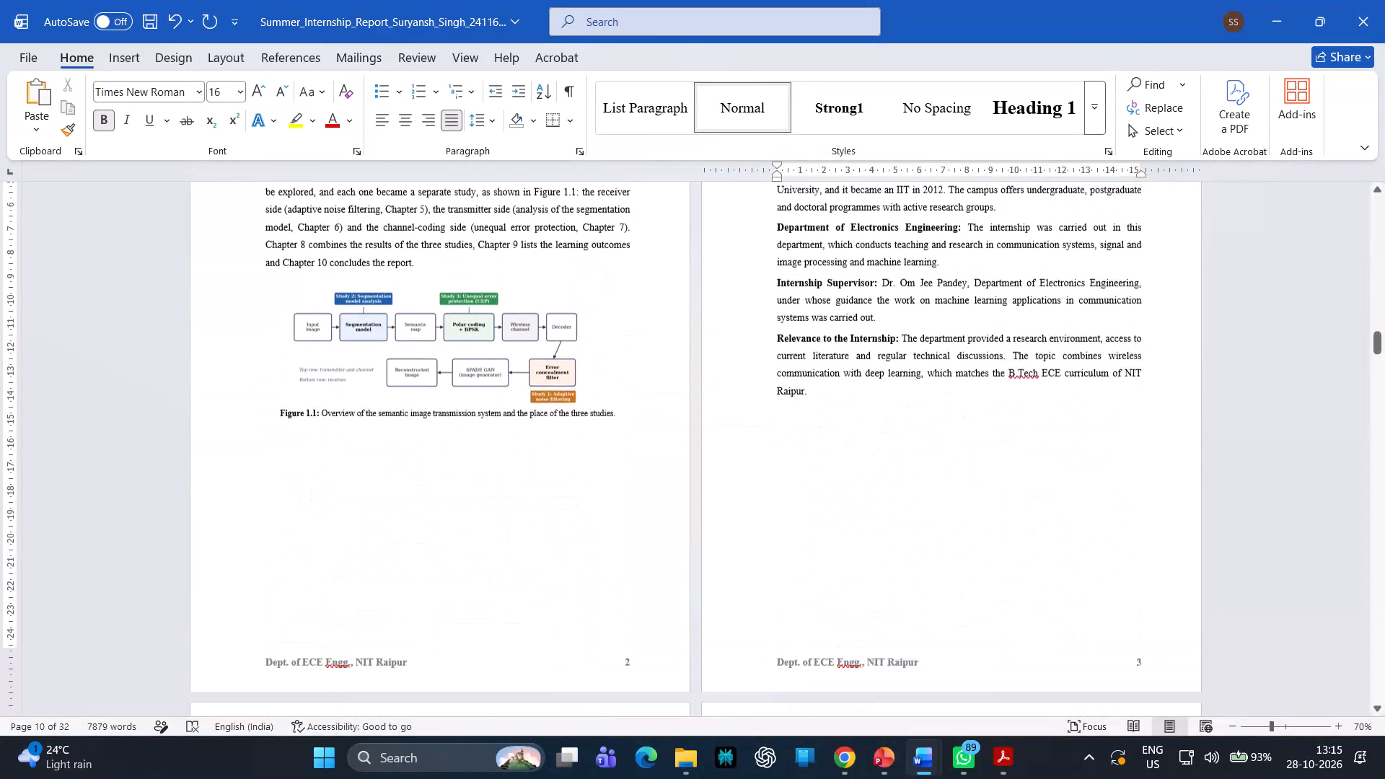
{"action": "left_click", "coordinate": [452, 392]}
{"action": "left_click", "coordinate": [452, 392]}
{"action": "left_click", "coordinate": [452, 392]}
{"action": "left_click", "coordinate": [452, 392]}
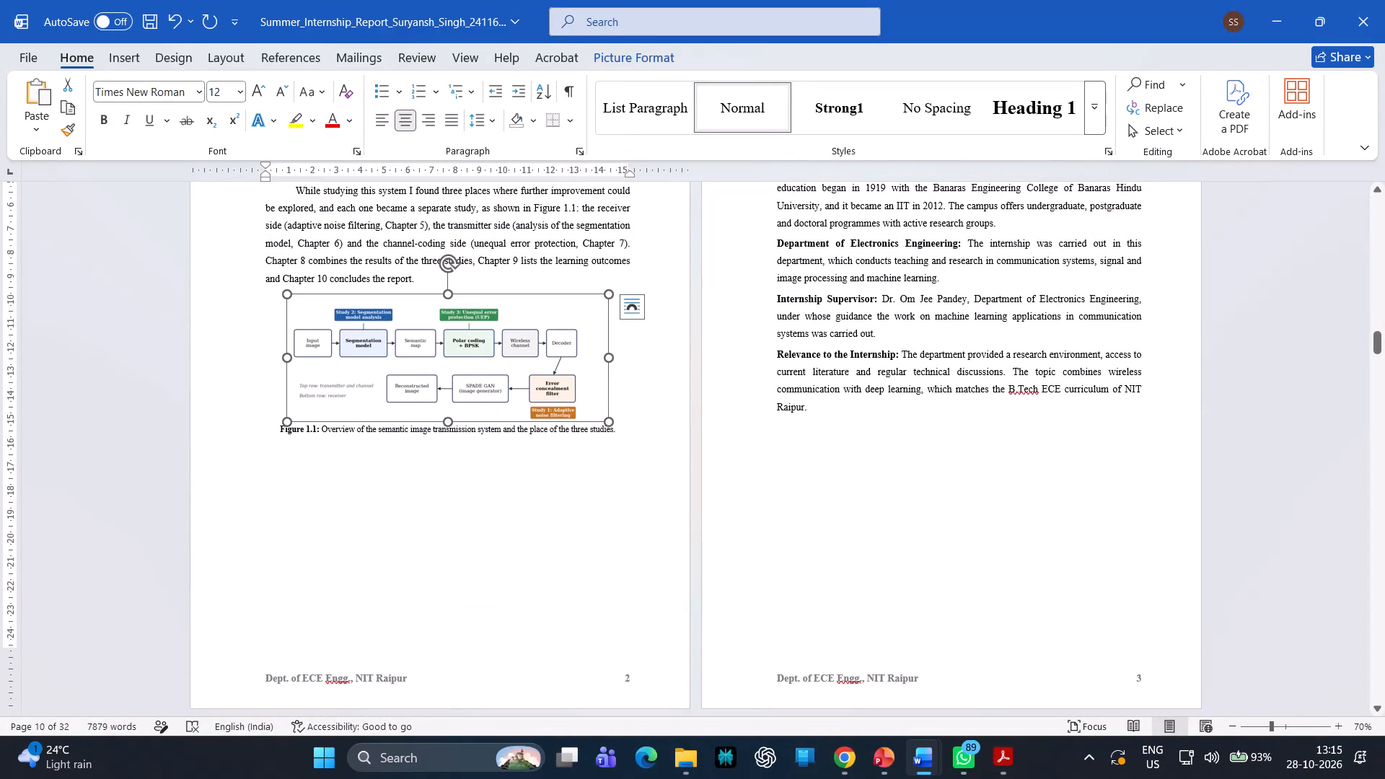
{"action": "left_click_drag", "start_coordinate": [610, 421], "coordinate": [667, 449]}
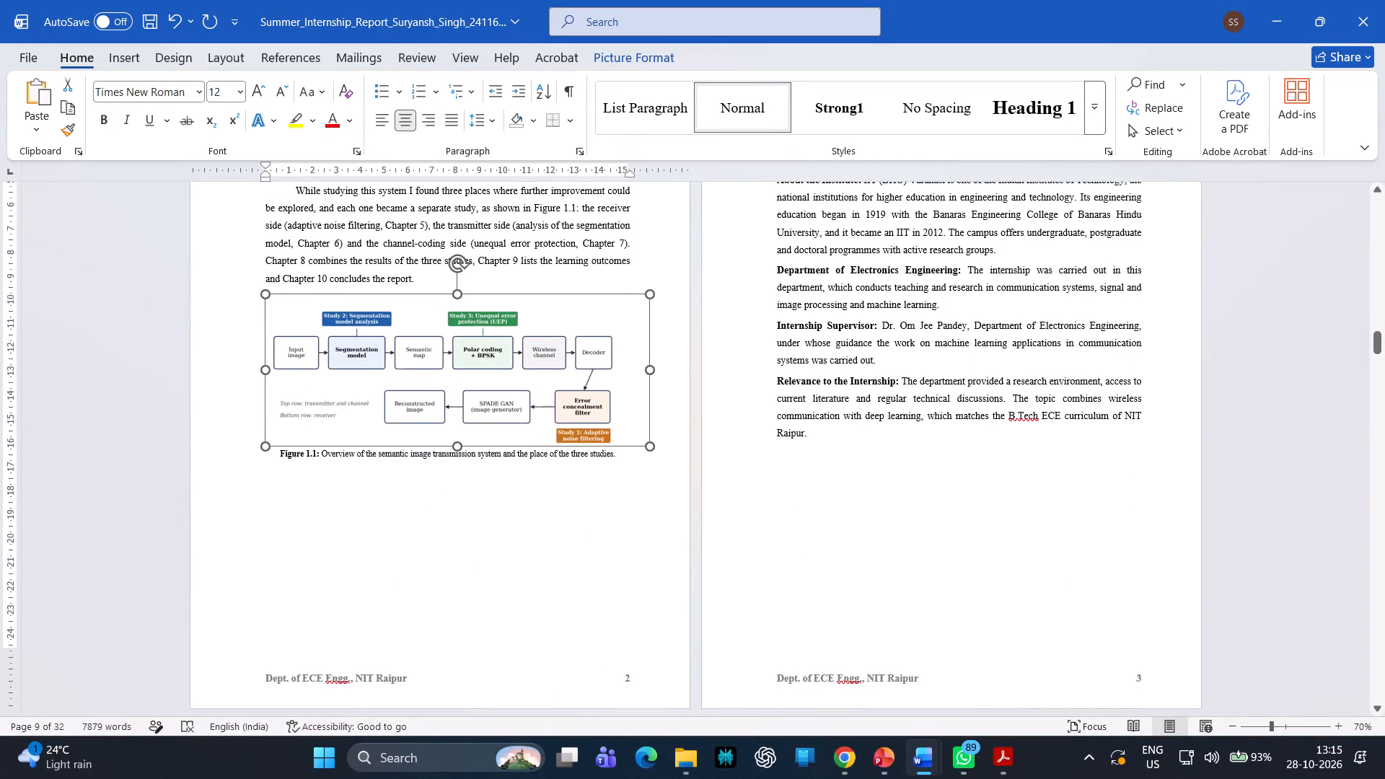
{"action": "left_click_drag", "start_coordinate": [667, 449], "coordinate": [681, 465]}
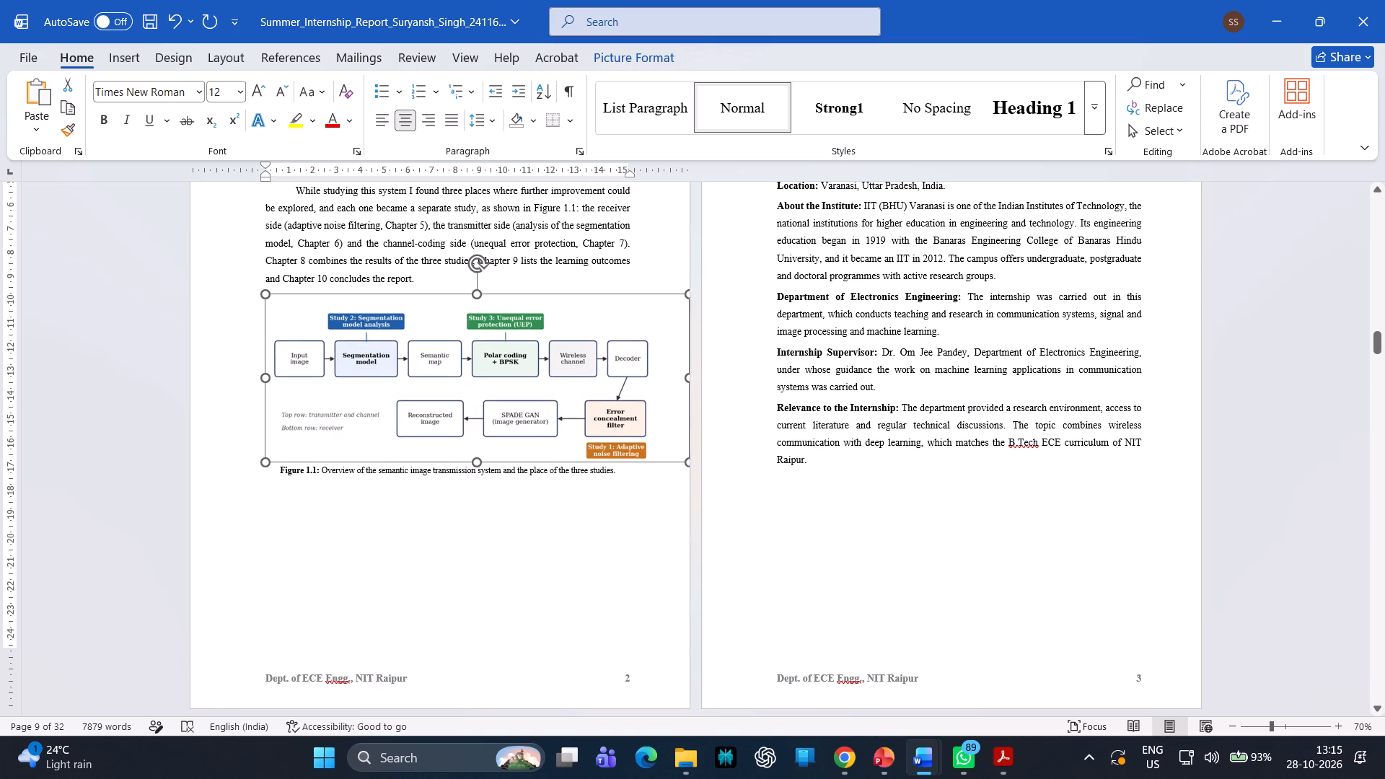
{"action": "left_click_drag", "start_coordinate": [681, 465], "coordinate": [649, 457]}
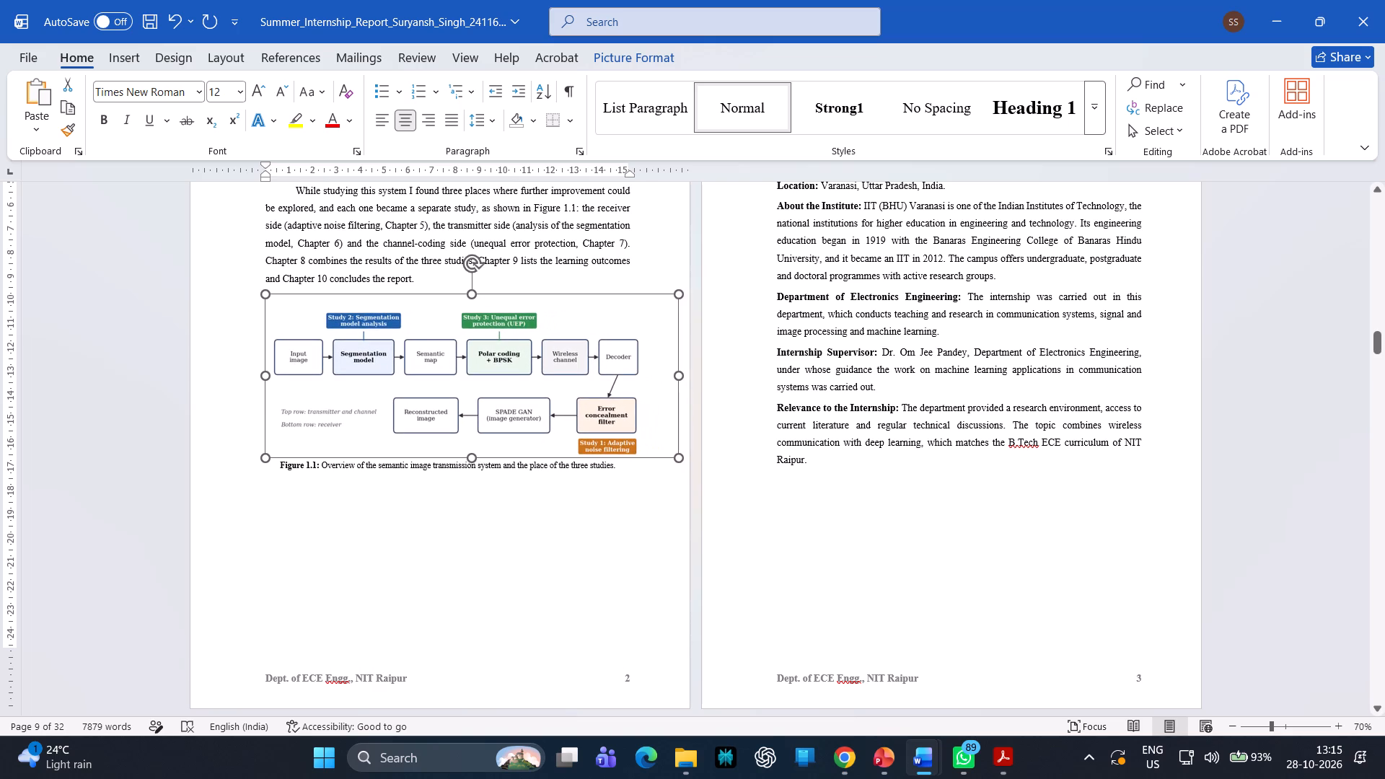
{"action": "left_click_drag", "start_coordinate": [649, 457], "coordinate": [643, 453]}
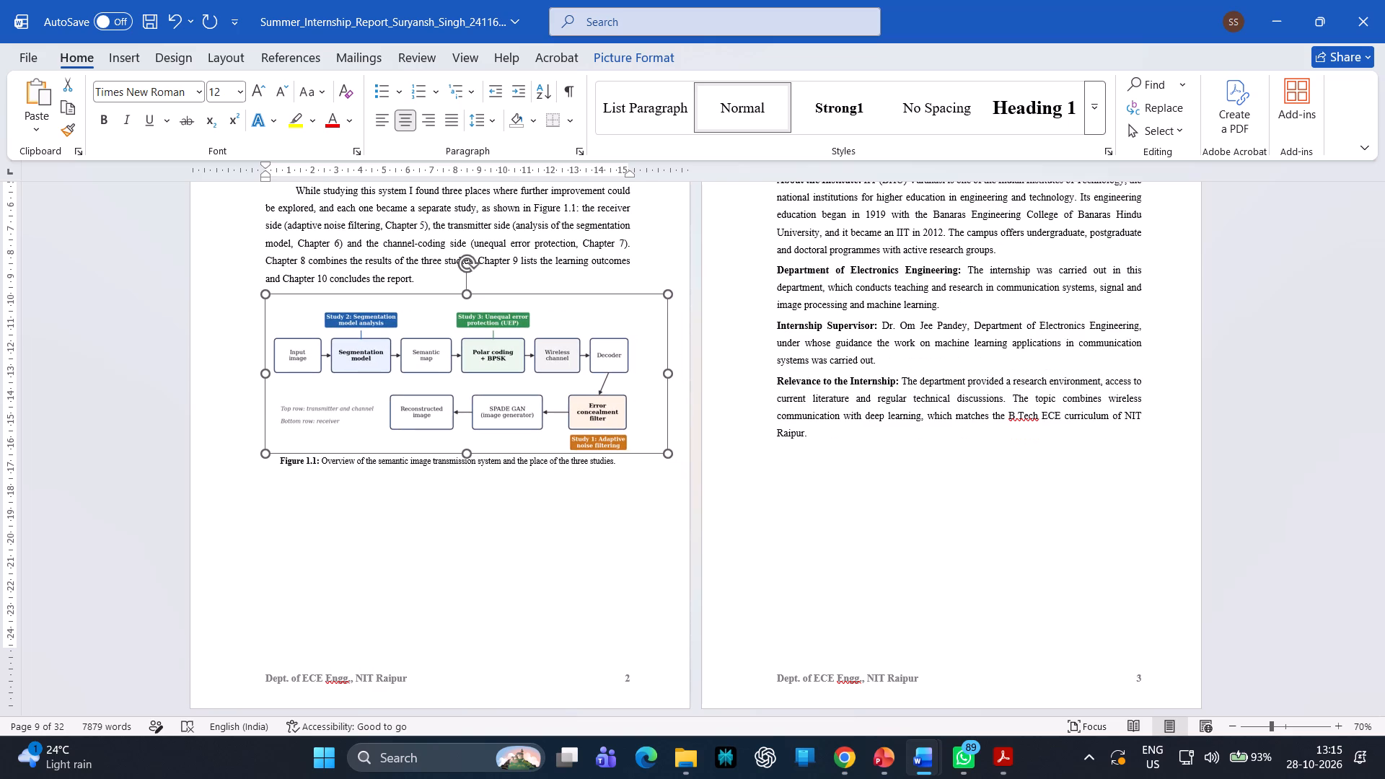
{"action": "left_click_drag", "start_coordinate": [643, 453], "coordinate": [641, 452]}
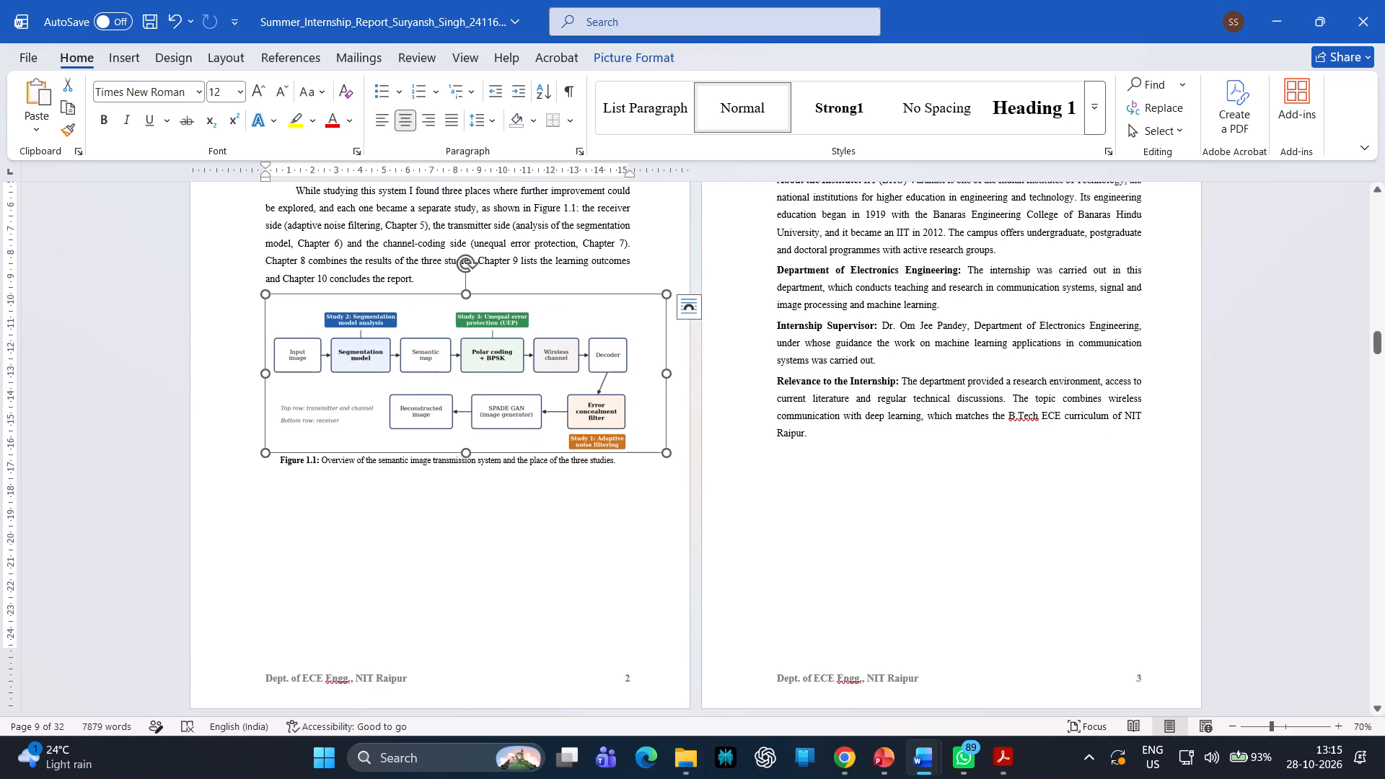
{"action": "left_click", "coordinate": [1248, 461]}
Remove the blank line above the "2. ORGANIZATION PROFILE" heading at the top of page 3.
{"action": "scroll", "coordinate": [1248, 461], "scroll_direction": "up", "scroll_amount": 2}
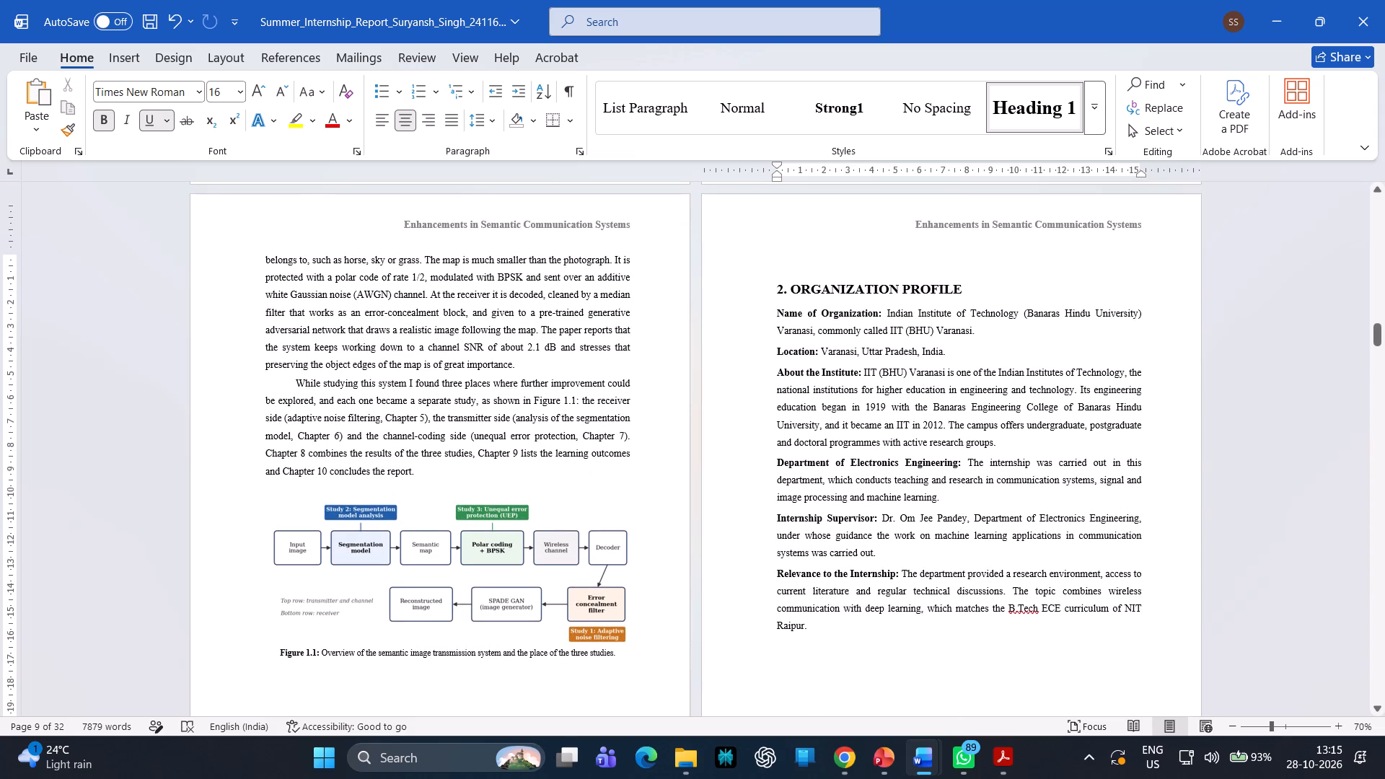
{"action": "left_click", "coordinate": [779, 293]}
{"action": "key", "text": "BackSpace"}
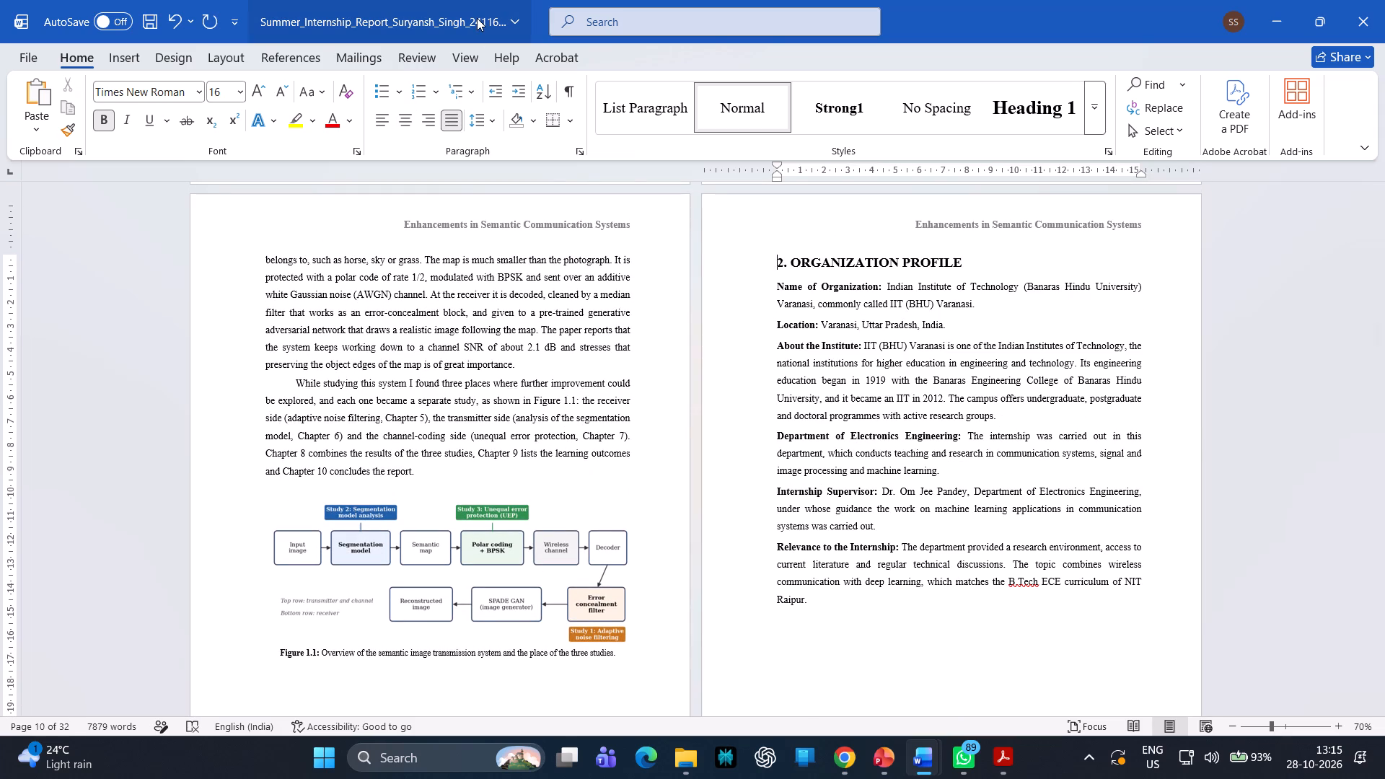
Save the internship report with the resized figure and tidied heading spacing.
{"action": "scroll", "coordinate": [579, 283], "scroll_direction": "down", "scroll_amount": 5}
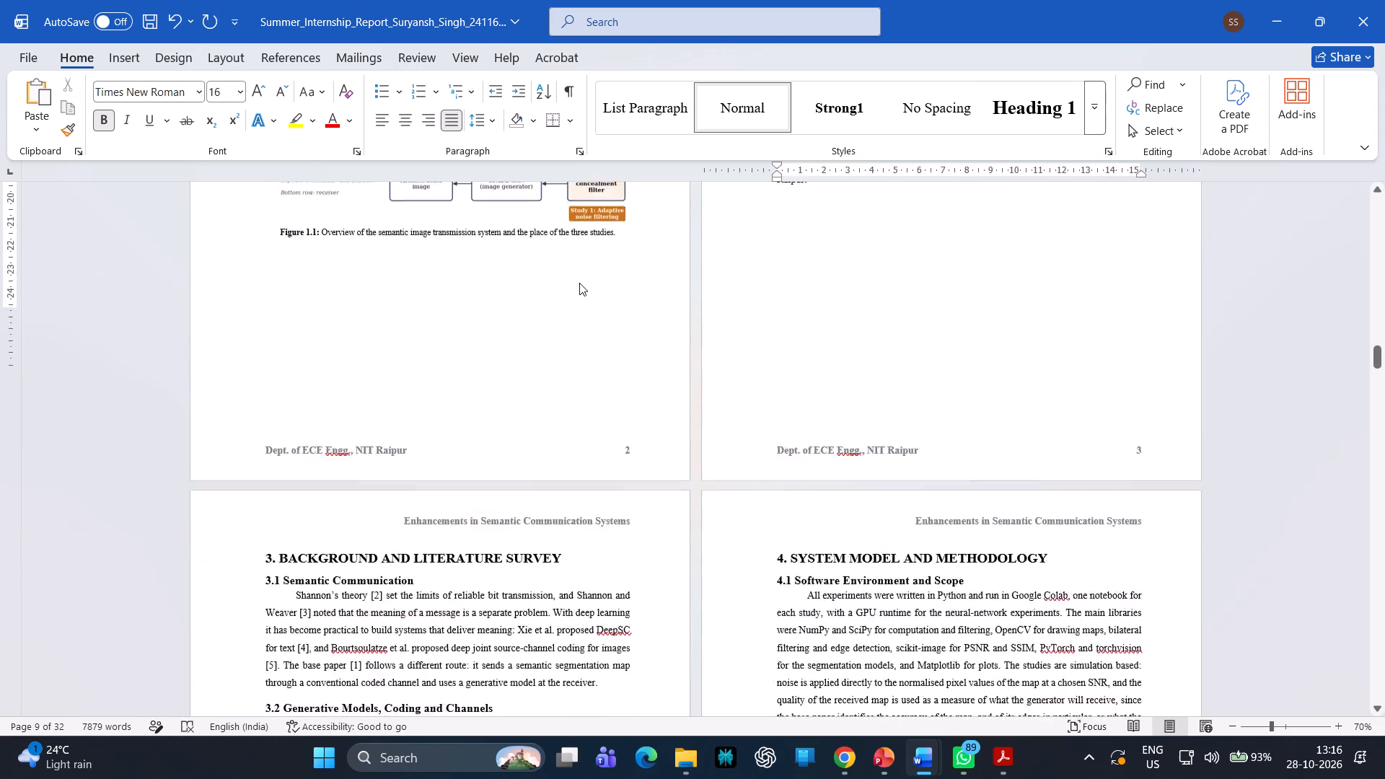
{"action": "scroll", "coordinate": [579, 283], "scroll_direction": "down", "scroll_amount": 3}
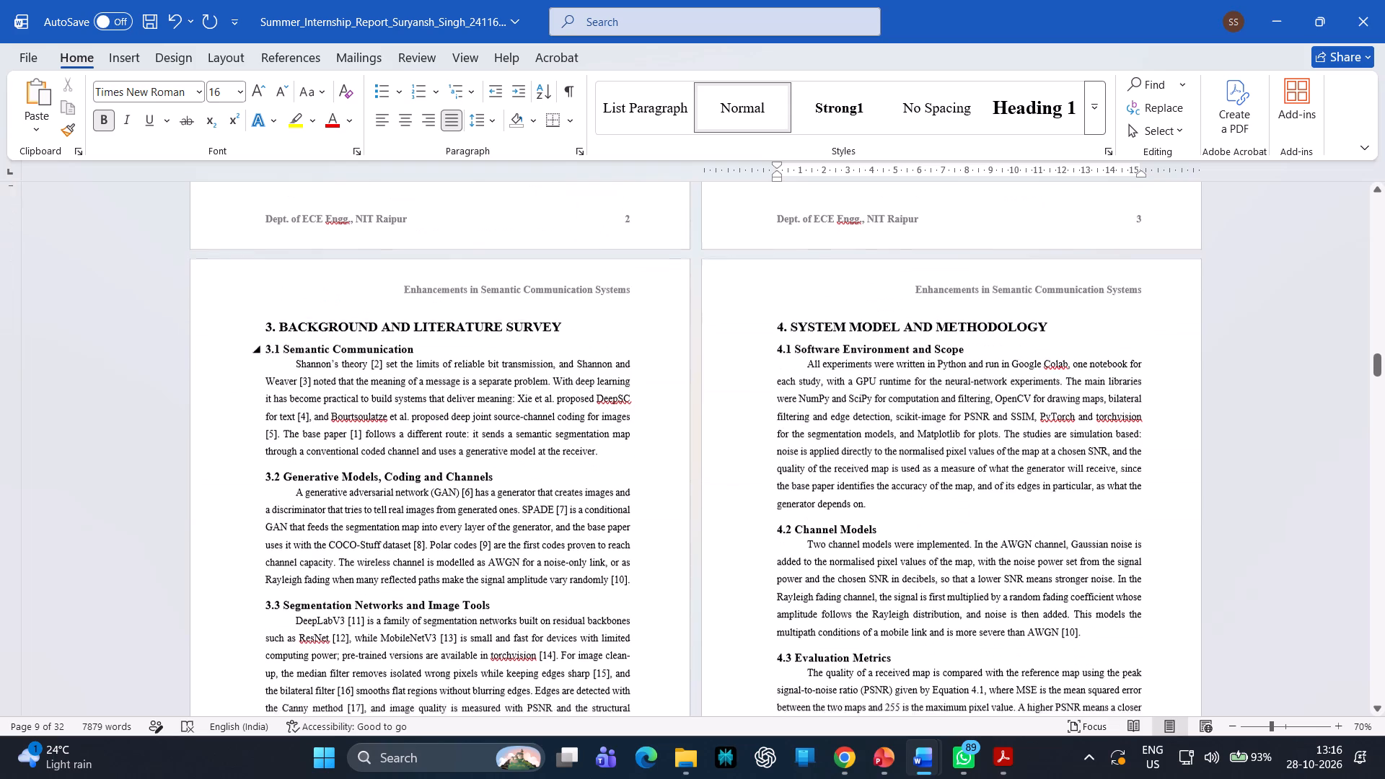
{"action": "scroll", "coordinate": [579, 283], "scroll_direction": "down", "scroll_amount": 1}
{"action": "scroll", "coordinate": [579, 283], "scroll_direction": "up", "scroll_amount": 2}
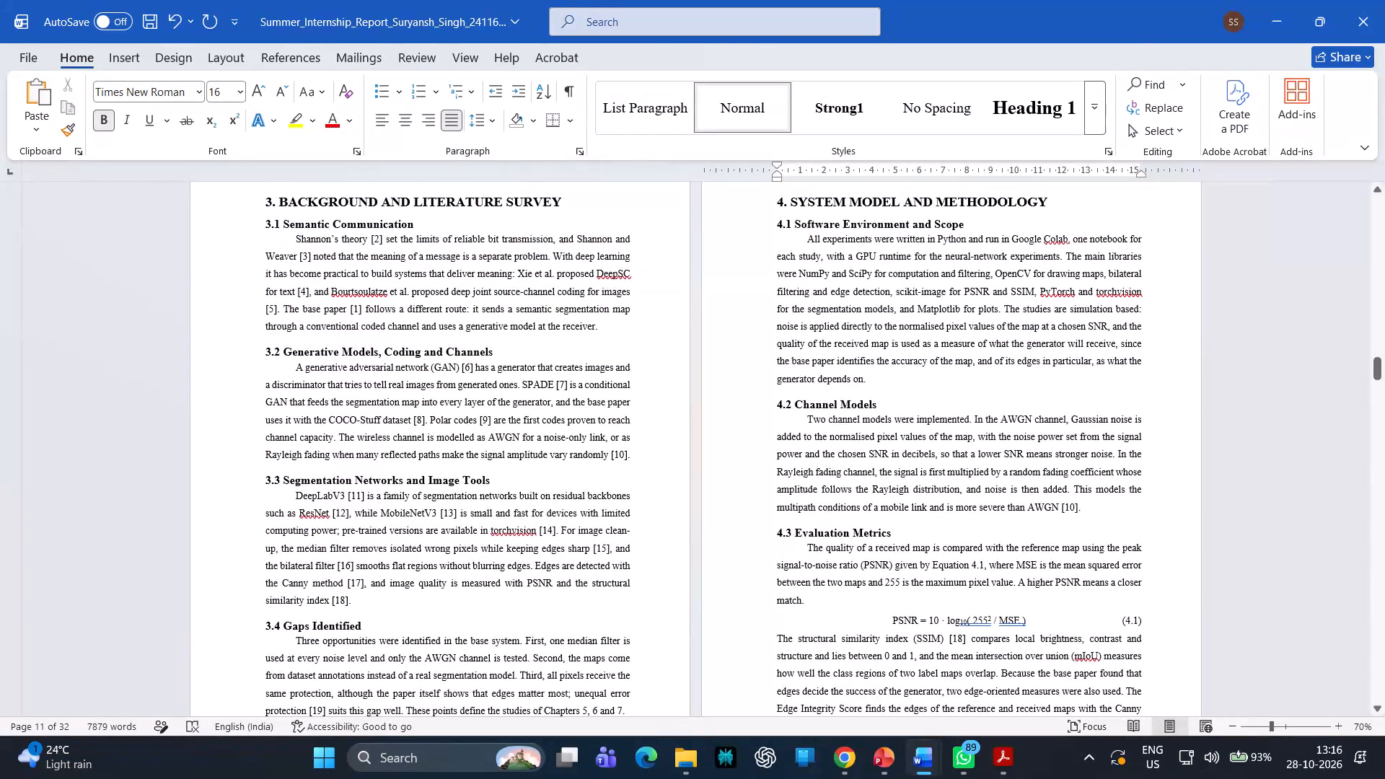
{"action": "left_click", "coordinate": [156, 12]}
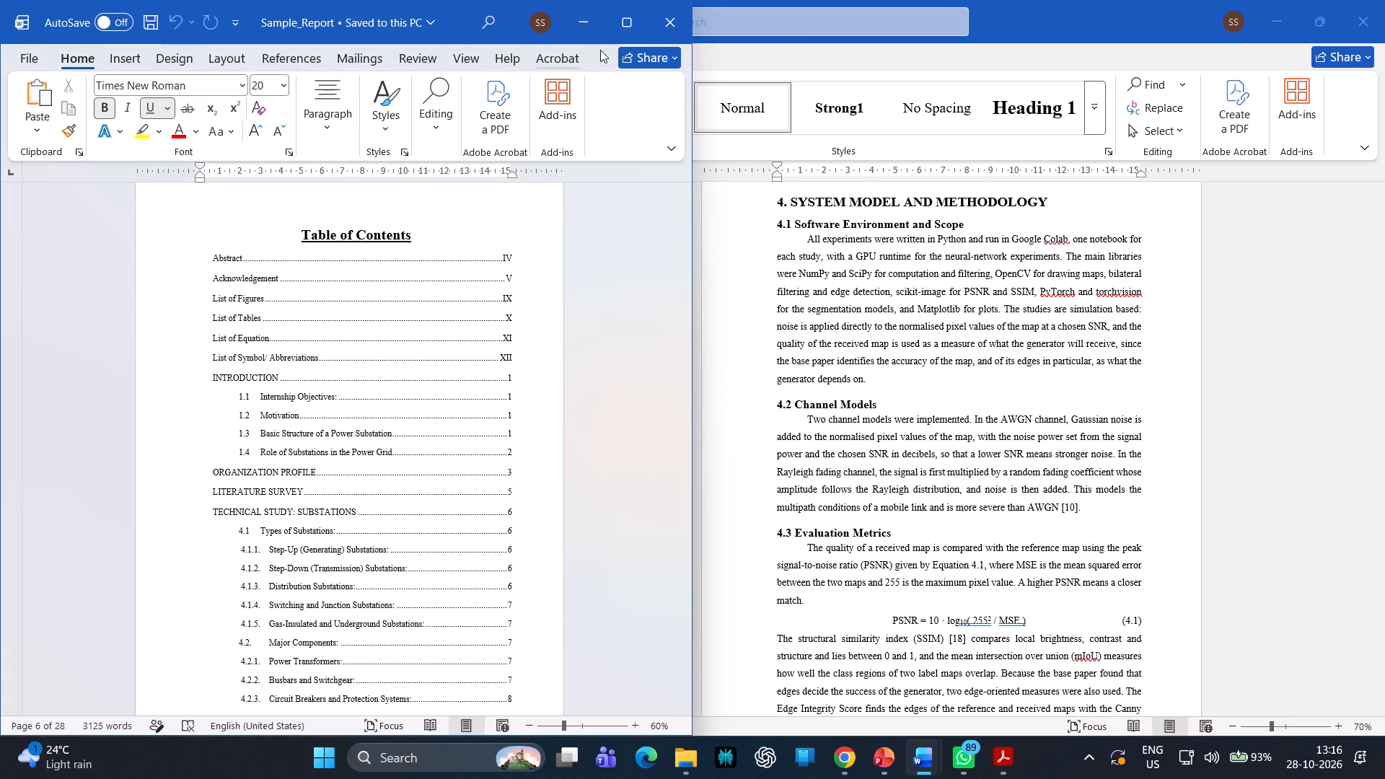
Examine the chapter headings, subheading numbering, figures and page layout in the Sample_Report document, and return to the internship report.
{"action": "left_click", "coordinate": [637, 19]}
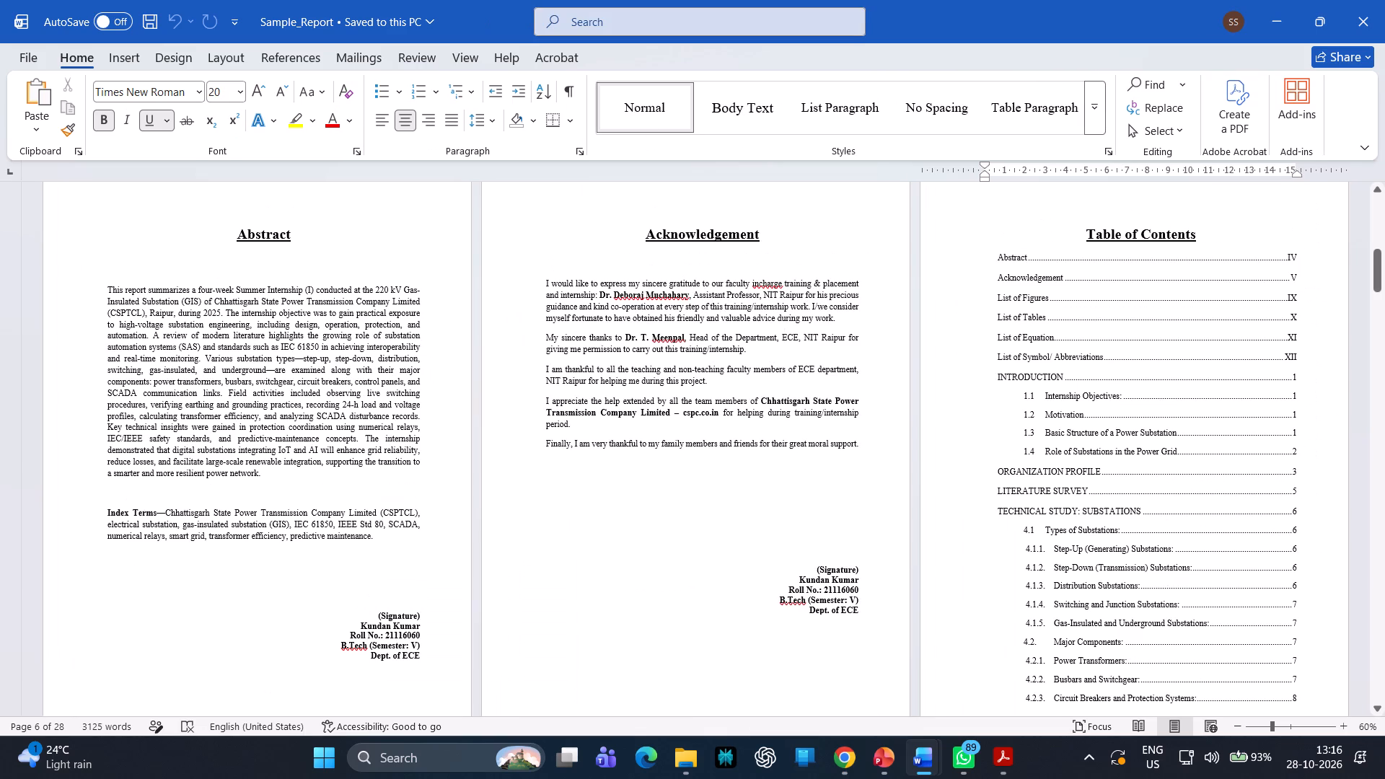
{"action": "scroll", "coordinate": [651, 384], "scroll_direction": "down", "scroll_amount": 11}
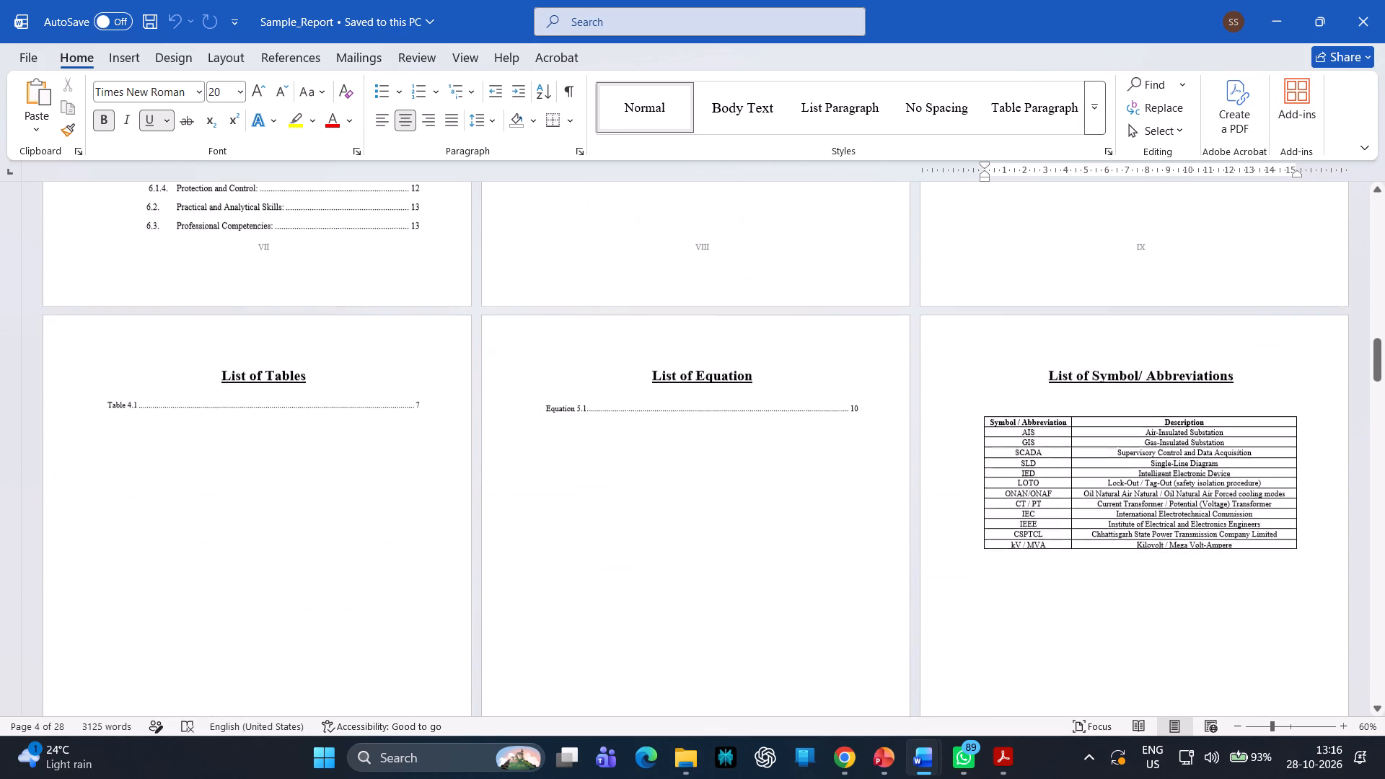
{"action": "scroll", "coordinate": [651, 384], "scroll_direction": "down", "scroll_amount": 4}
{"action": "scroll", "coordinate": [651, 384], "scroll_direction": "up", "scroll_amount": 1}
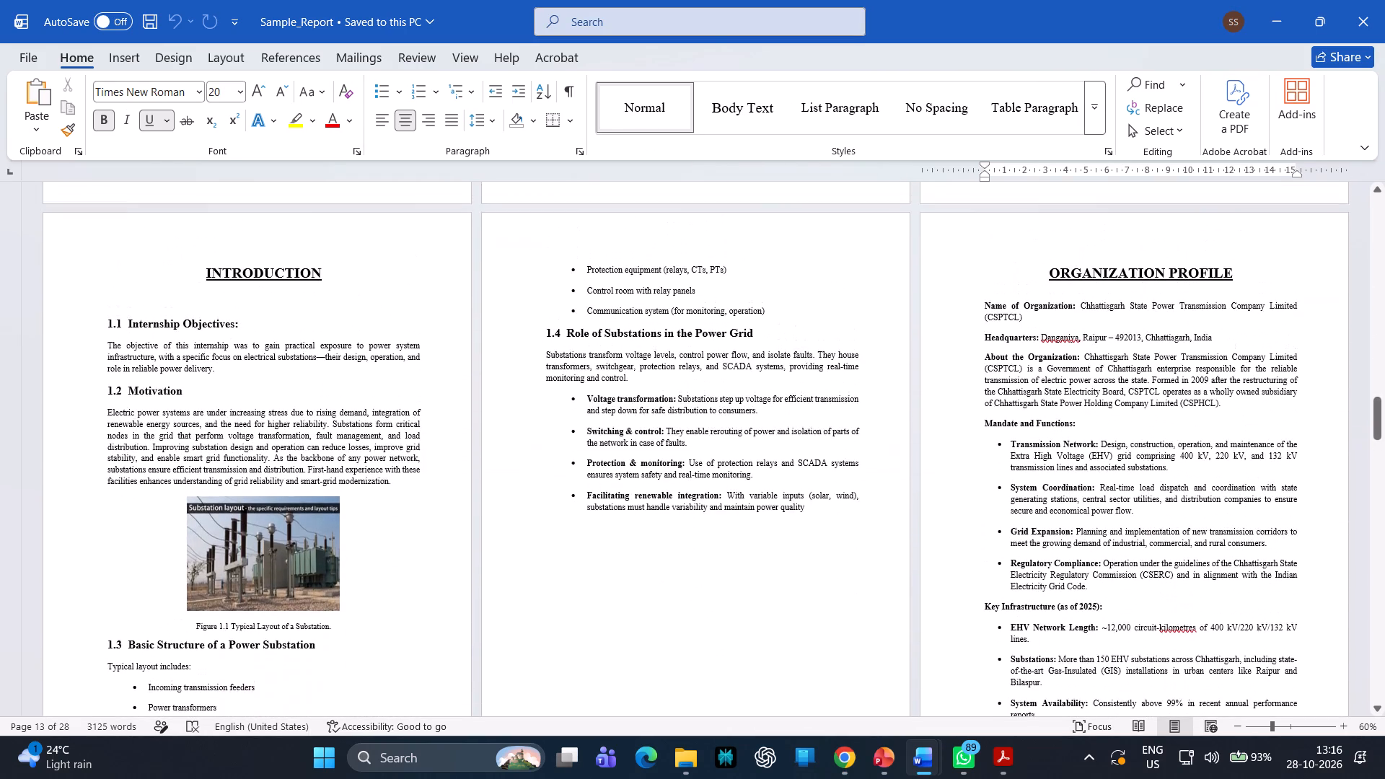
{"action": "scroll", "coordinate": [651, 384], "scroll_direction": "down", "scroll_amount": 7}
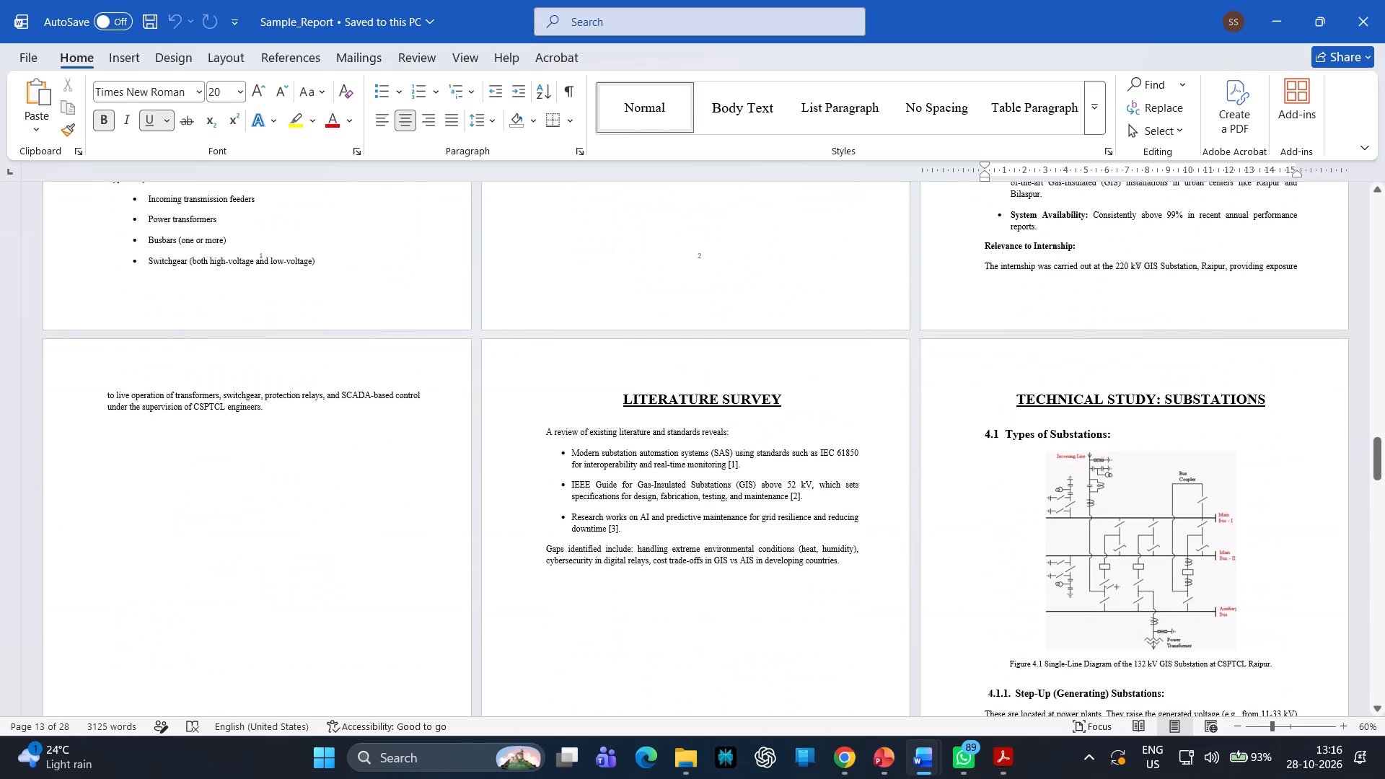
{"action": "scroll", "coordinate": [651, 384], "scroll_direction": "down", "scroll_amount": 7}
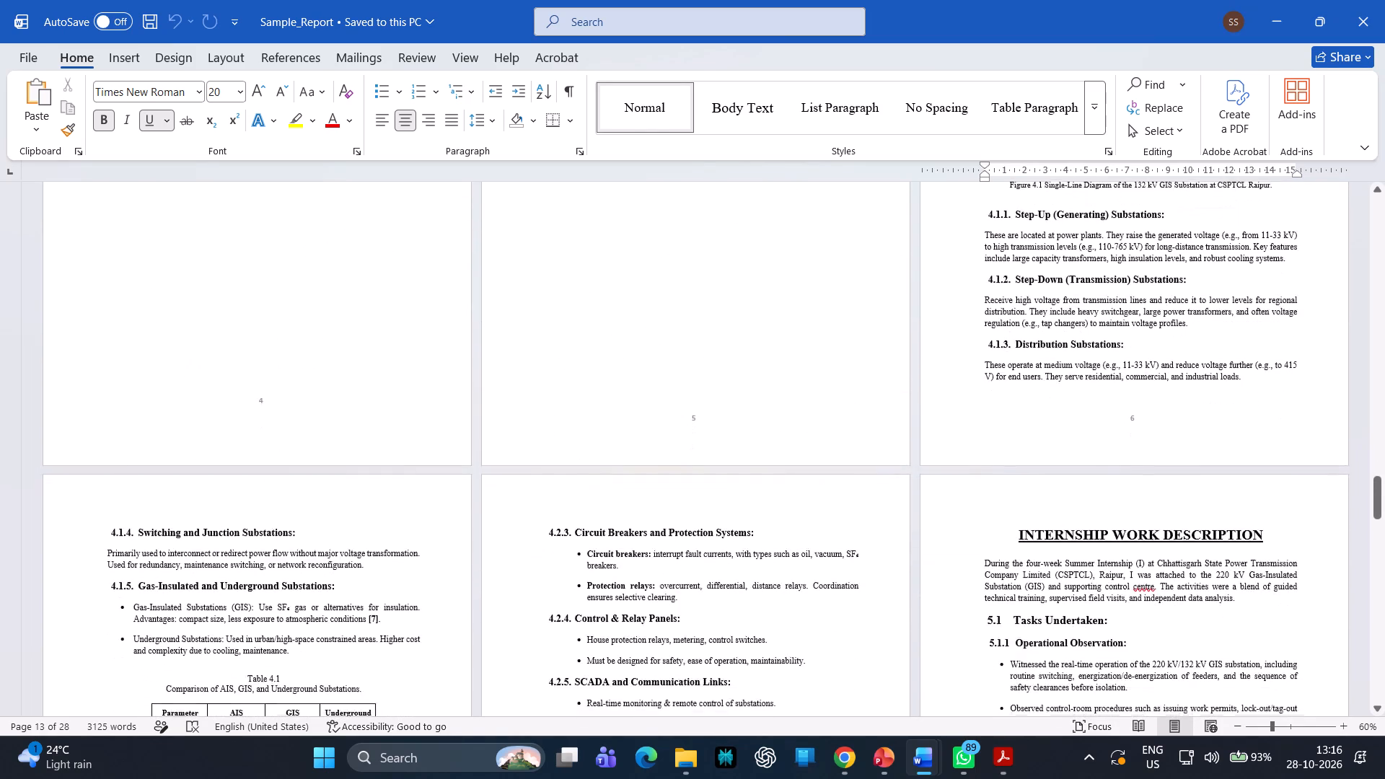
{"action": "scroll", "coordinate": [651, 384], "scroll_direction": "down", "scroll_amount": 1}
{"action": "scroll", "coordinate": [651, 384], "scroll_direction": "up", "scroll_amount": 1}
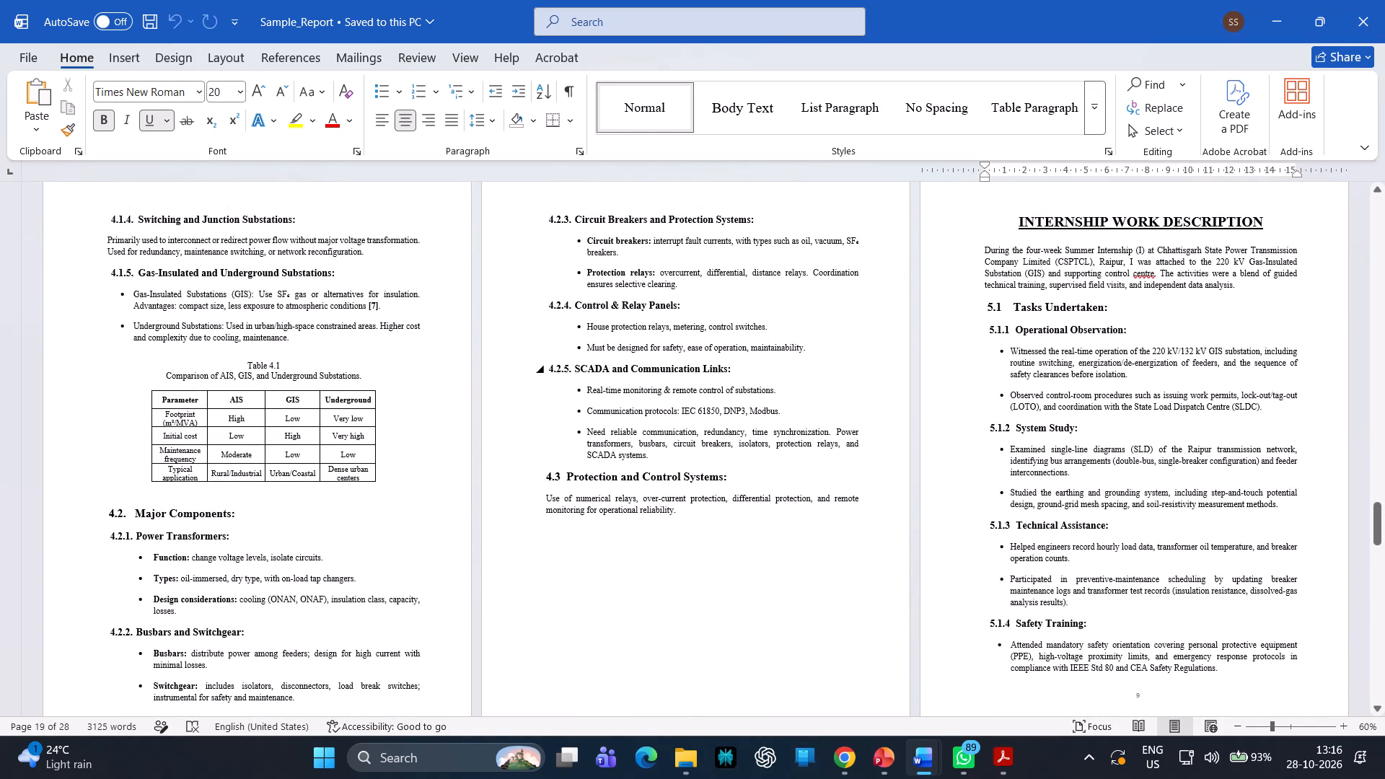
{"action": "scroll", "coordinate": [651, 384], "scroll_direction": "down", "scroll_amount": 5}
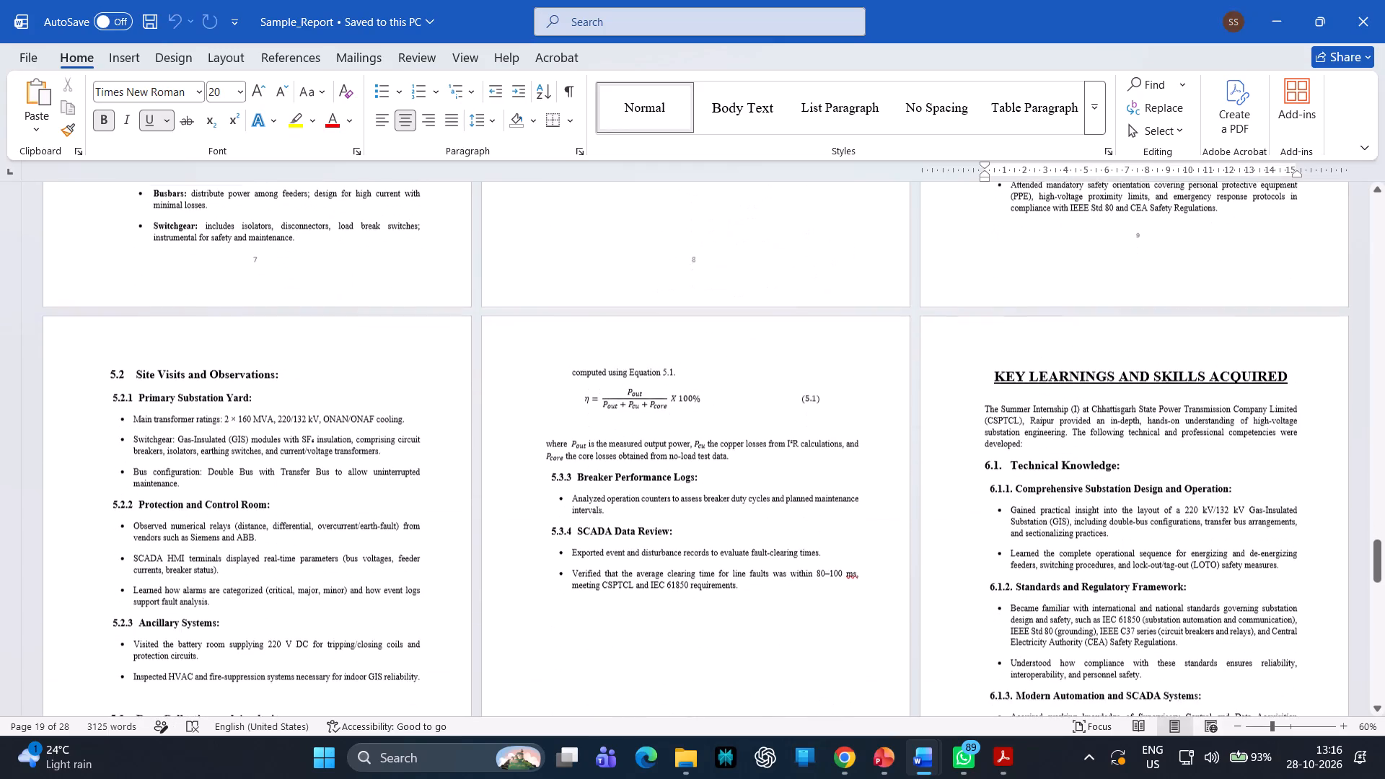
{"action": "scroll", "coordinate": [651, 384], "scroll_direction": "down", "scroll_amount": 3}
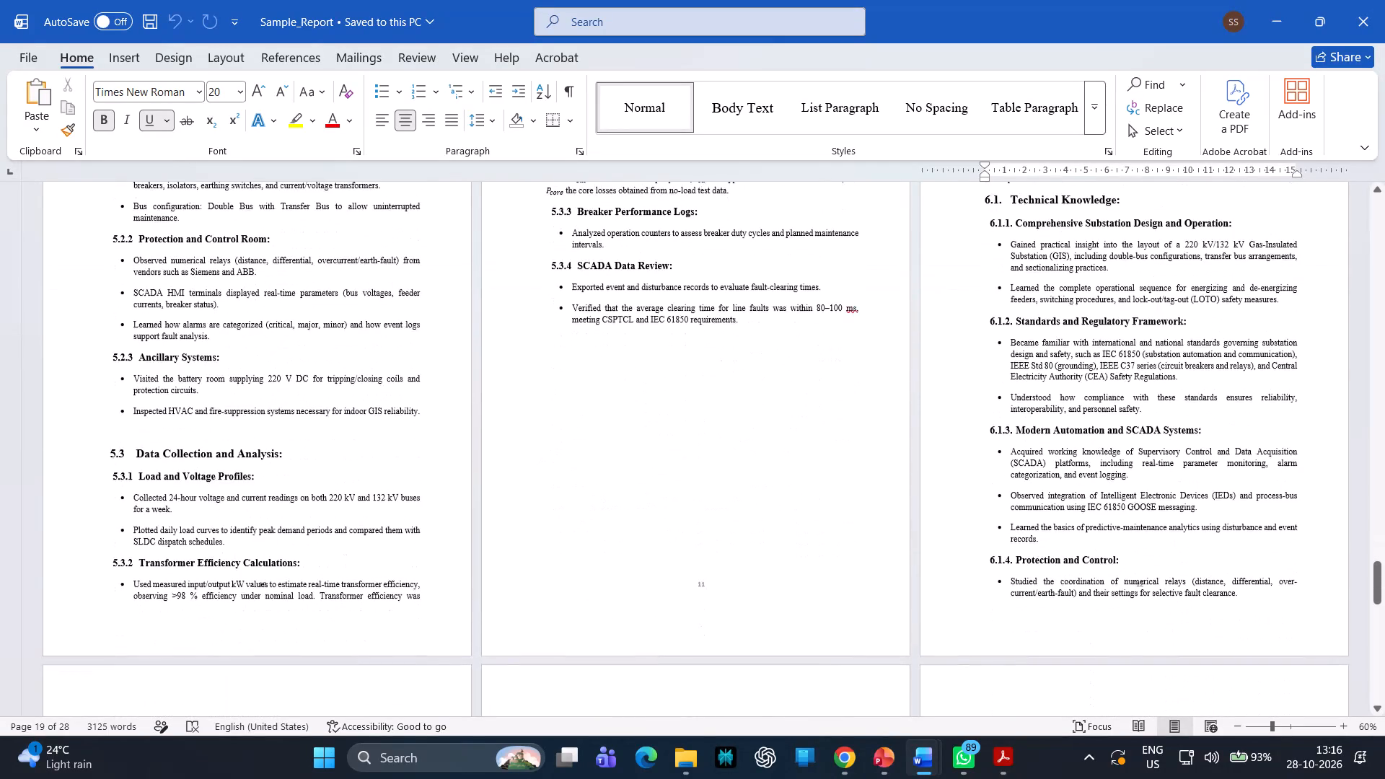
{"action": "left_click", "coordinate": [1287, 29]}
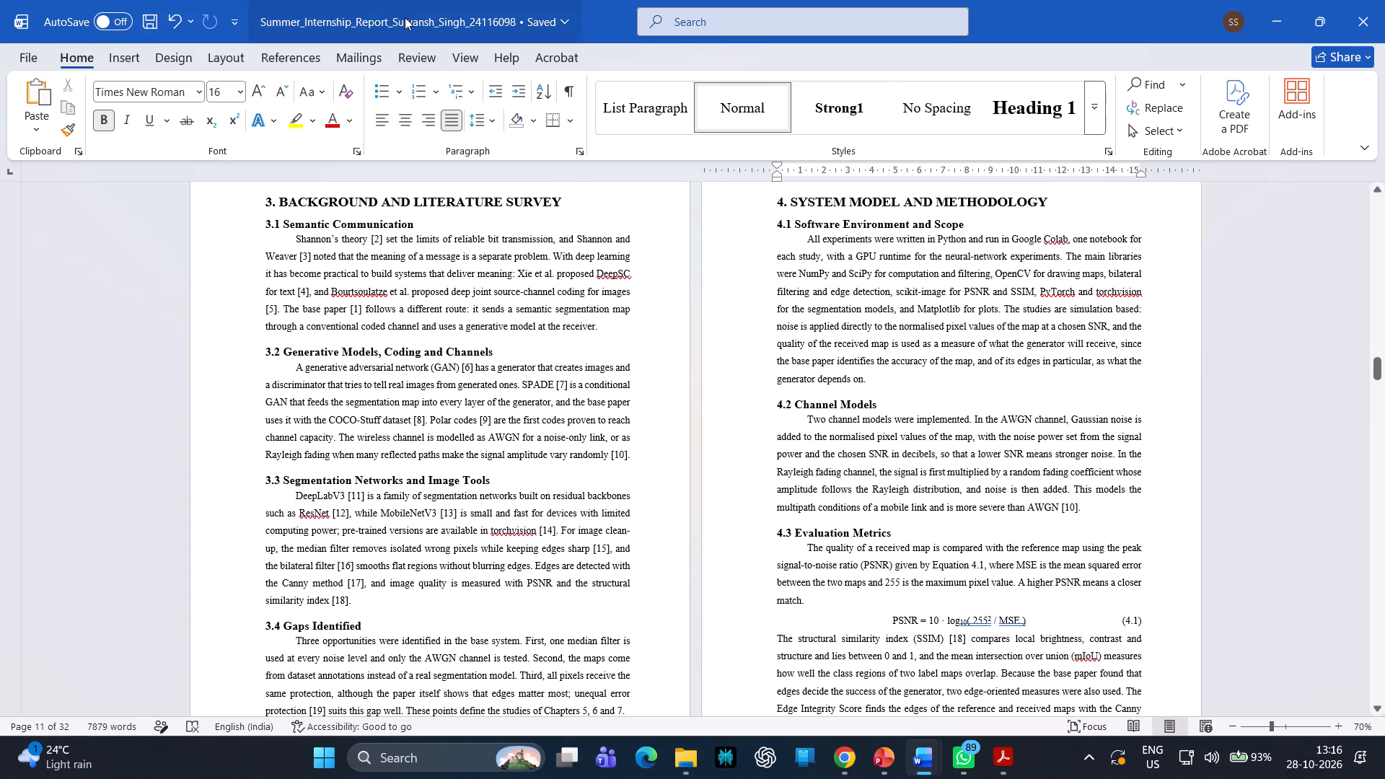
Save the internship report again.
{"action": "left_click", "coordinate": [154, 17]}
{"action": "scroll", "coordinate": [345, 257], "scroll_direction": "up", "scroll_amount": 7}
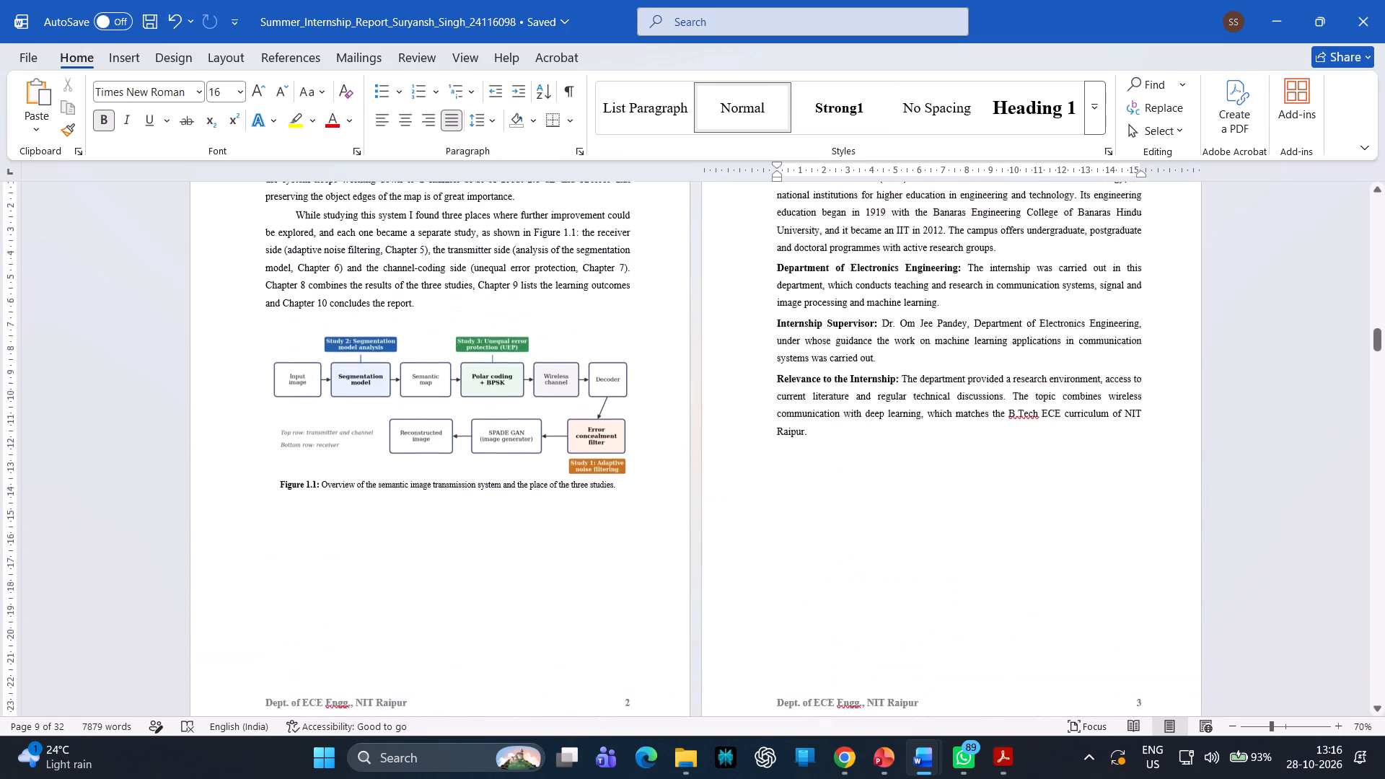
{"action": "scroll", "coordinate": [345, 257], "scroll_direction": "up", "scroll_amount": 1}
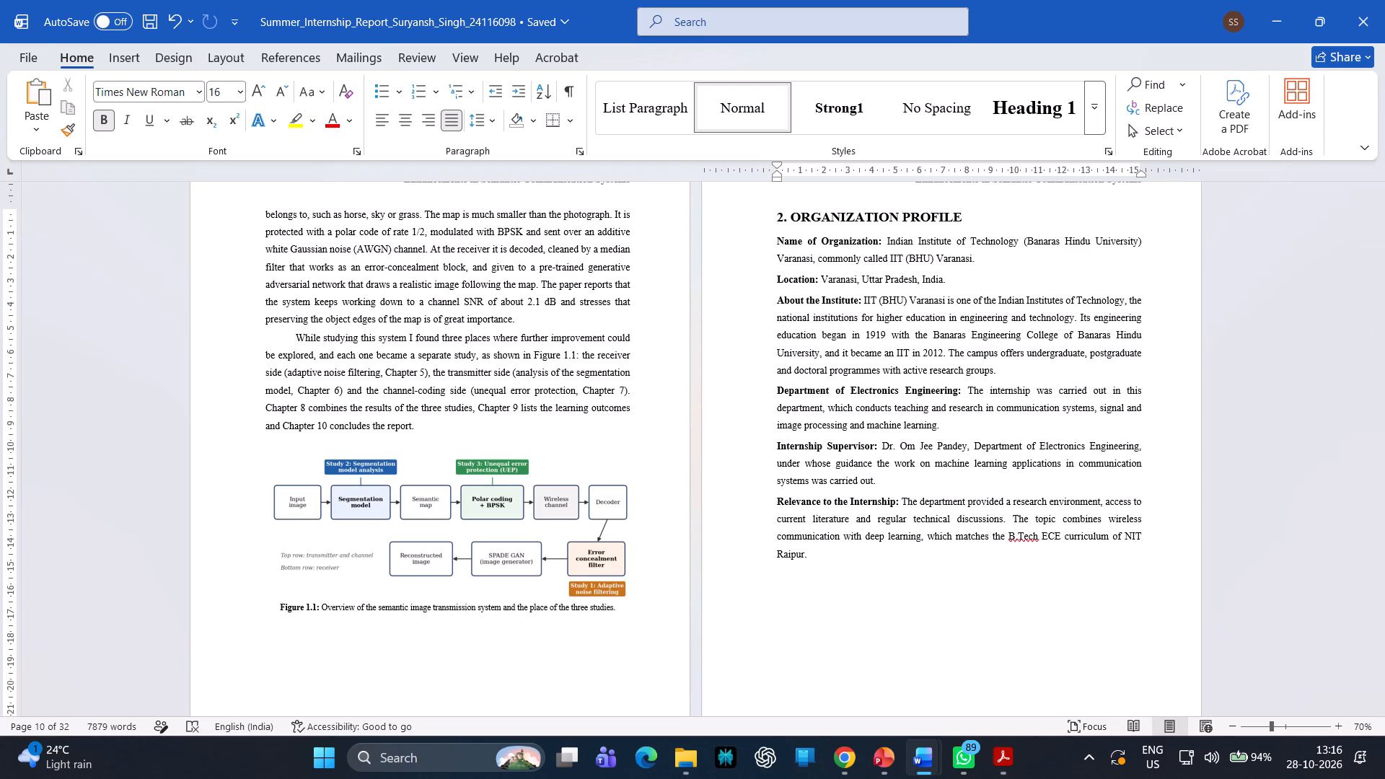
{"action": "left_click", "coordinate": [155, 23]}
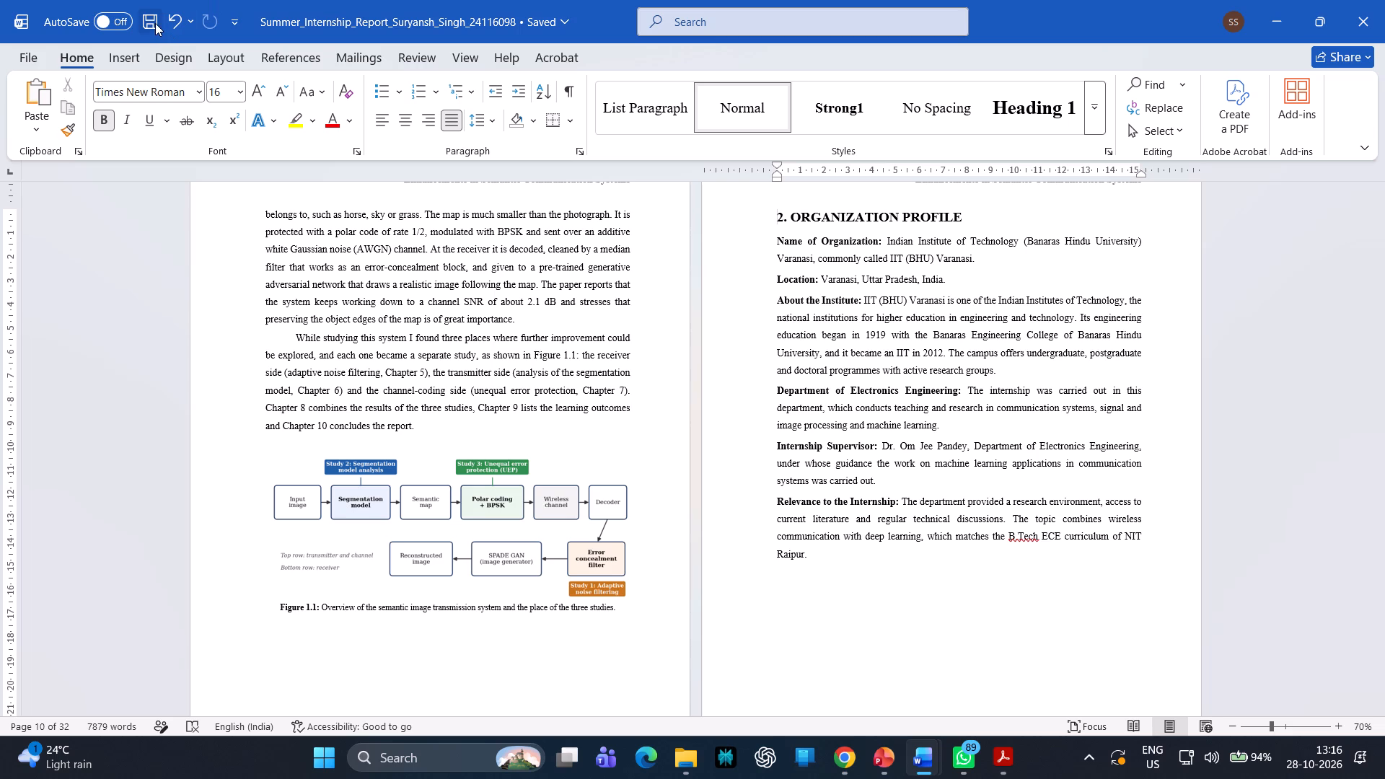
{"action": "left_click", "coordinate": [155, 23]}
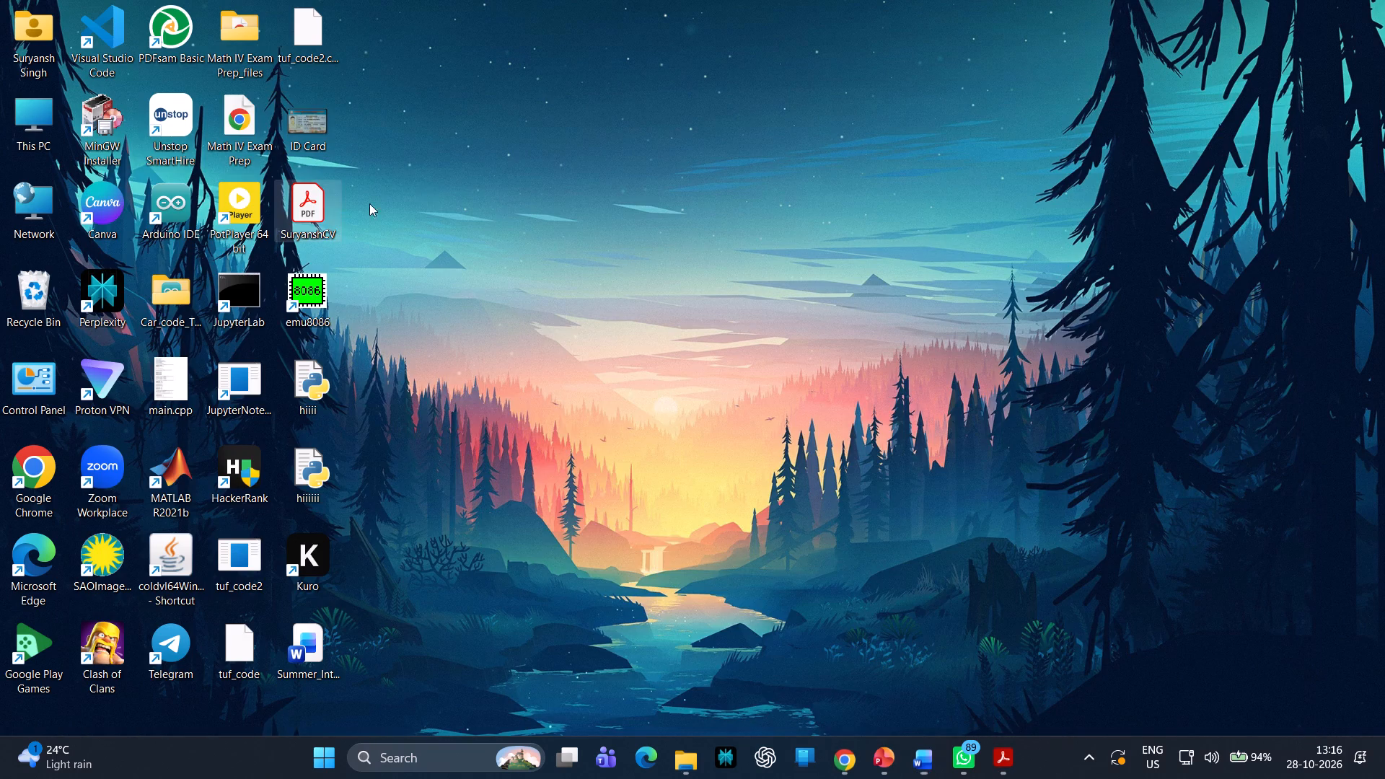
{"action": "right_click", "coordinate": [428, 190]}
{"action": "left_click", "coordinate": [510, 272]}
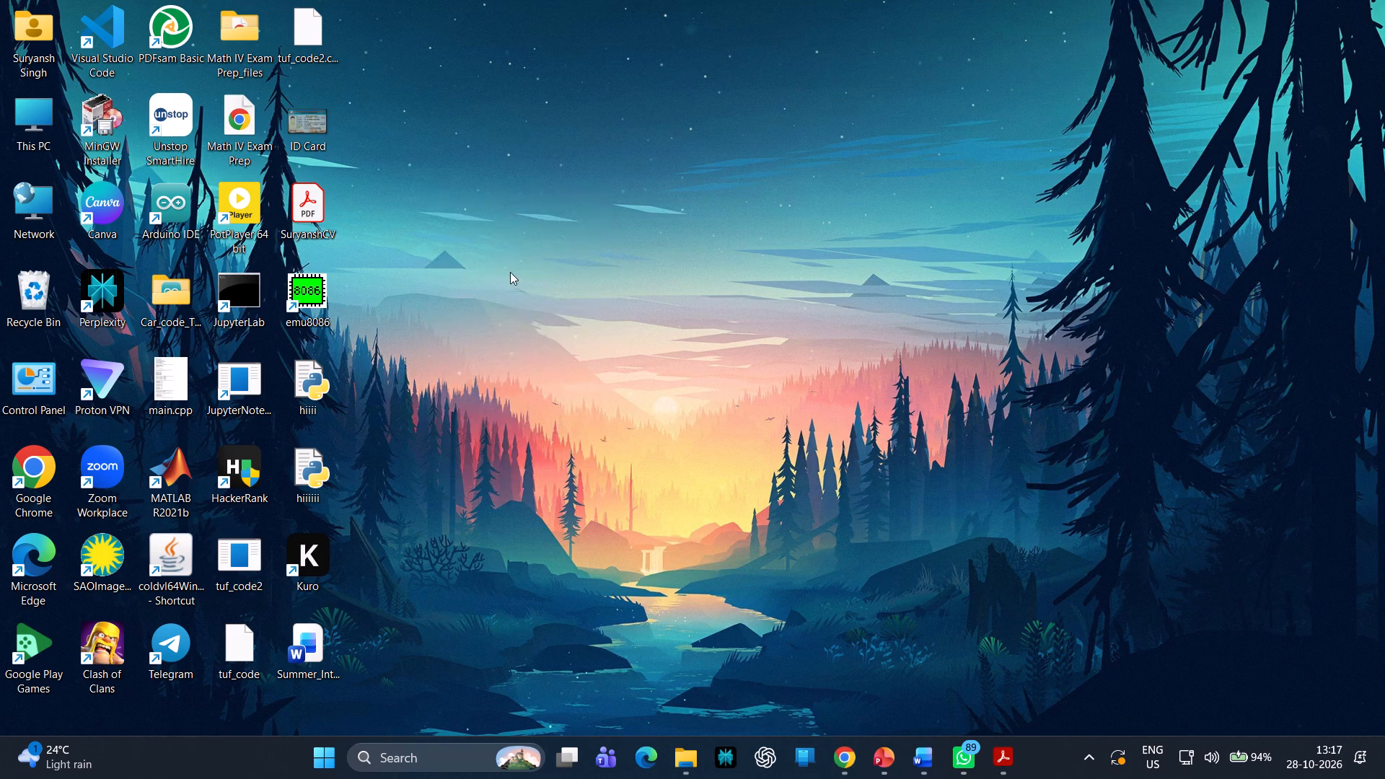
Close and reopen the internship report, resuming at section 1.3 Semantic Communication and the Base Paper.
{"action": "left_click", "coordinate": [1353, 0]}
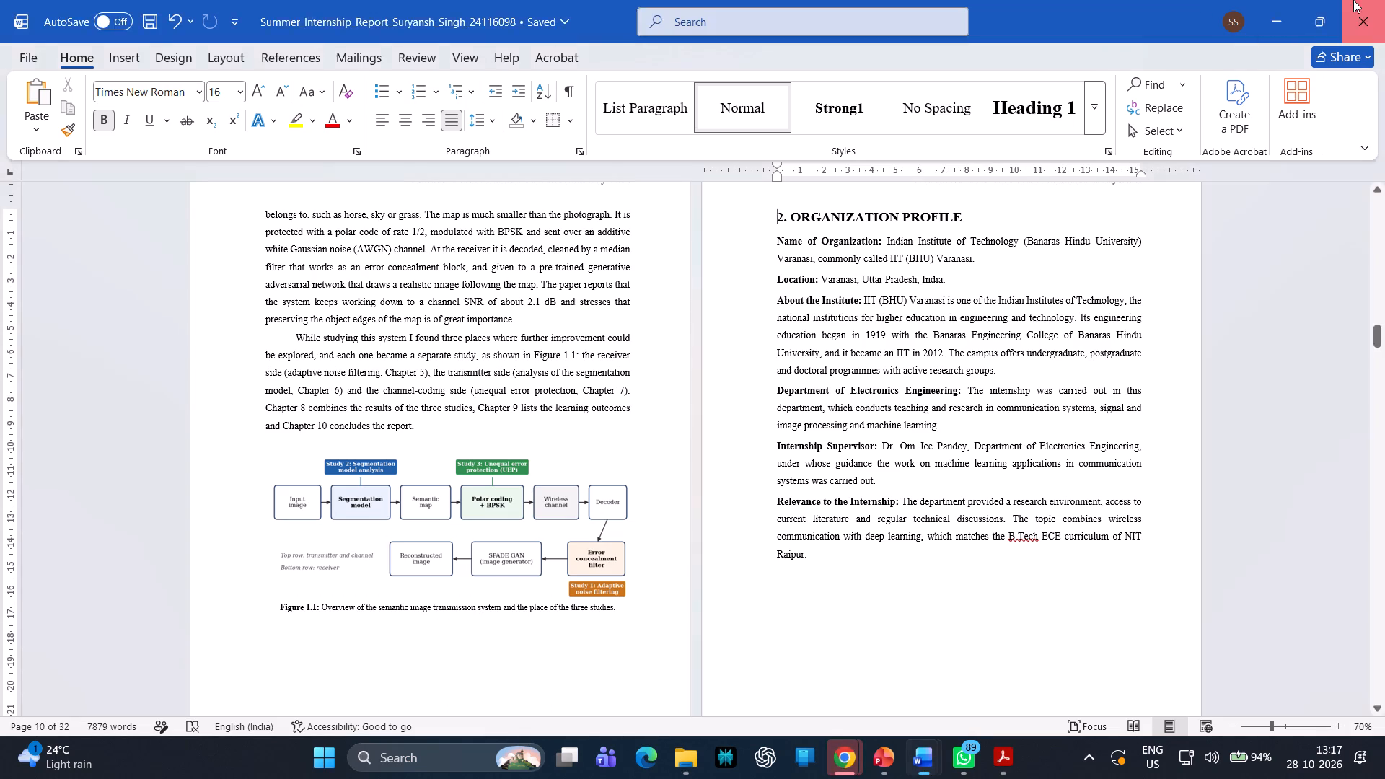
{"action": "double_click", "coordinate": [340, 259]}
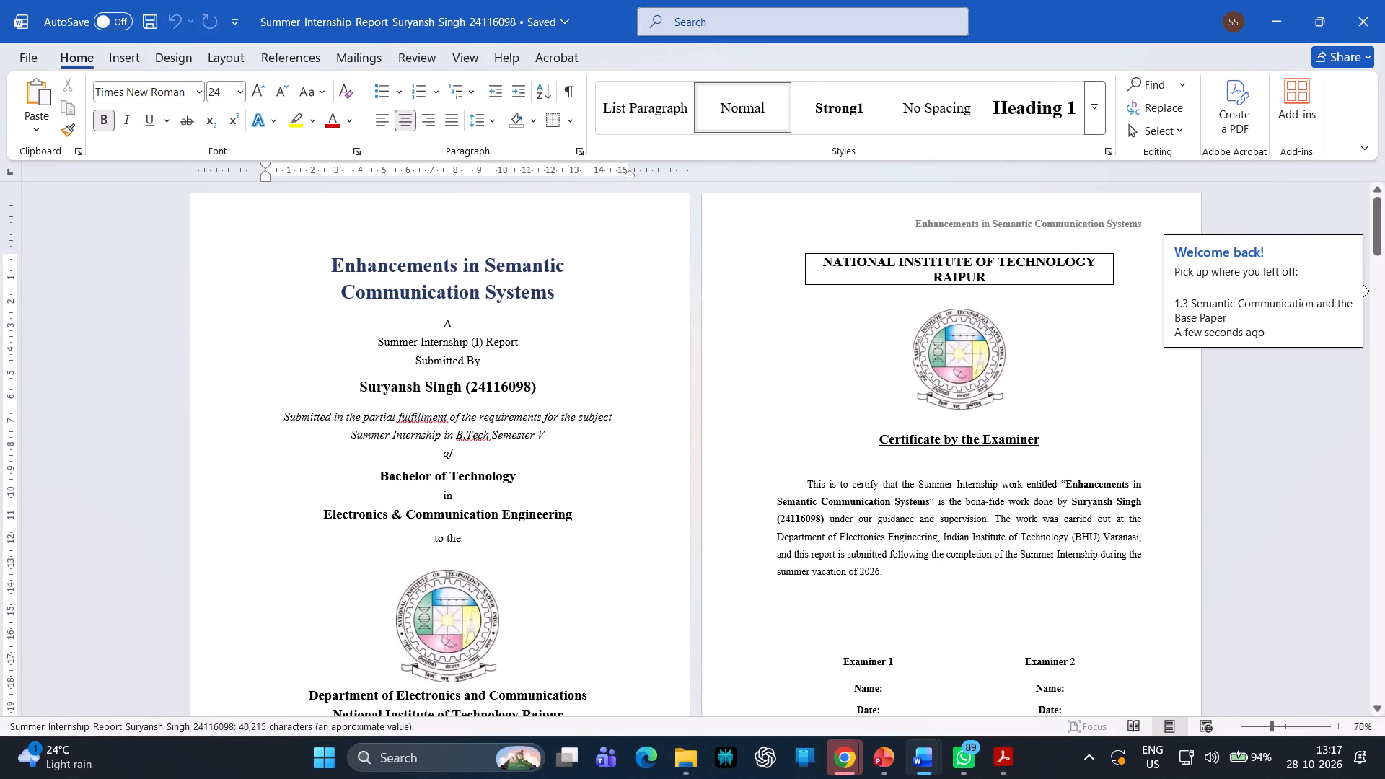
{"action": "left_click", "coordinate": [1241, 298]}
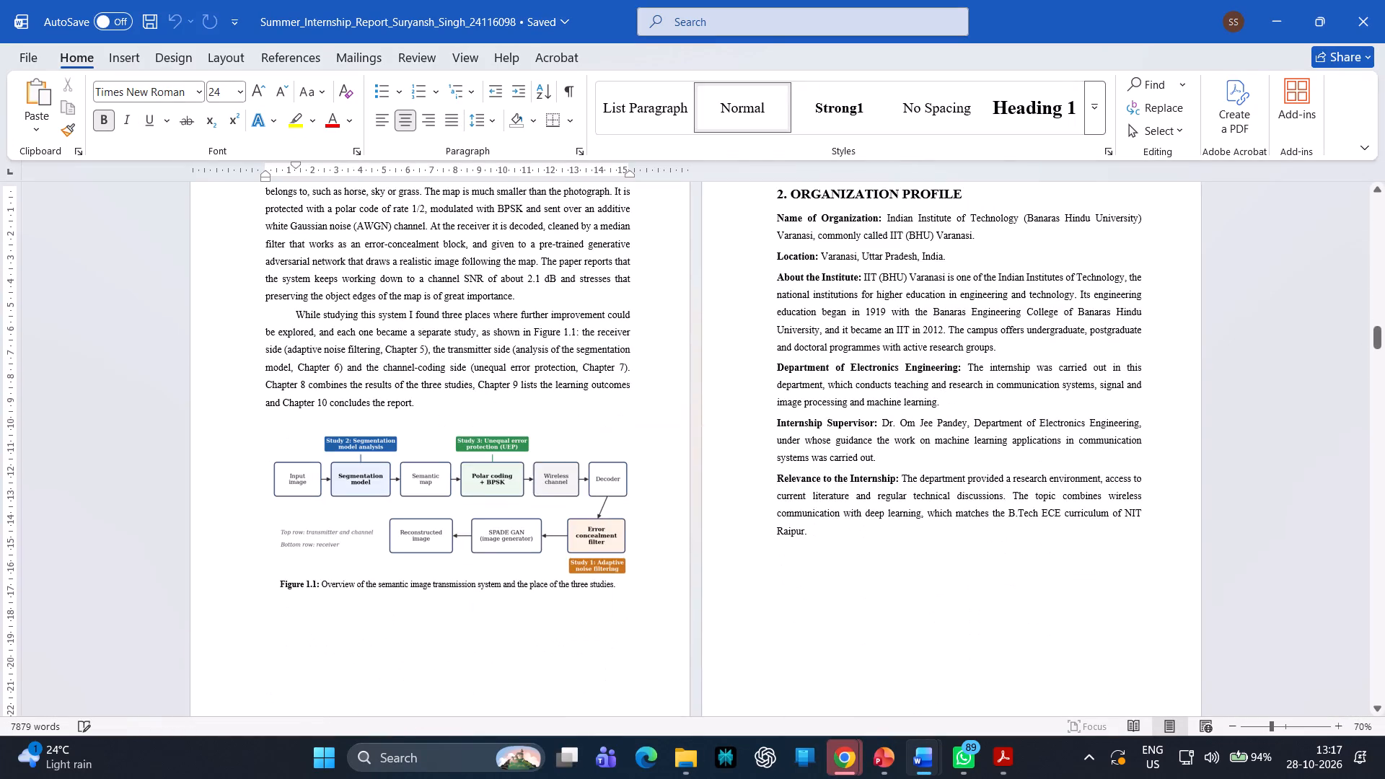
Review the page layout from chapter 5 to the References in a 30% multi-page overview, examining chapter starts, gaps and figure placement.
{"action": "scroll", "coordinate": [990, 382], "scroll_direction": "down", "scroll_amount": 4}
{"action": "scroll", "coordinate": [990, 382], "scroll_direction": "down", "scroll_amount": 4, "text": "ctrl"}
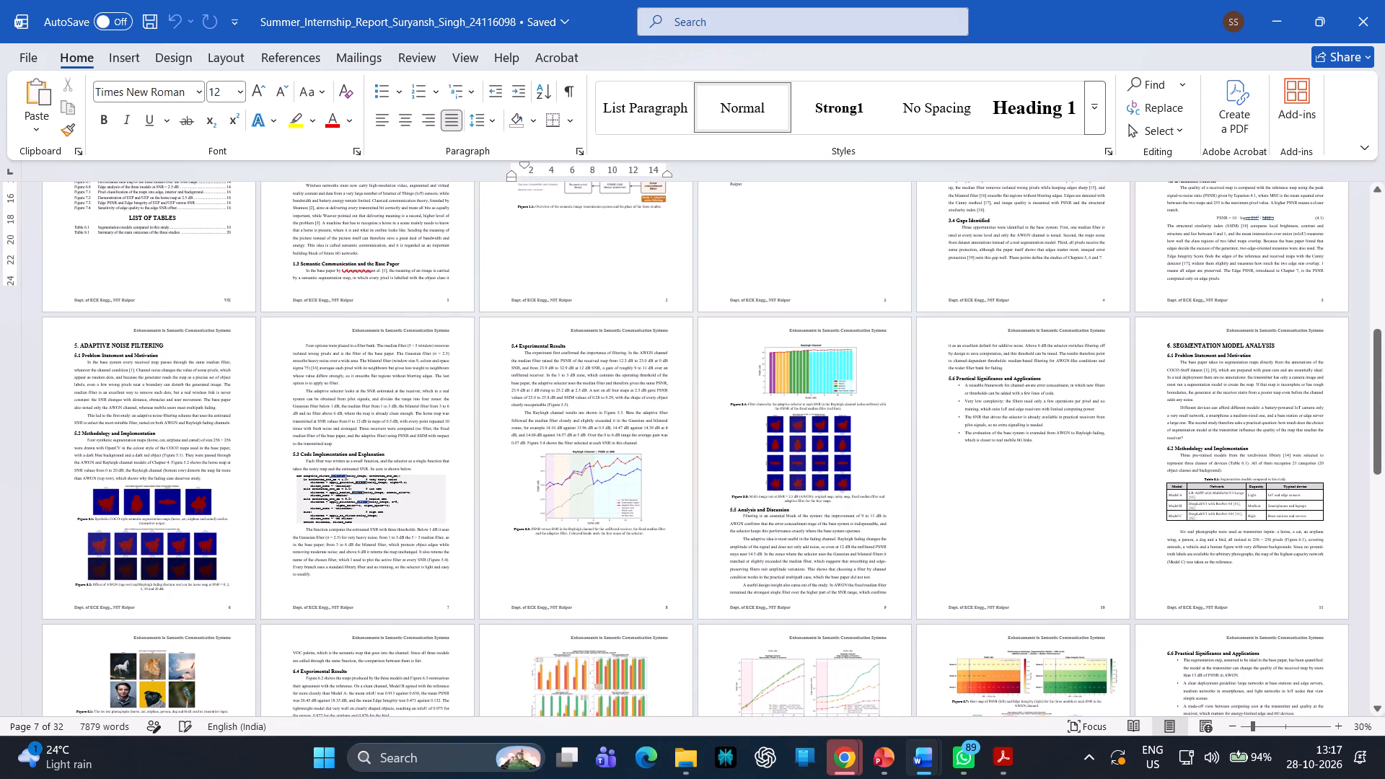
{"action": "scroll", "coordinate": [990, 382], "scroll_direction": "down", "scroll_amount": 7}
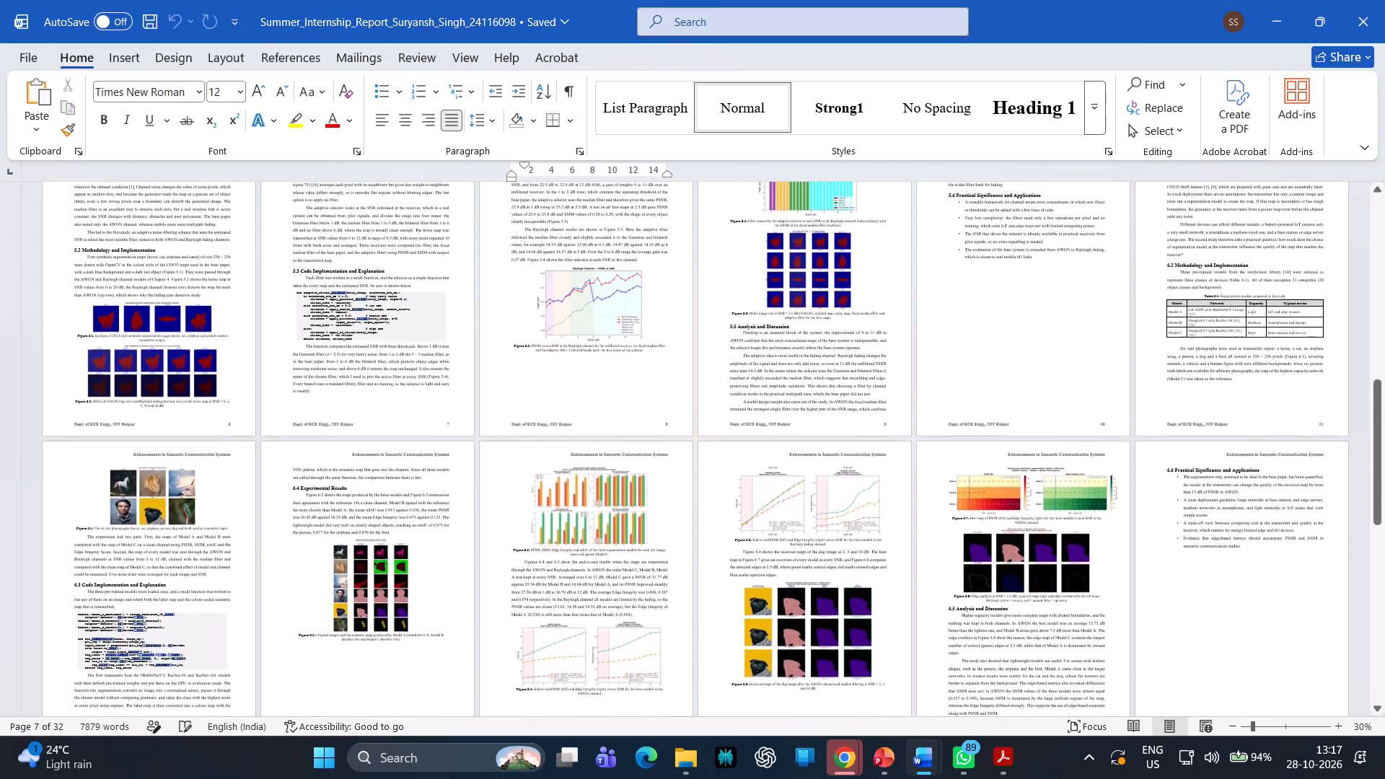
{"action": "scroll", "coordinate": [990, 382], "scroll_direction": "down", "scroll_amount": 8}
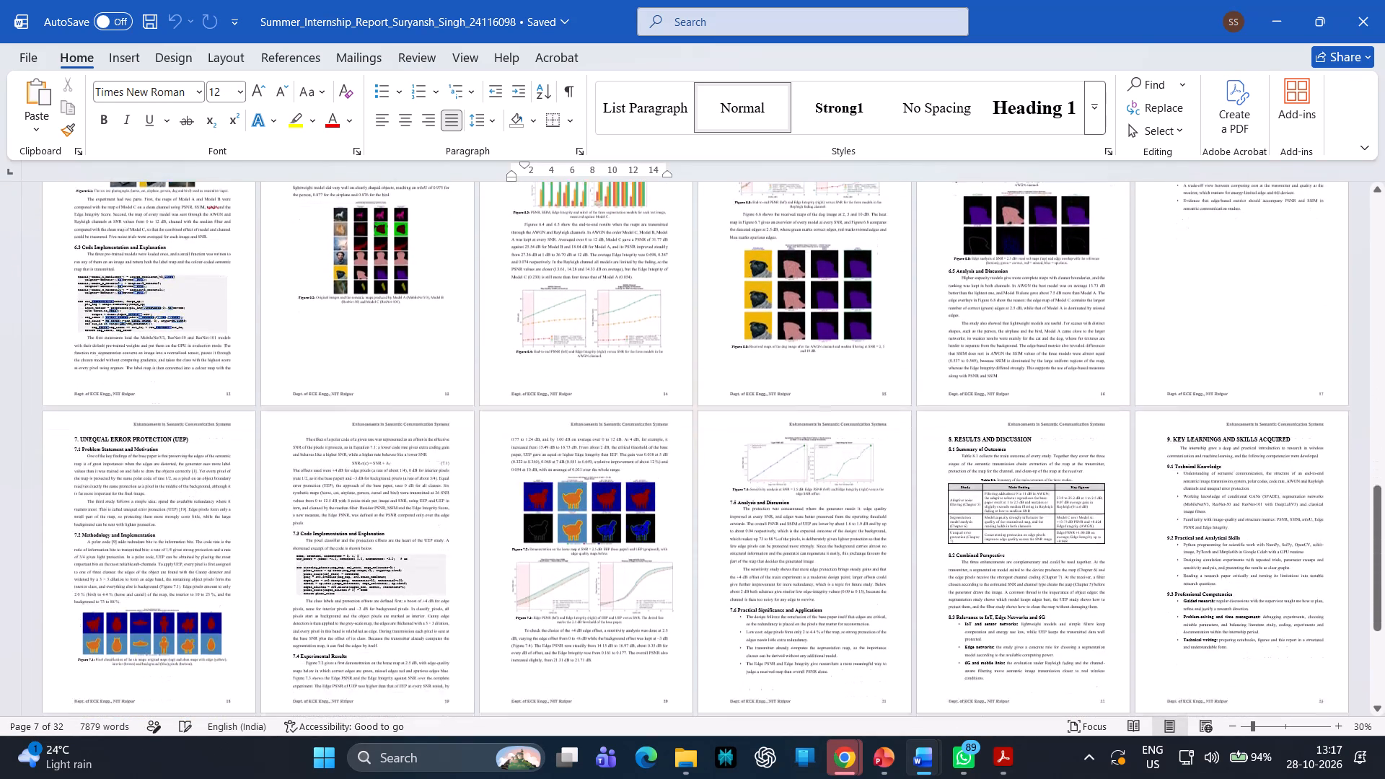
{"action": "scroll", "coordinate": [990, 382], "scroll_direction": "down", "scroll_amount": 1}
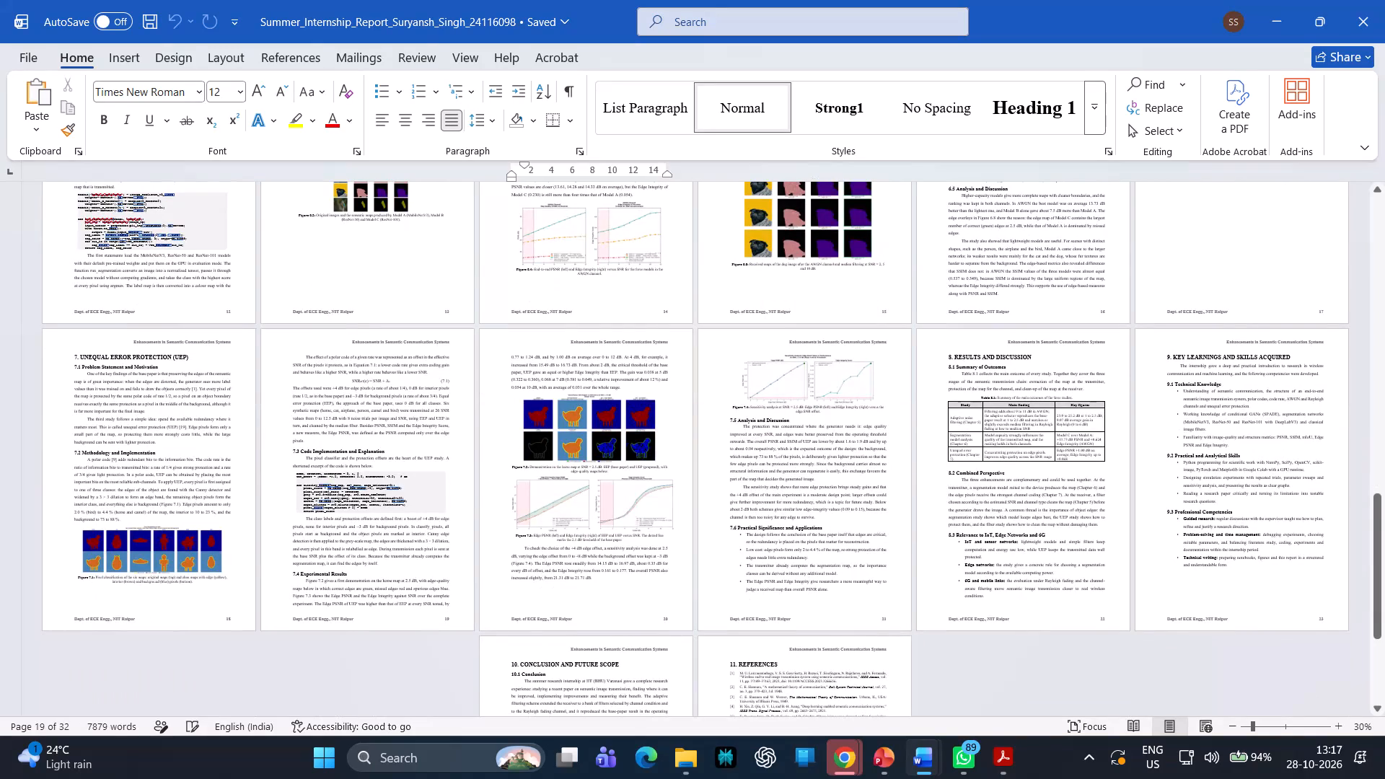
Number the REFERENCES entry in the table of contents by adding "11. " in front of it.
{"action": "scroll", "coordinate": [990, 382], "scroll_direction": "down", "scroll_amount": 3}
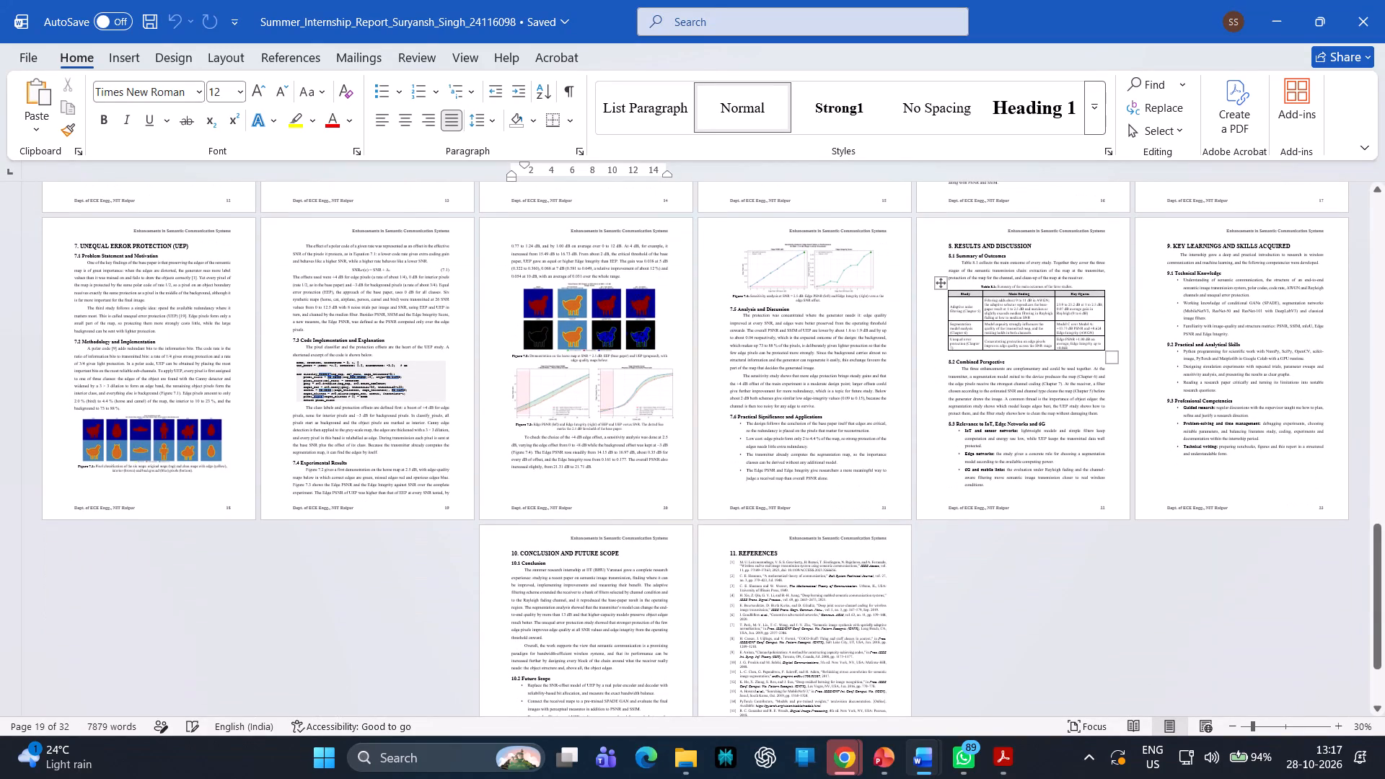
{"action": "scroll", "coordinate": [990, 382], "scroll_direction": "up", "scroll_amount": 14}
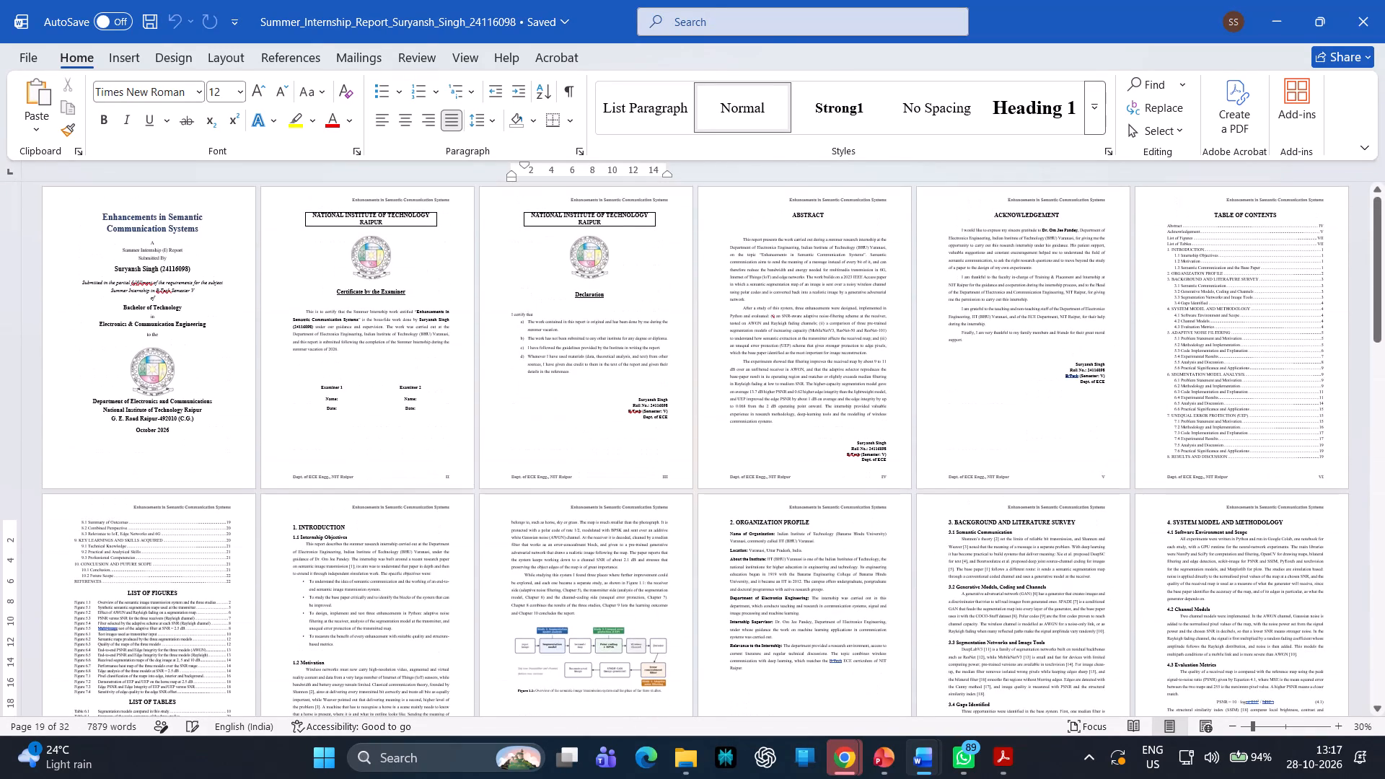
{"action": "scroll", "coordinate": [990, 382], "scroll_direction": "up", "scroll_amount": 1}
{"action": "scroll", "coordinate": [990, 382], "scroll_direction": "down", "scroll_amount": 1}
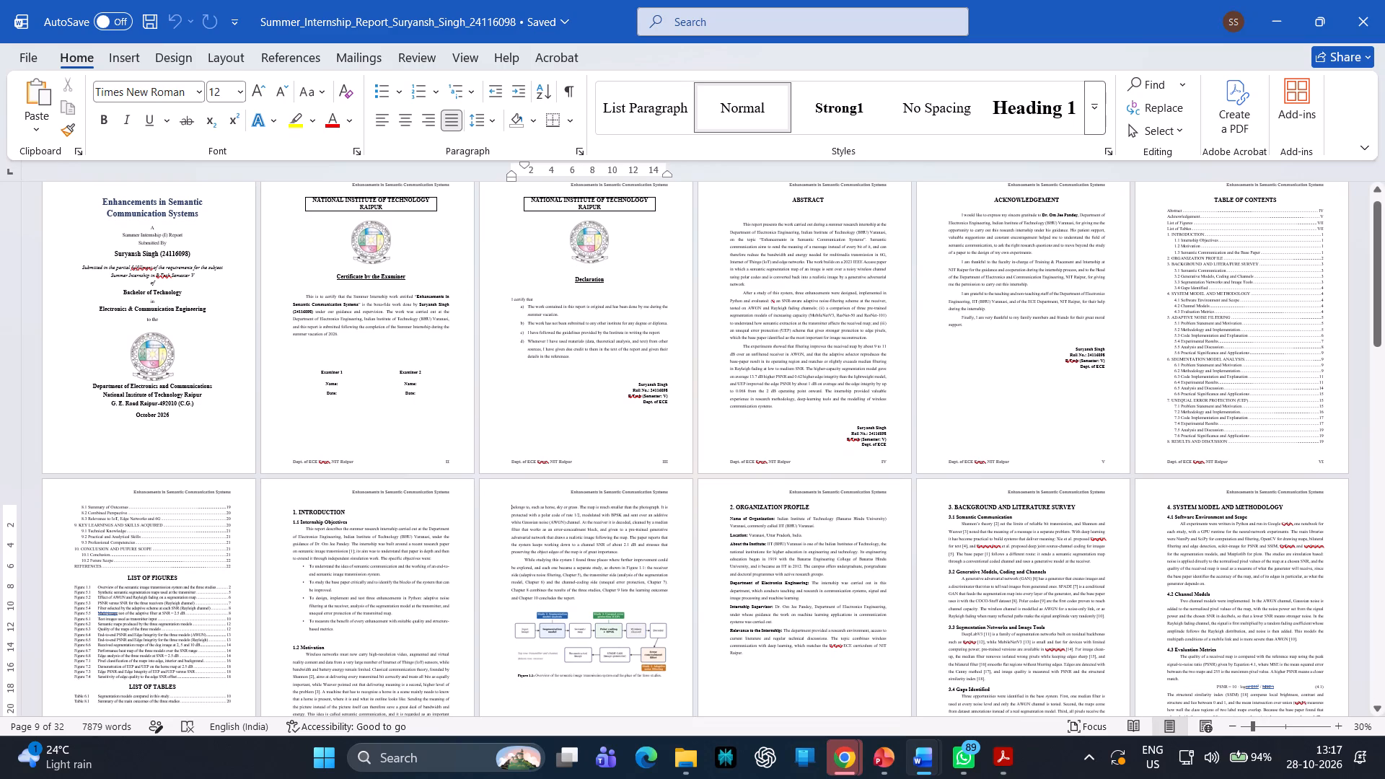
{"action": "scroll", "coordinate": [990, 382], "scroll_direction": "down", "scroll_amount": 1}
{"action": "left_click", "coordinate": [74, 567]}
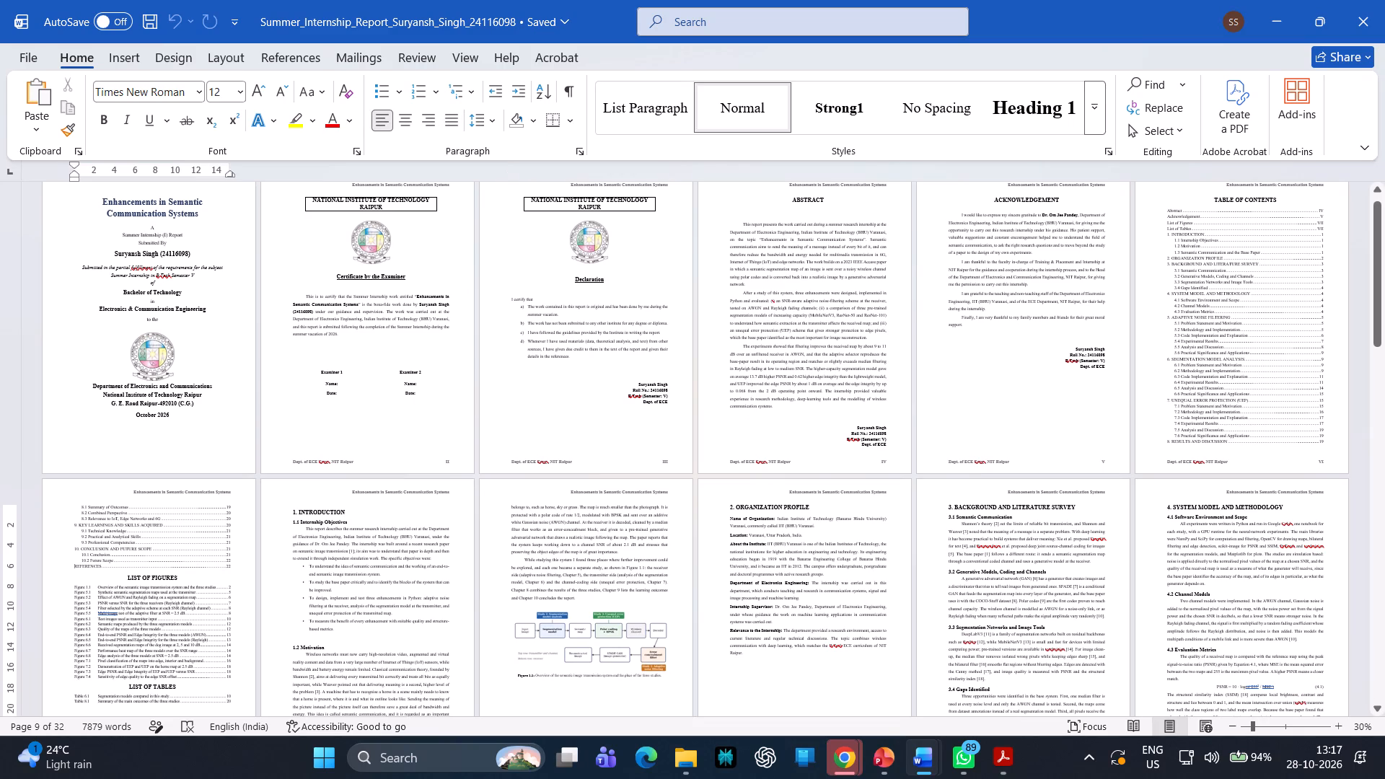
{"action": "type", "text": "11"}
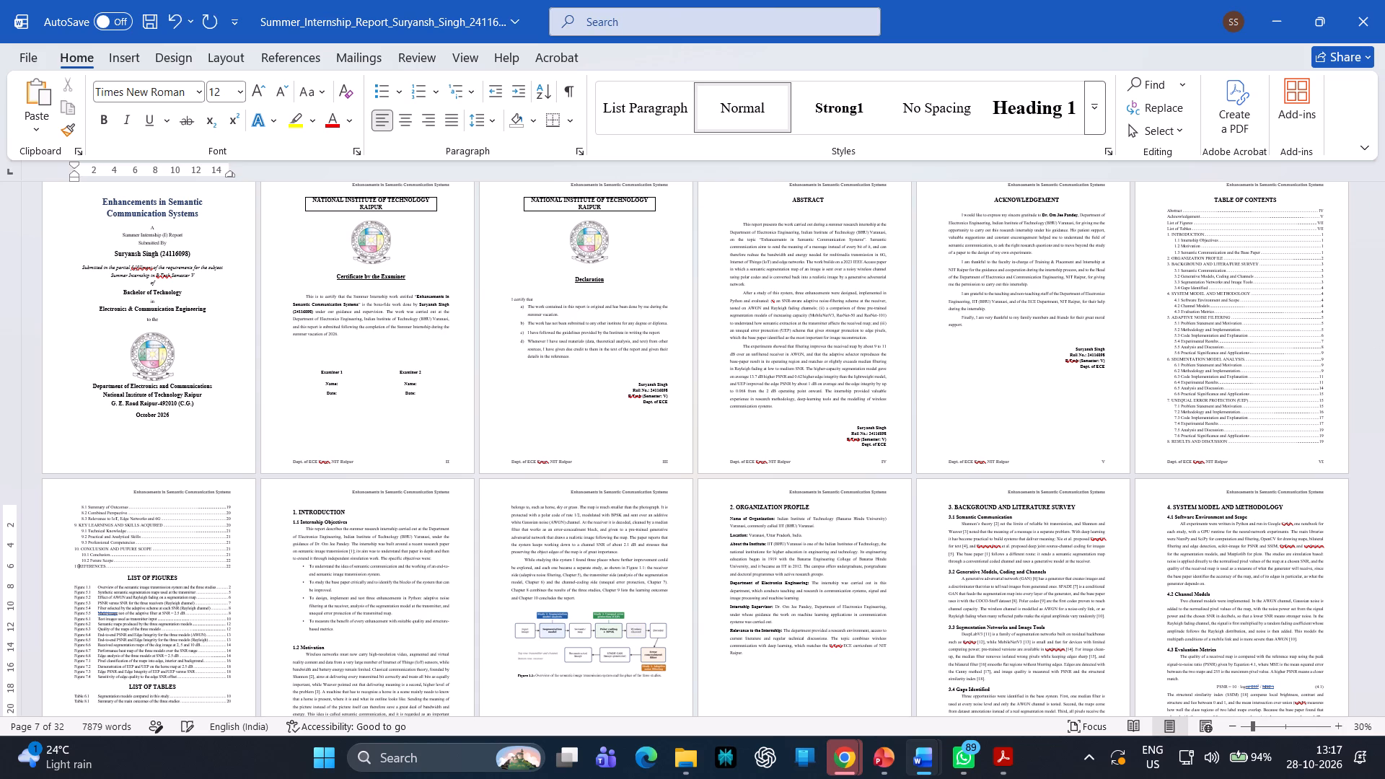
{"action": "type", "text": "."}
{"action": "key", "text": "space"}
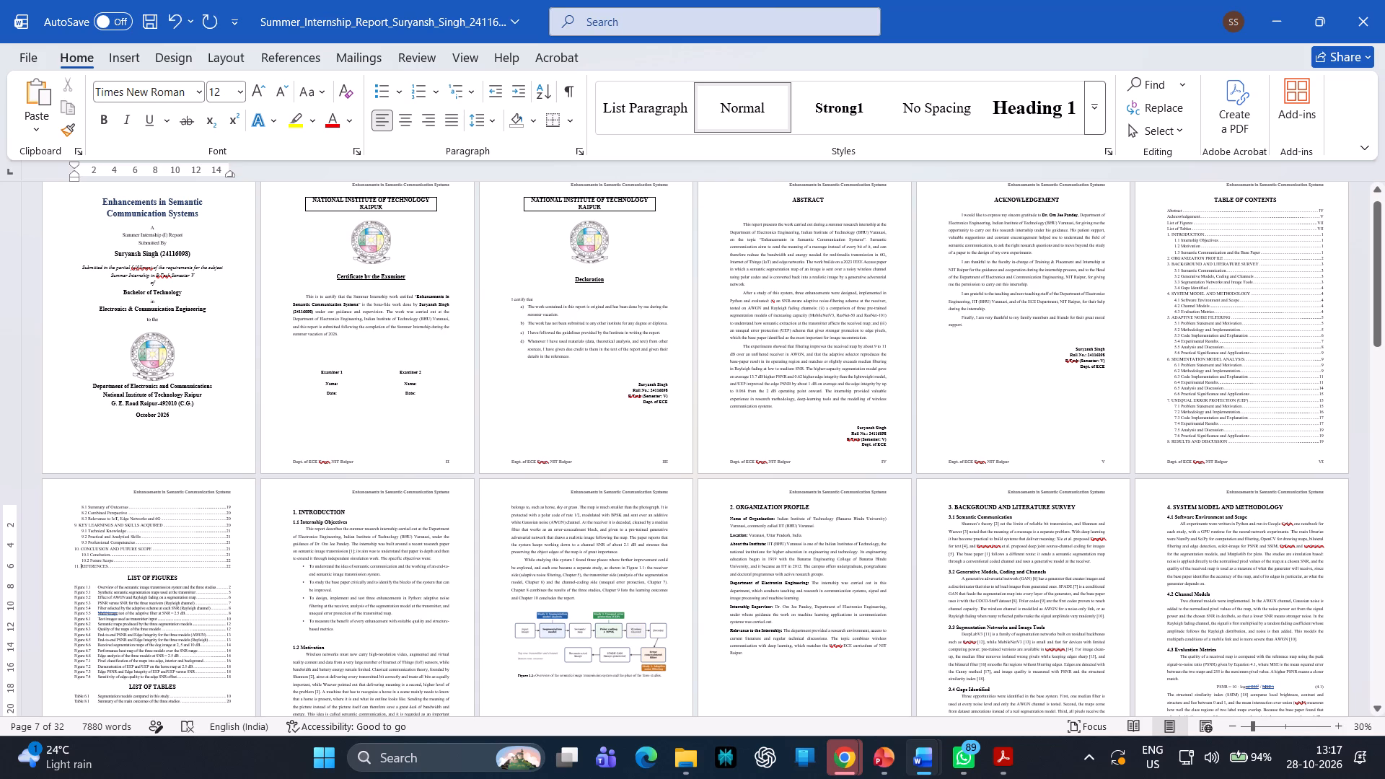
Save the internship report with the numbered contents entry.
{"action": "scroll", "coordinate": [124, 546], "scroll_direction": "up", "scroll_amount": 7, "text": "ctrl"}
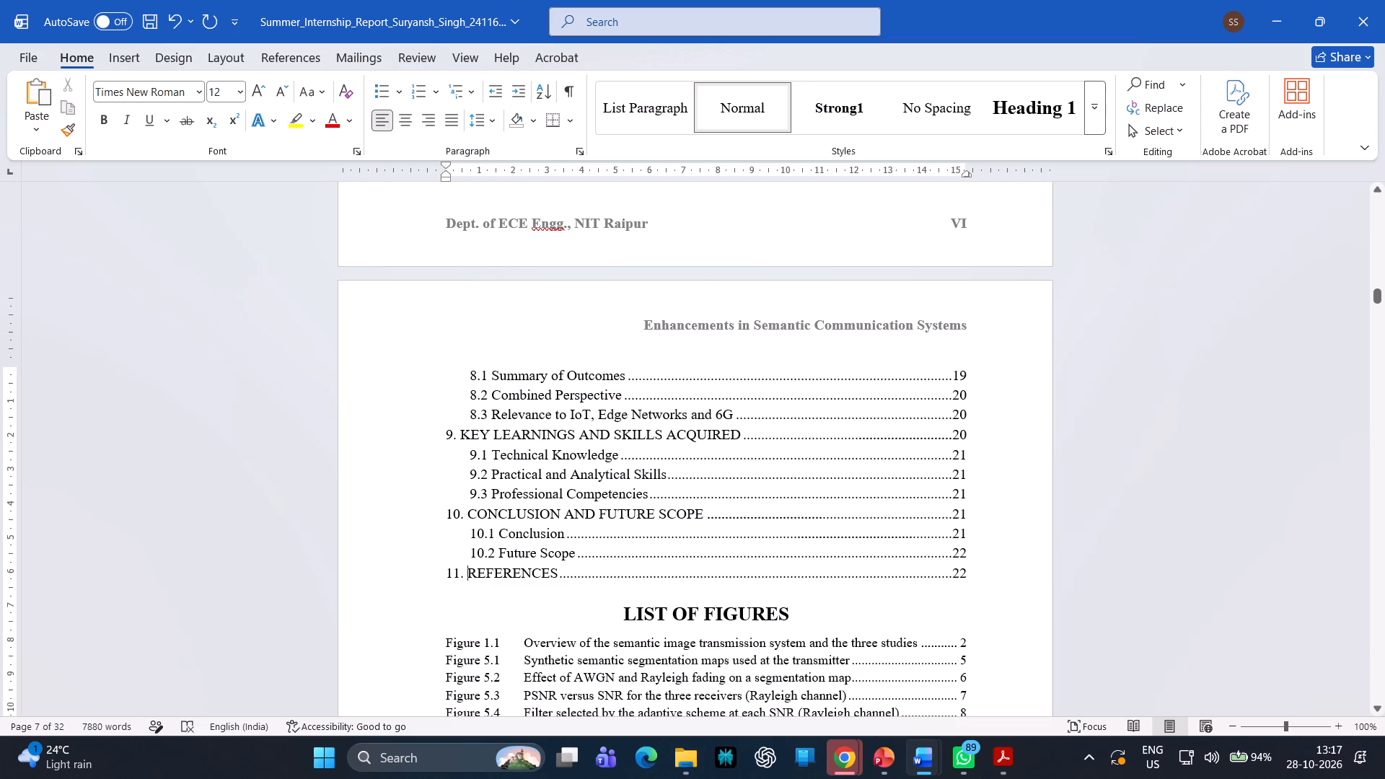
{"action": "left_click", "coordinate": [150, 15]}
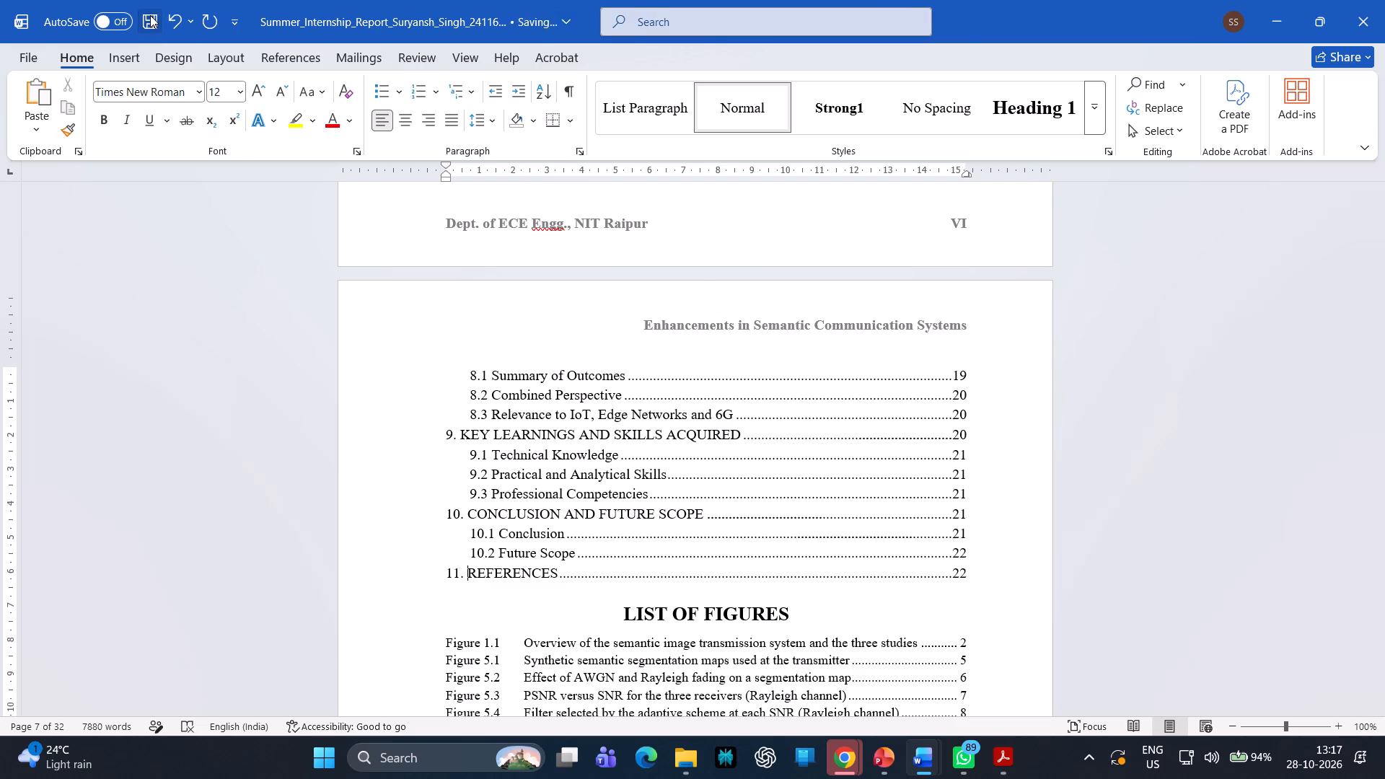
Look over the contents and early chapters at 70% zoom, save the internship report again and close it.
{"action": "scroll", "coordinate": [234, 319], "scroll_direction": "down", "scroll_amount": 3, "text": "ctrl"}
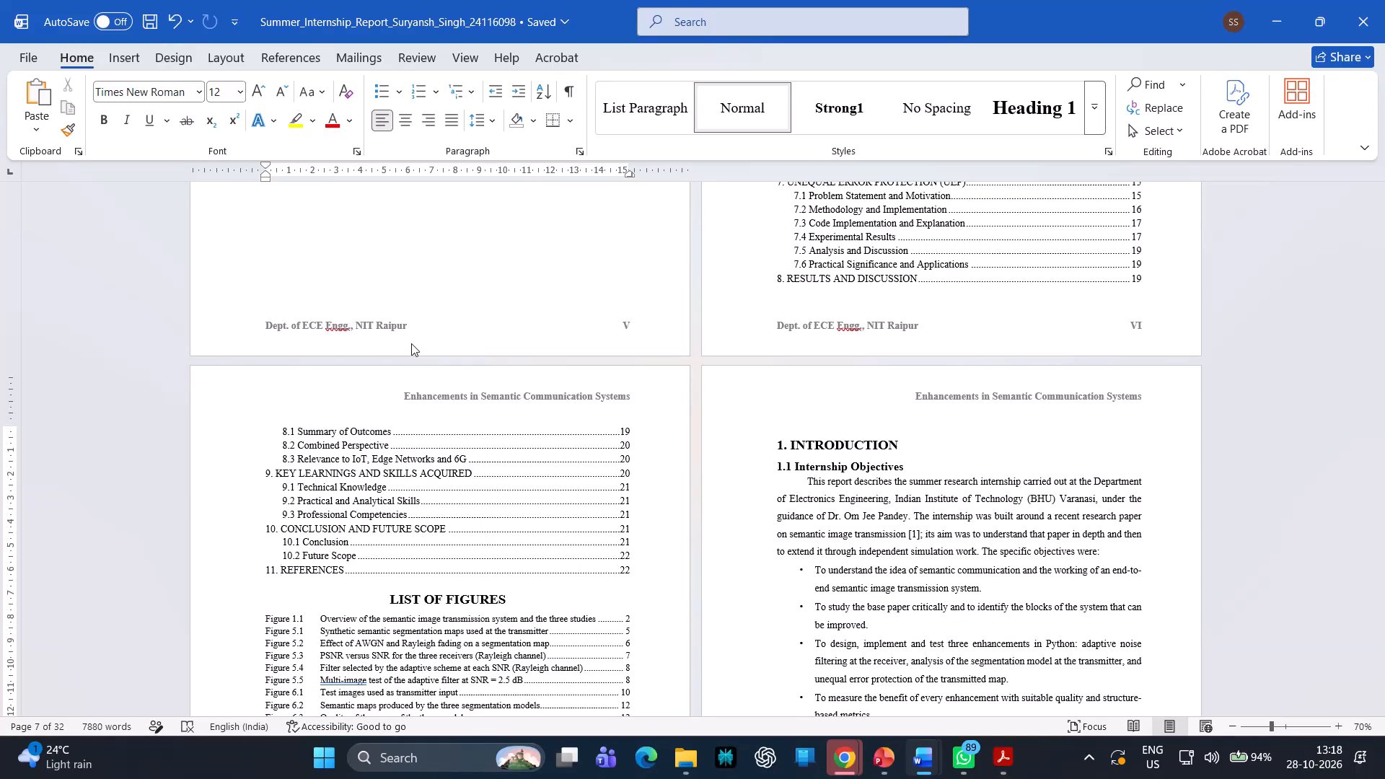
{"action": "scroll", "coordinate": [411, 343], "scroll_direction": "up", "scroll_amount": 4}
{"action": "scroll", "coordinate": [411, 343], "scroll_direction": "down", "scroll_amount": 5}
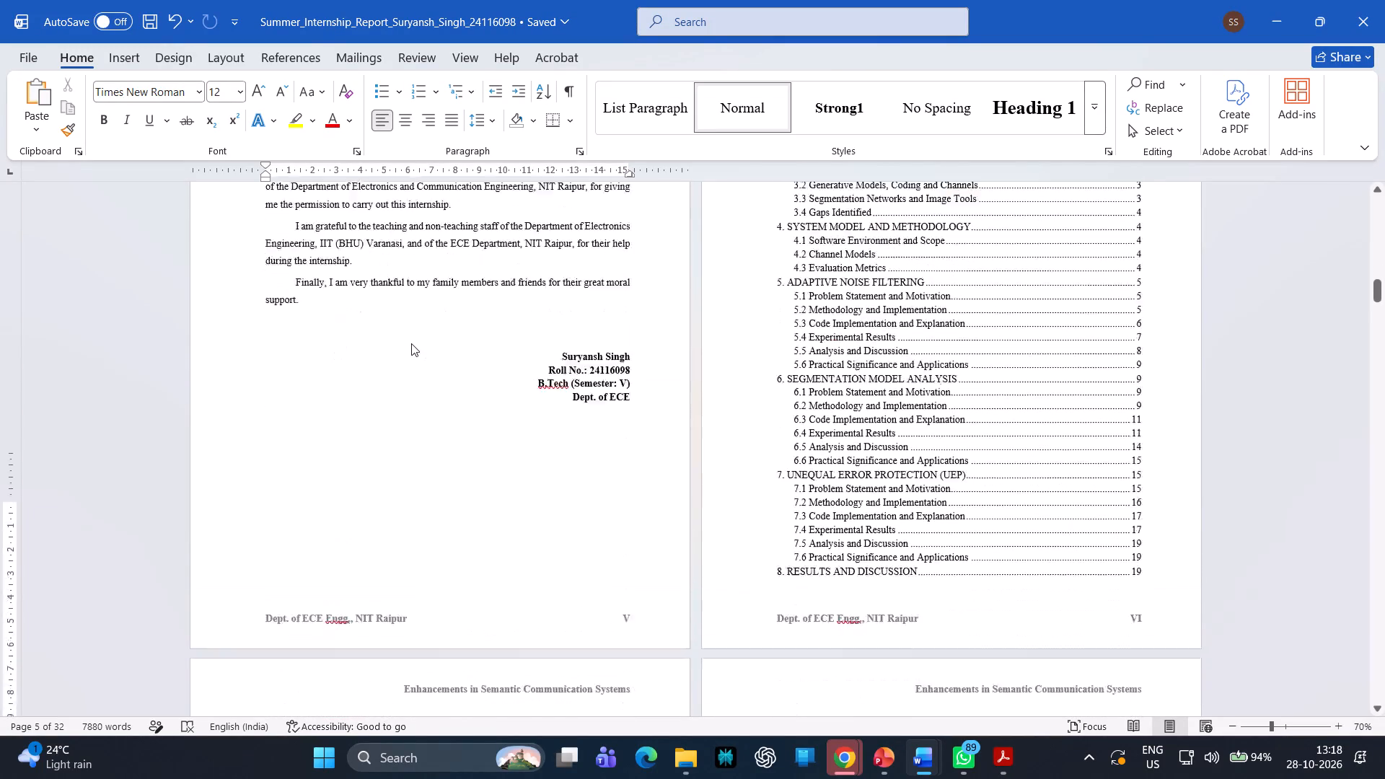
{"action": "scroll", "coordinate": [411, 343], "scroll_direction": "down", "scroll_amount": 8}
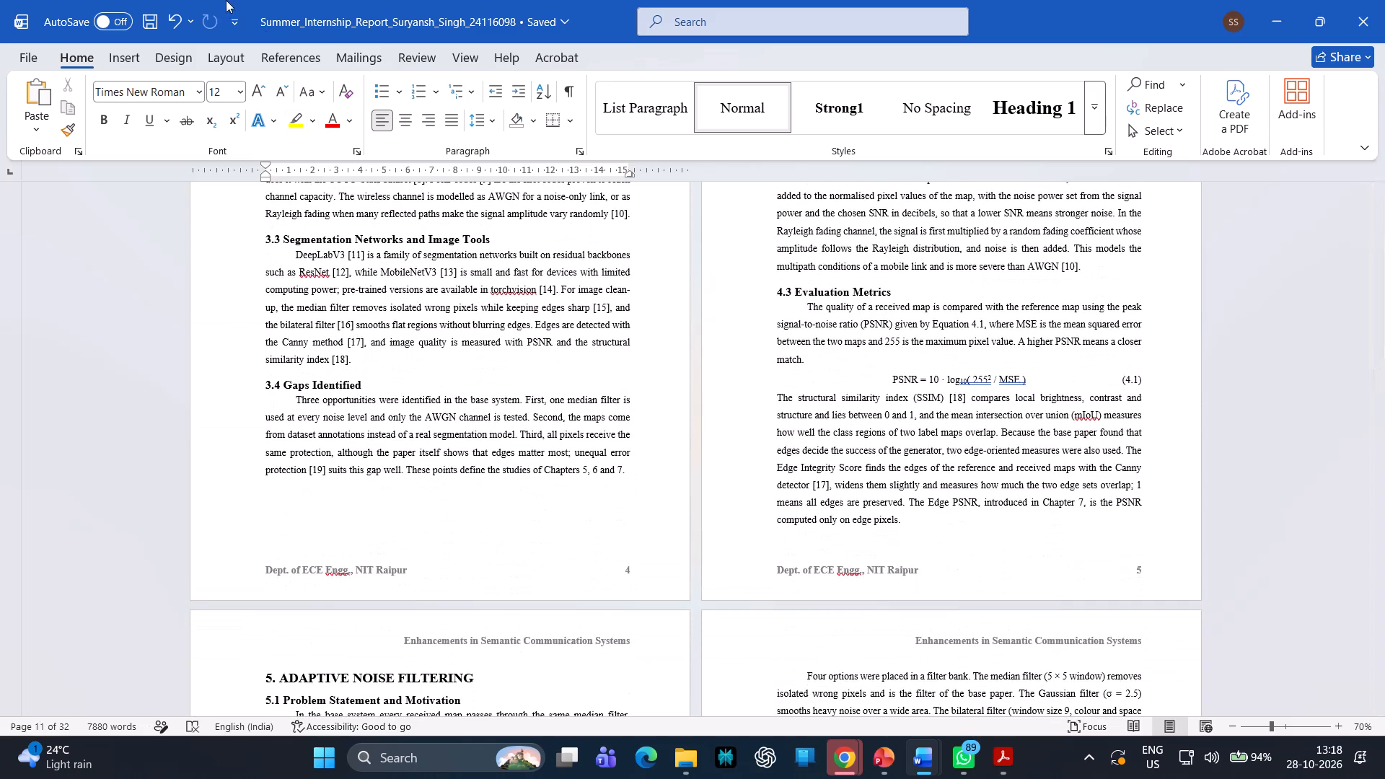
{"action": "left_click", "coordinate": [154, 15]}
{"action": "left_click", "coordinate": [152, 23]}
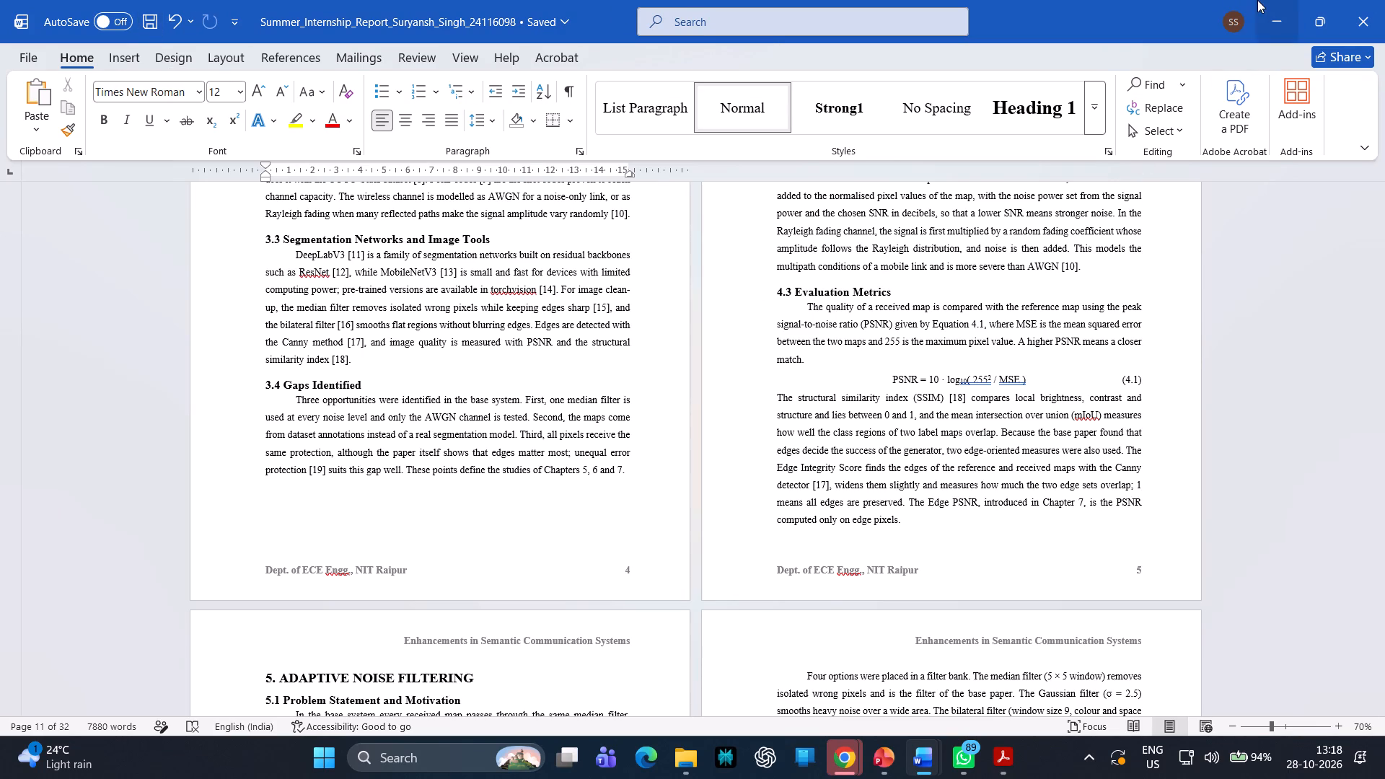
{"action": "left_click", "coordinate": [1384, 3]}
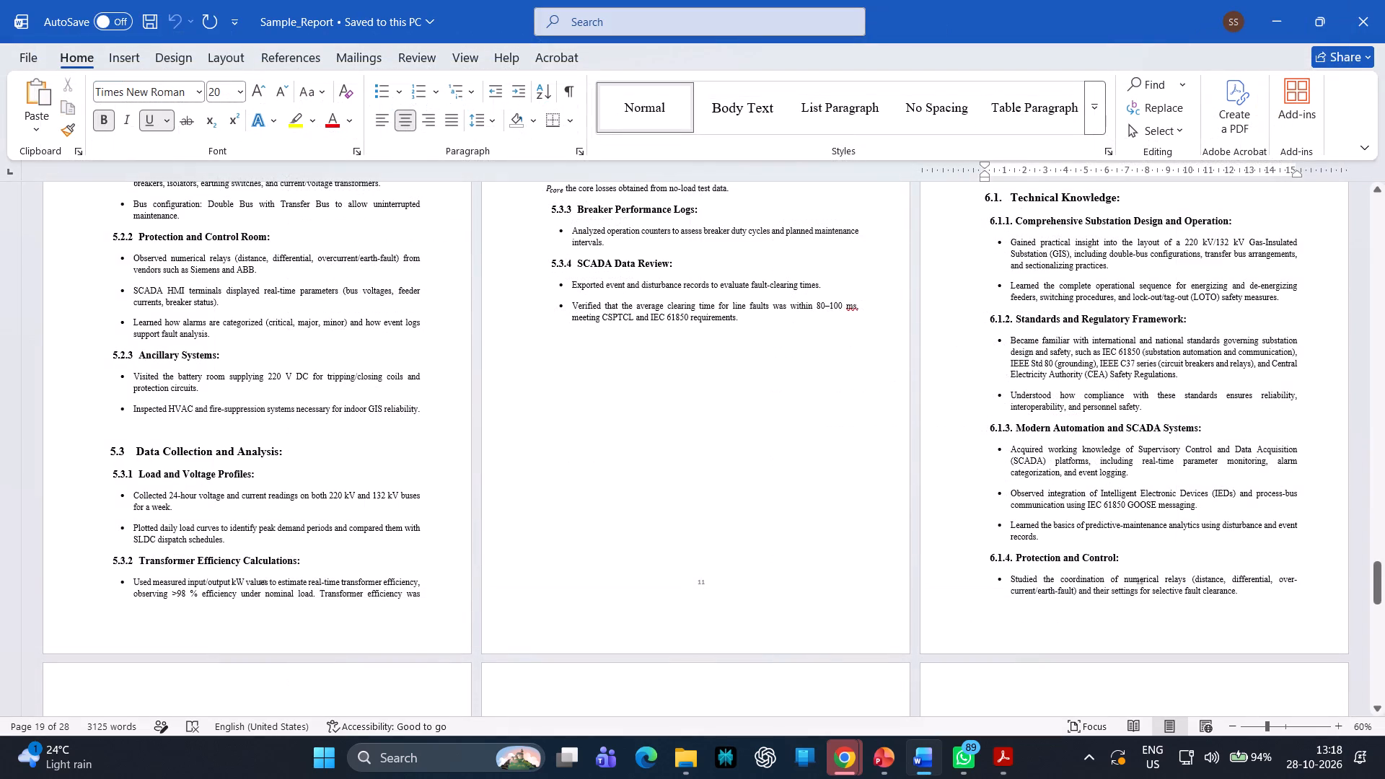
Switch to the Downloads folder in File Explorer and copy the summer internship report Word file.
{"action": "left_click", "coordinate": [1280, 6]}
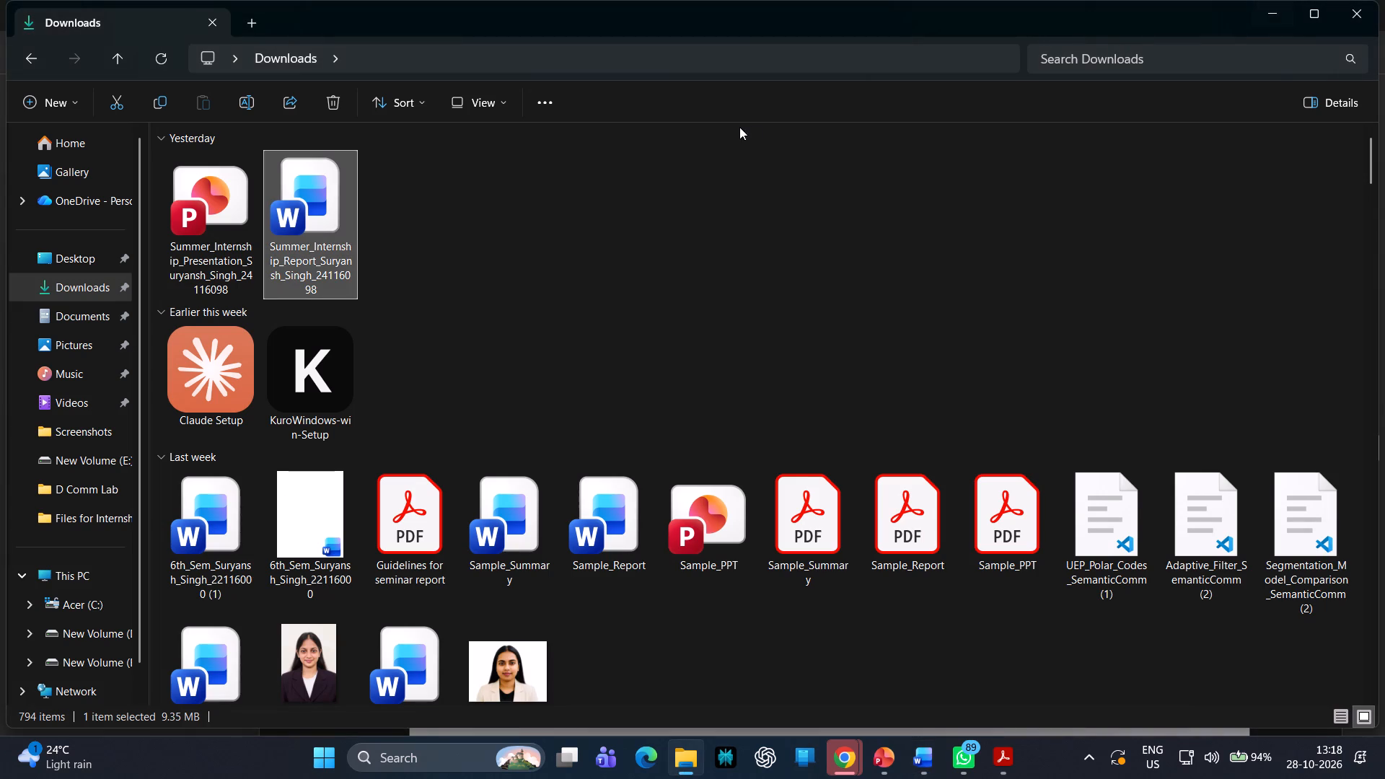
{"action": "right_click", "coordinate": [340, 246]}
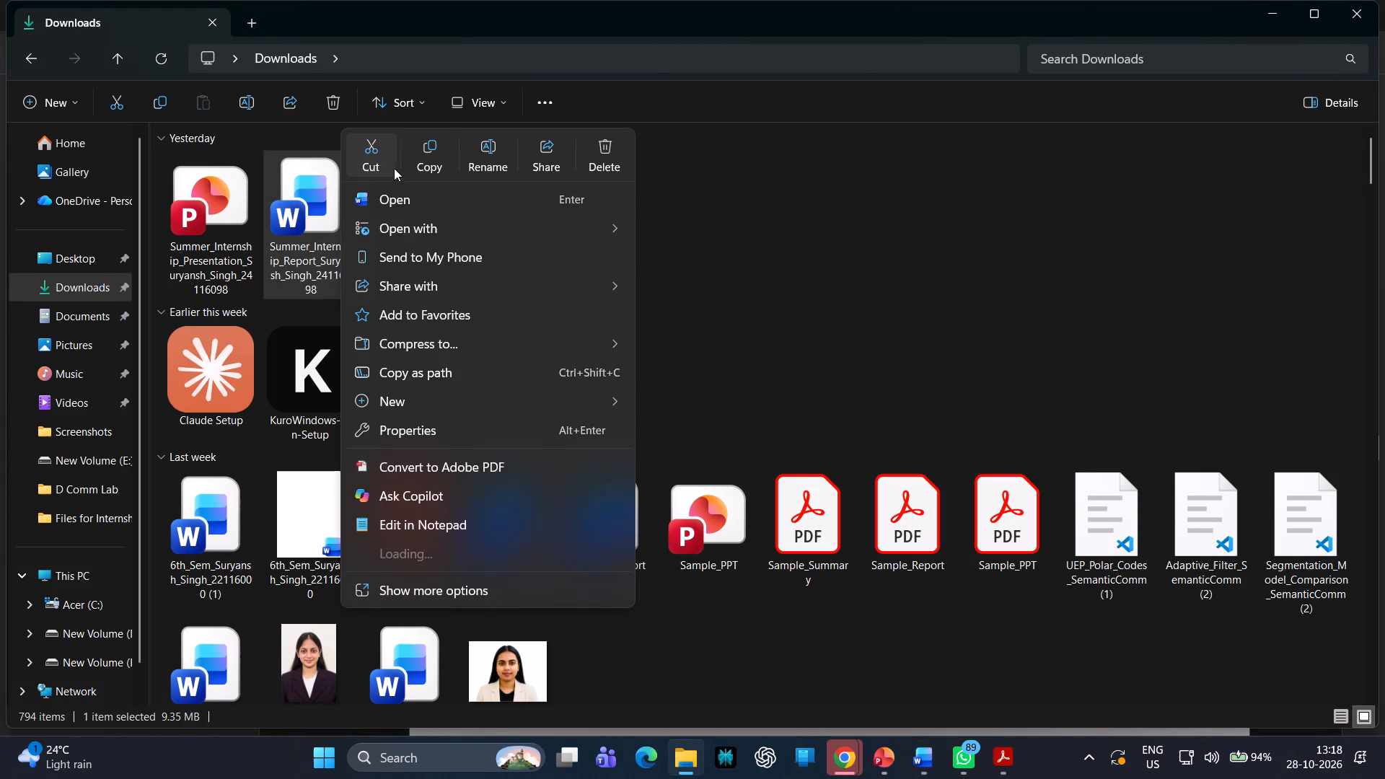
{"action": "left_click", "coordinate": [426, 160]}
{"action": "left_click", "coordinate": [349, 206]}
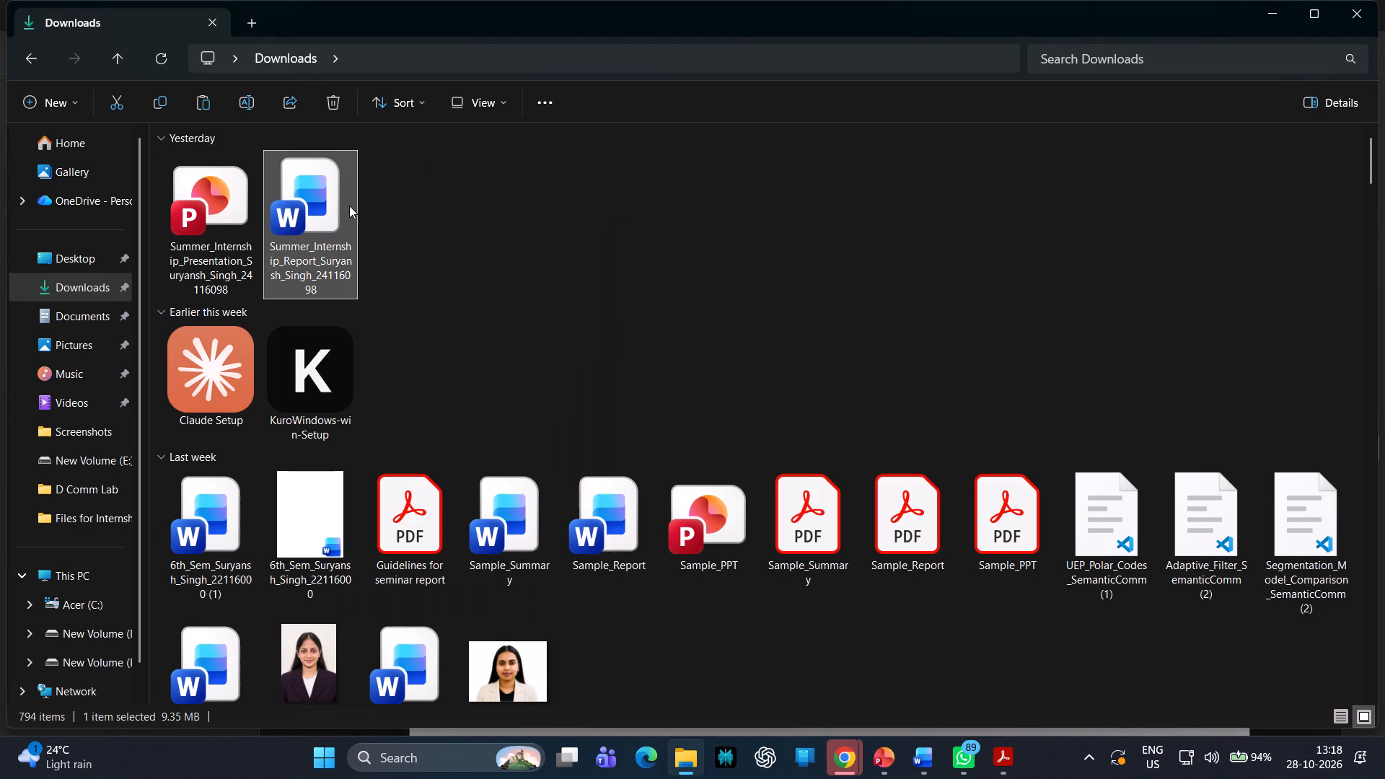
Open the summer internship report Word file from the Downloads folder's Yesterday group.
{"action": "double_click", "coordinate": [349, 206]}
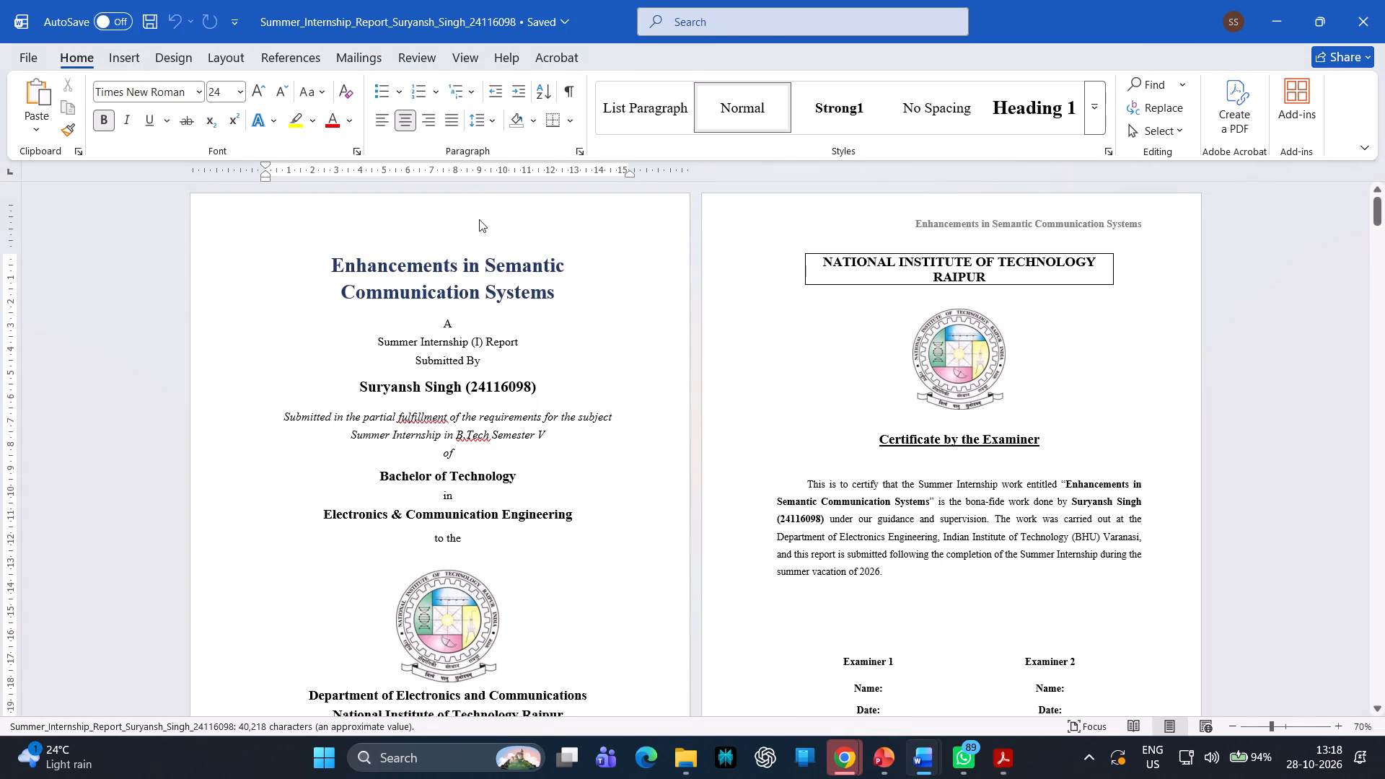
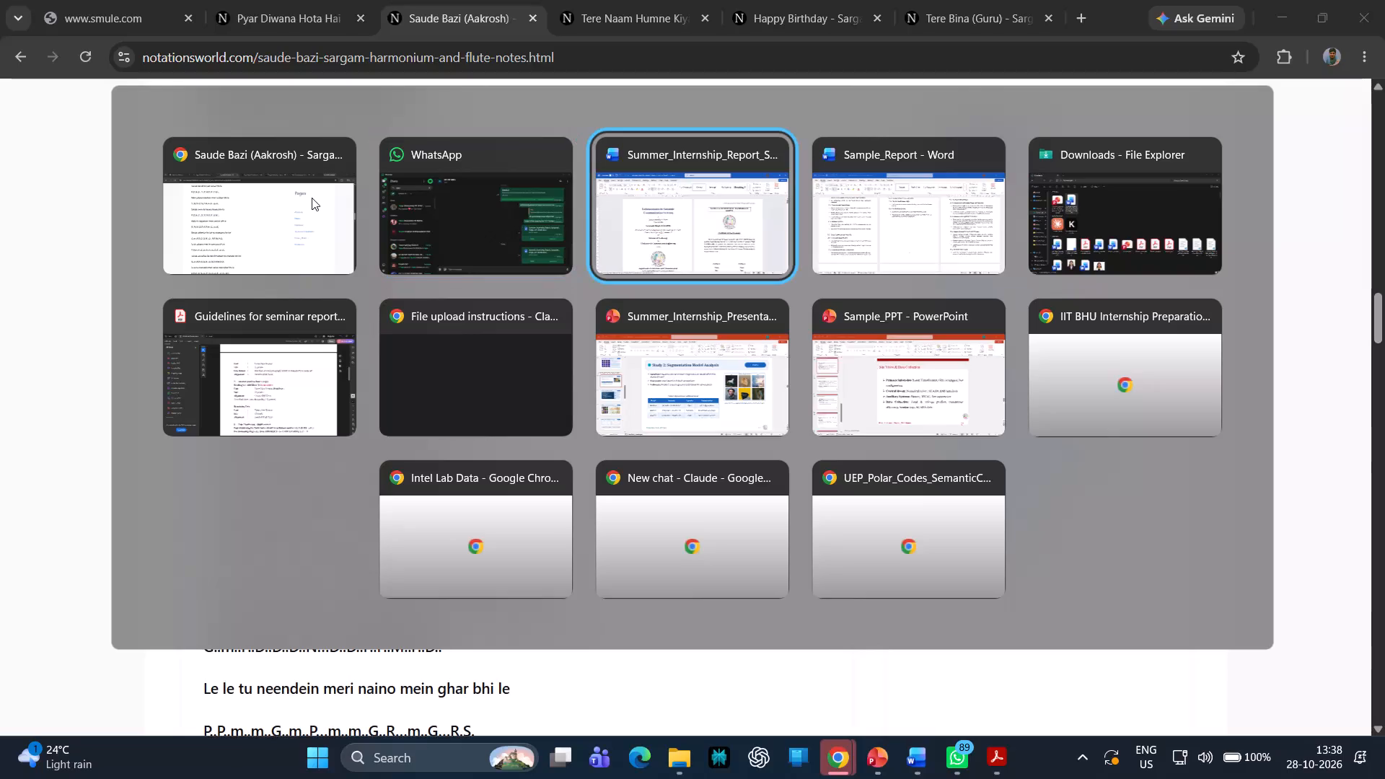
Capture a screen snip of the first Table of Contents page (page VI) in the Sample_Report Word document.
{"action": "scroll", "coordinate": [444, 304], "scroll_direction": "up", "scroll_amount": 6}
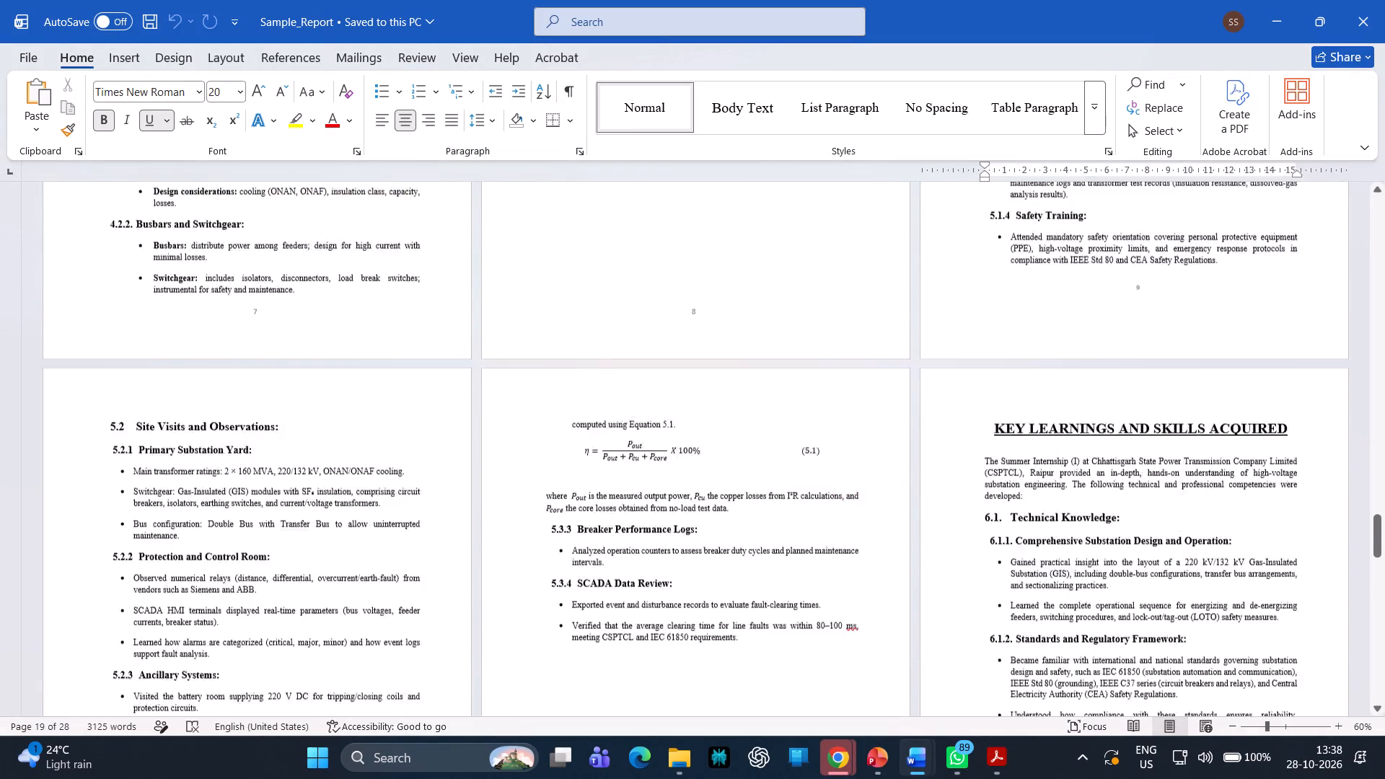
{"action": "scroll", "coordinate": [444, 304], "scroll_direction": "up", "scroll_amount": 8}
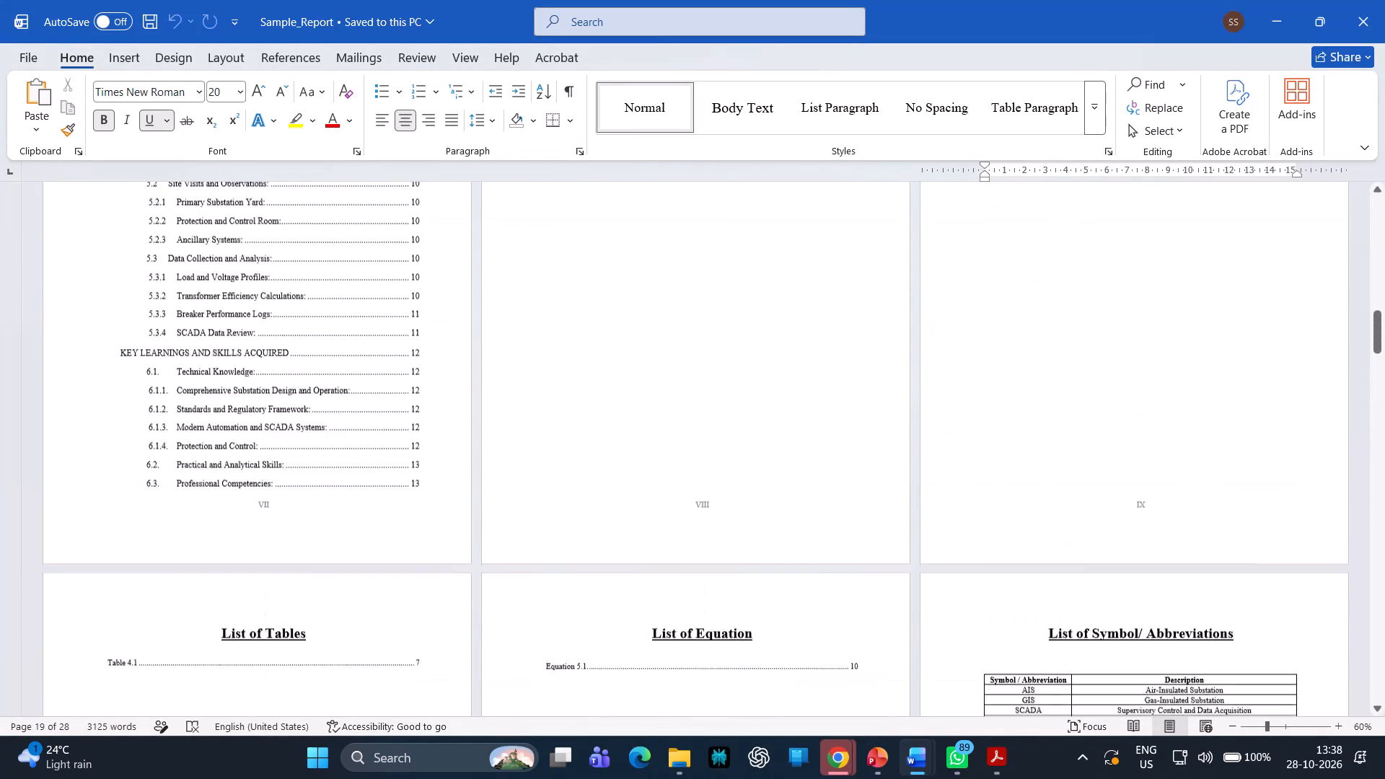
{"action": "scroll", "coordinate": [444, 304], "scroll_direction": "up", "scroll_amount": 2}
{"action": "scroll", "coordinate": [444, 304], "scroll_direction": "down", "scroll_amount": 1}
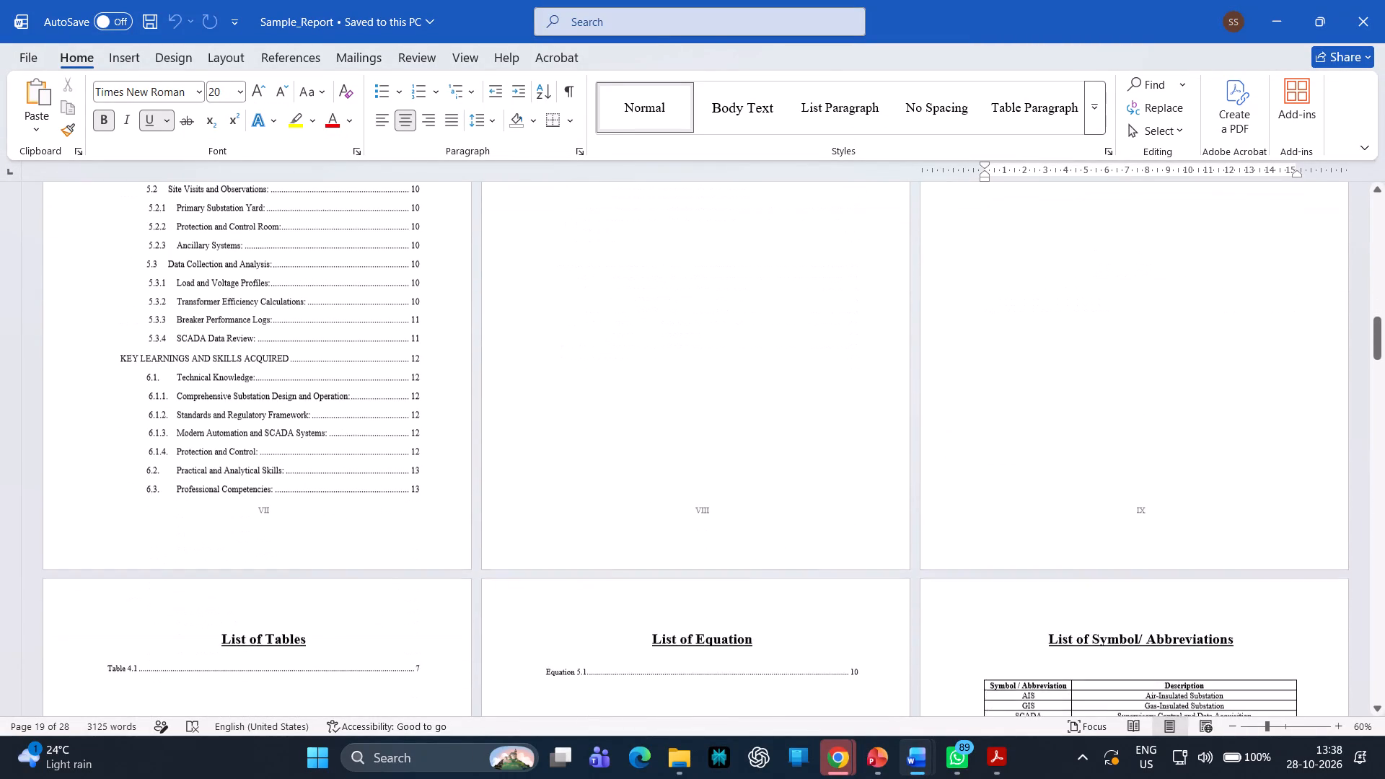
{"action": "scroll", "coordinate": [444, 304], "scroll_direction": "up", "scroll_amount": 6}
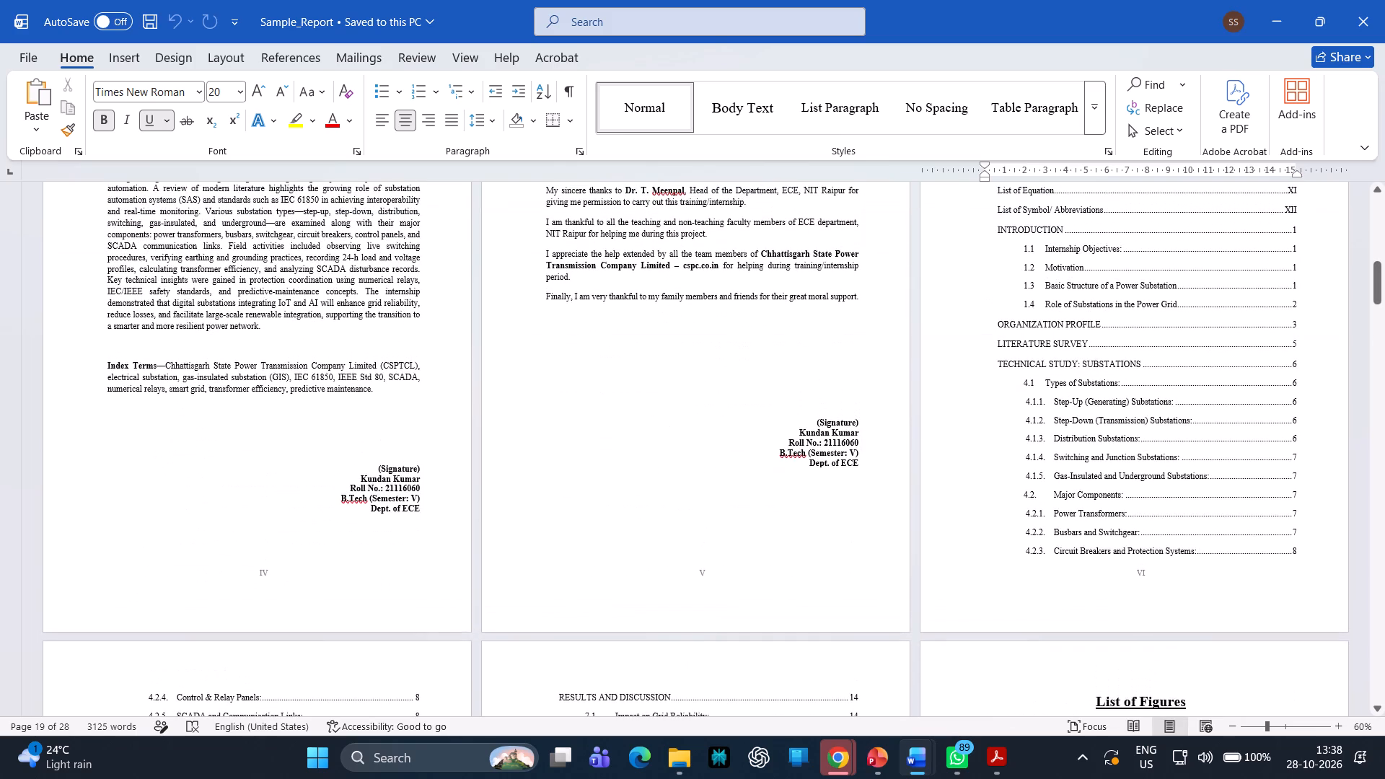
{"action": "scroll", "coordinate": [444, 304], "scroll_direction": "up", "scroll_amount": 2}
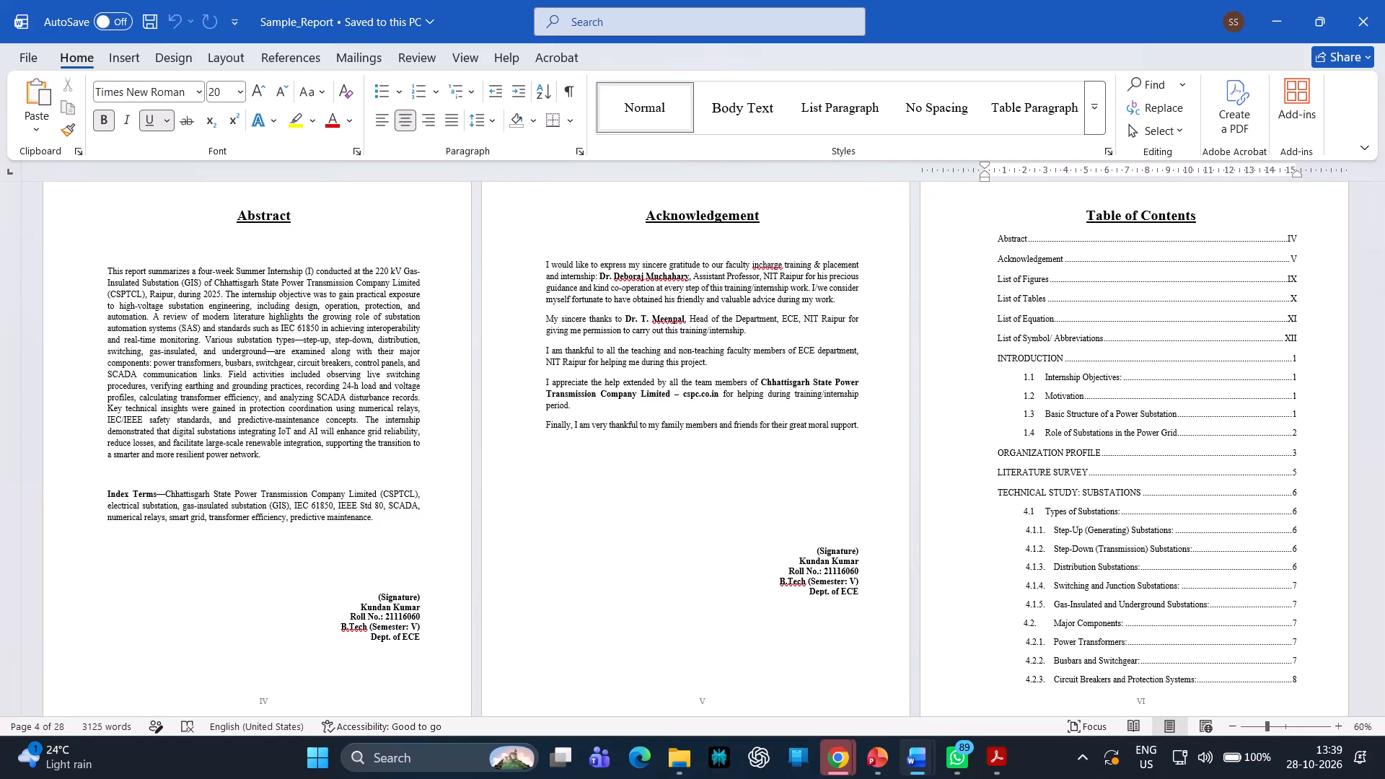
{"action": "key", "text": "Print"}
{"action": "left_click_drag", "start_coordinate": [970, 194], "coordinate": [1353, 709]}
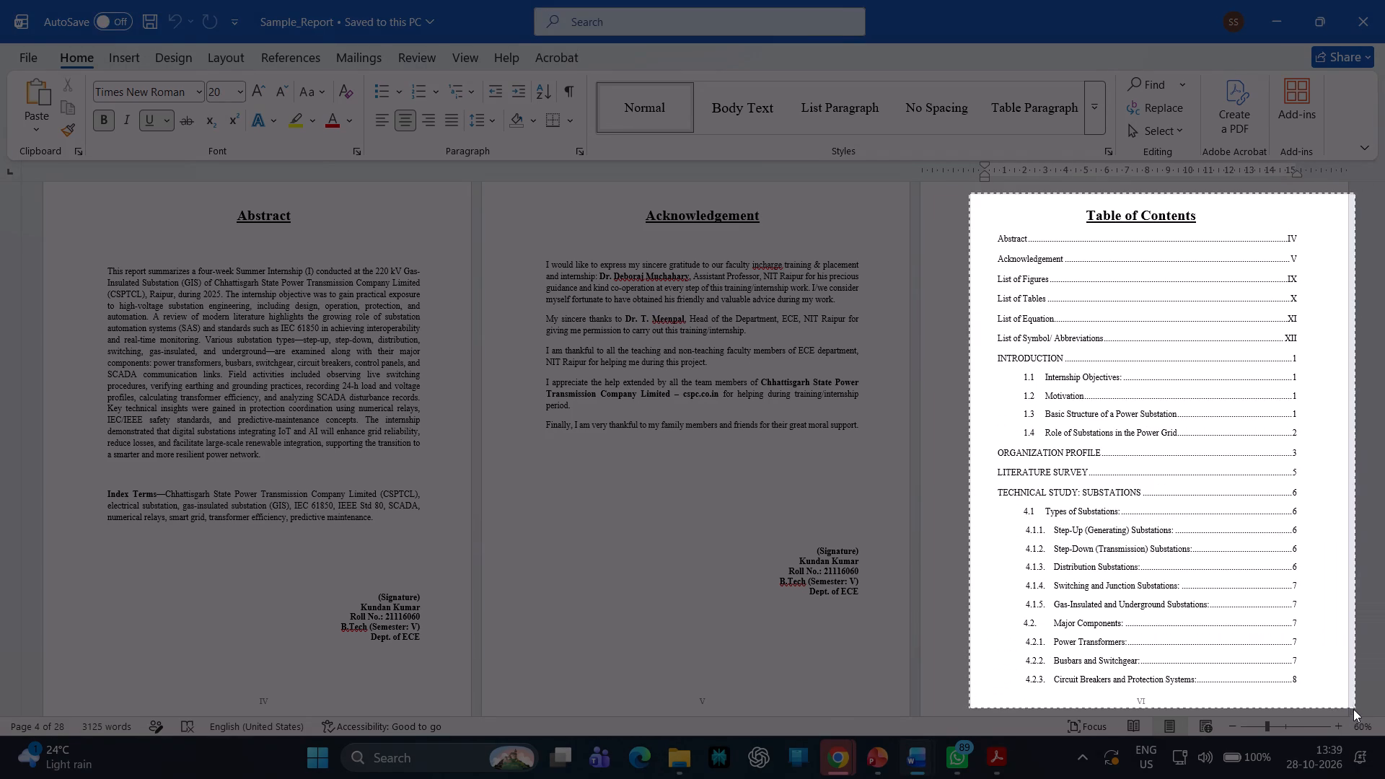
{"action": "left_click_drag", "start_coordinate": [1353, 709], "coordinate": [1350, 710]}
Bring the rest of the sample report's table of contents, on pages VII and VIII, into view.
{"action": "scroll", "coordinate": [1150, 581], "scroll_direction": "down", "scroll_amount": 5}
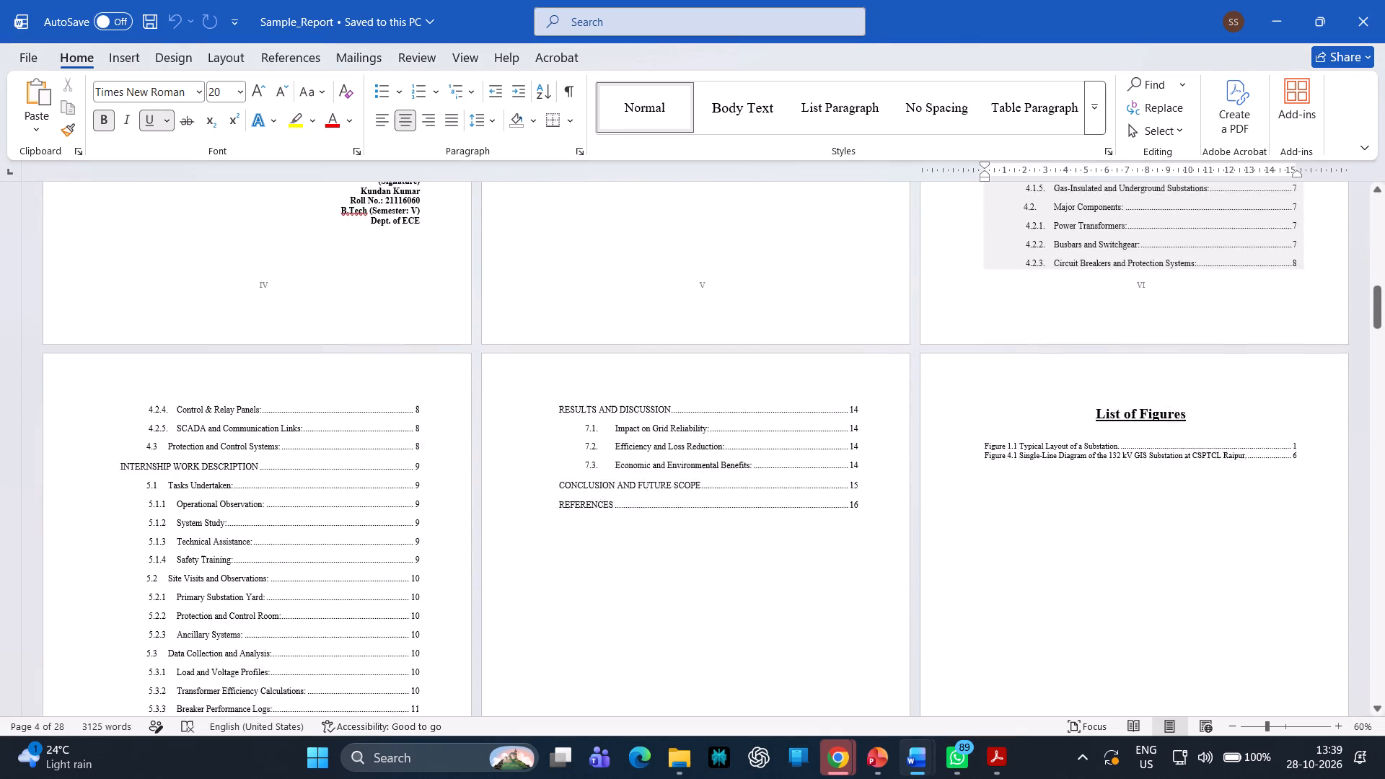
{"action": "scroll", "coordinate": [1150, 581], "scroll_direction": "down", "scroll_amount": 2}
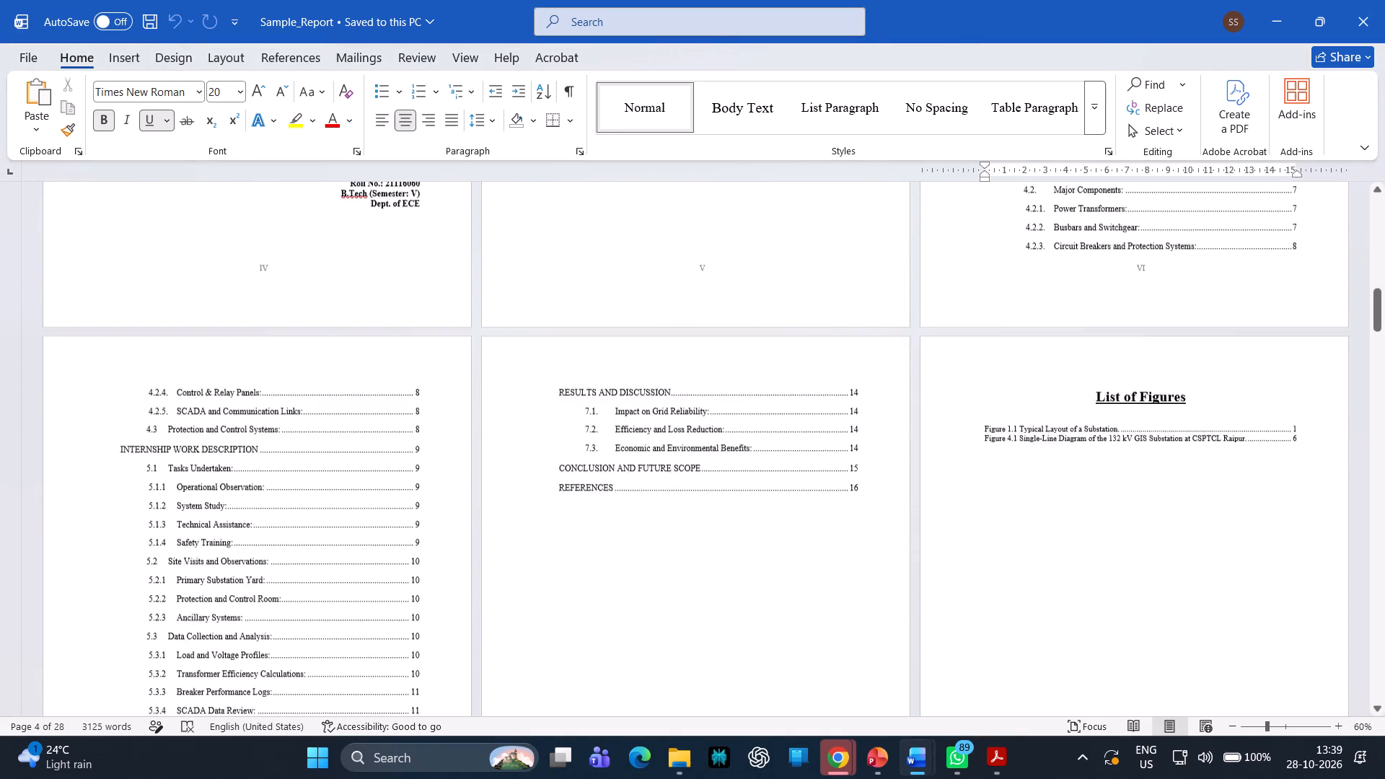
{"action": "scroll", "coordinate": [1150, 581], "scroll_direction": "down", "scroll_amount": 1}
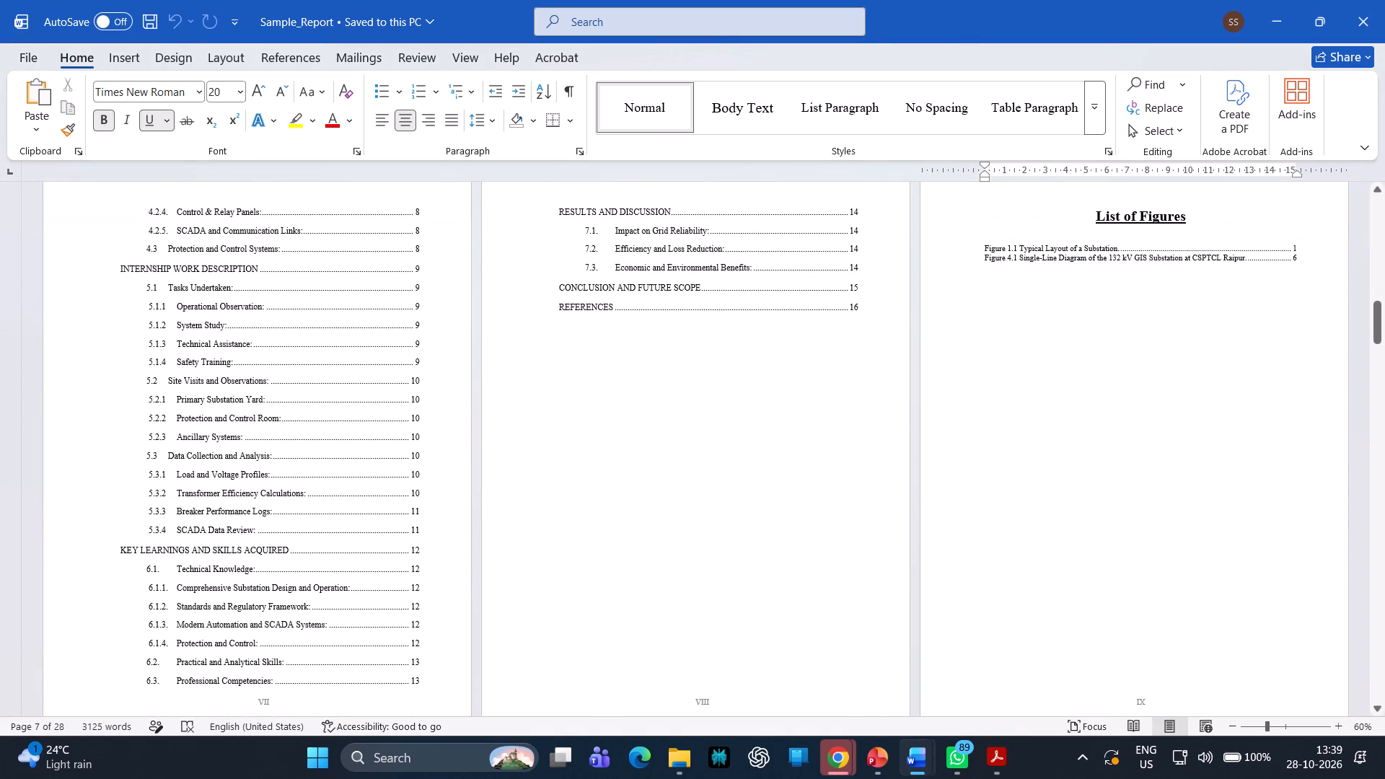